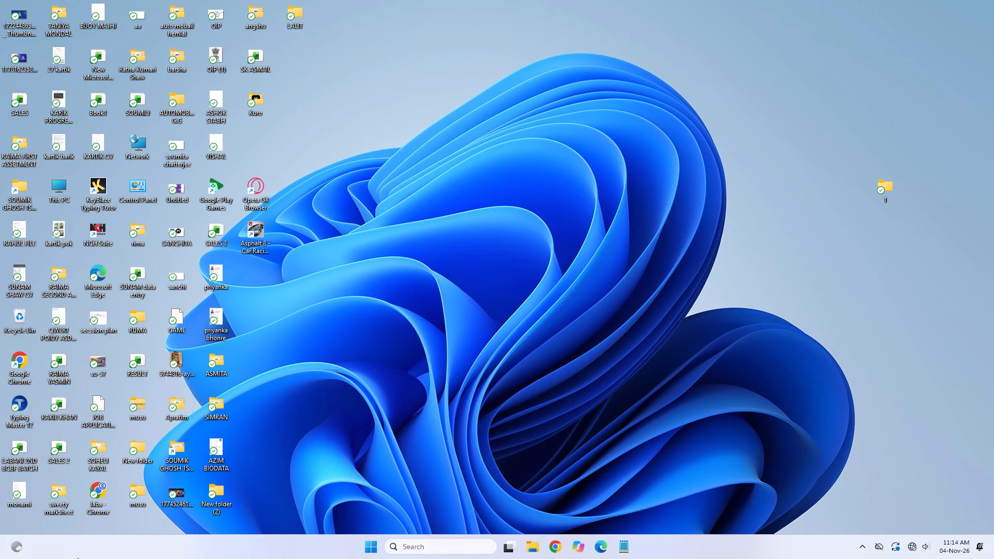
Launch PowerPoint and bring its start screen to the front.
{"action": "left_click", "coordinate": [422, 551]}
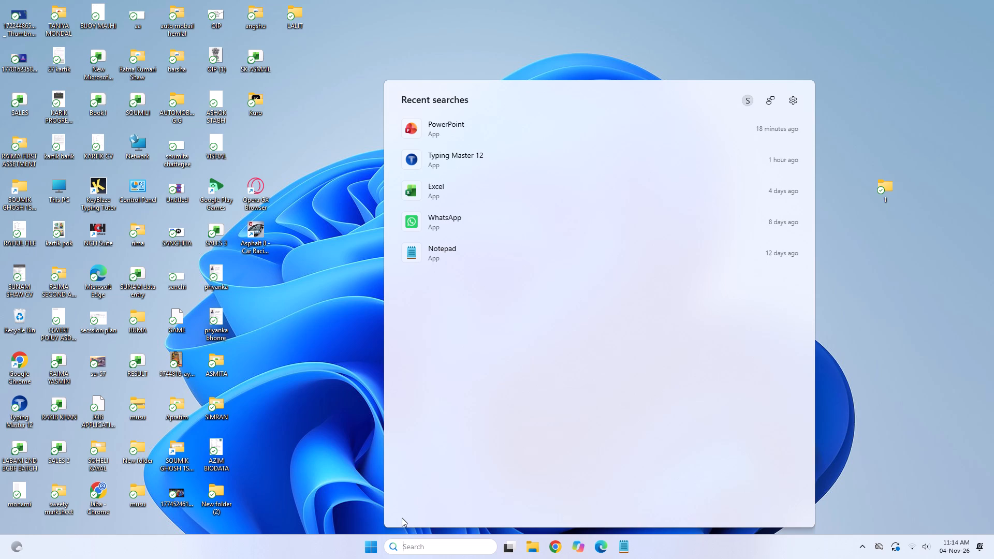
{"action": "double_click", "coordinate": [451, 124]}
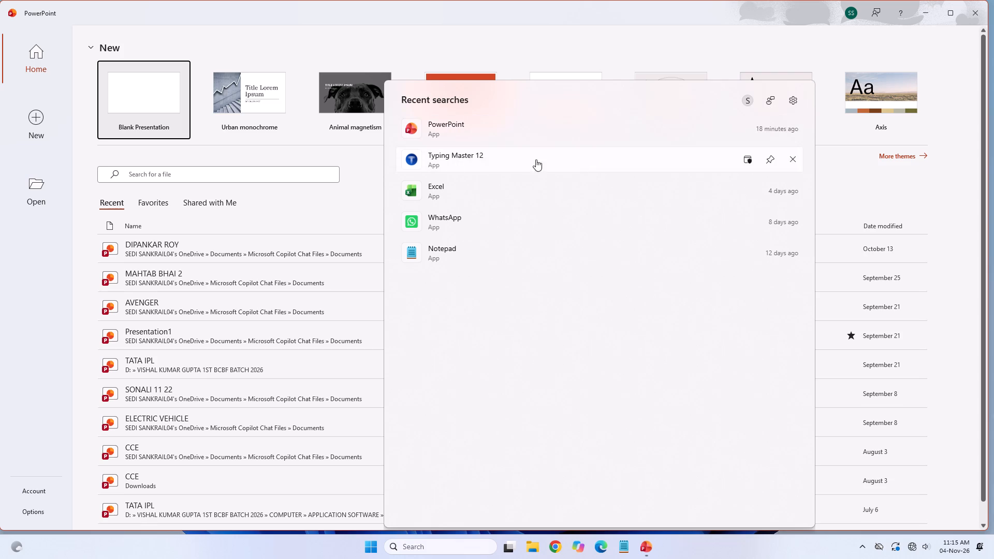
{"action": "left_click", "coordinate": [305, 178]}
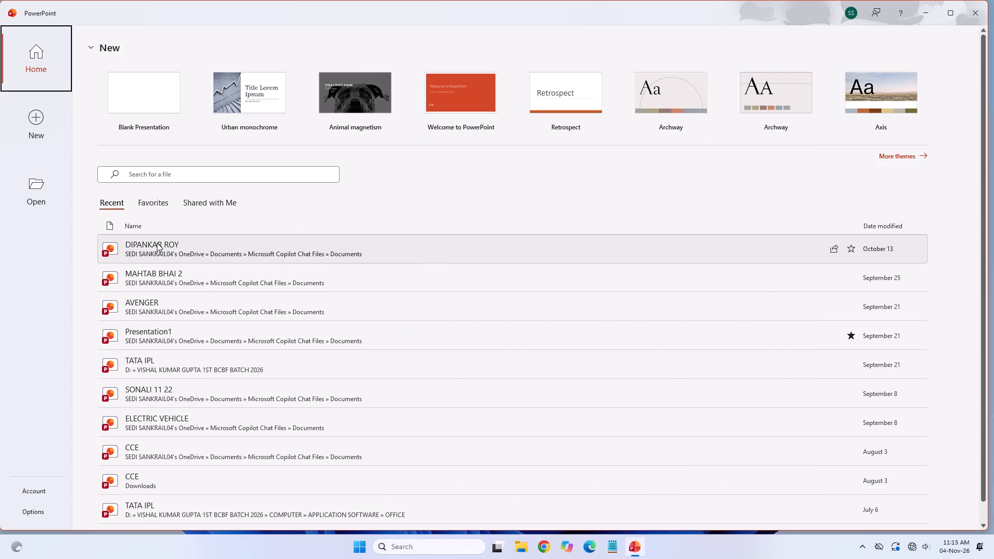
Open the most recent presentation and look through its slides.
{"action": "double_click", "coordinate": [157, 243]}
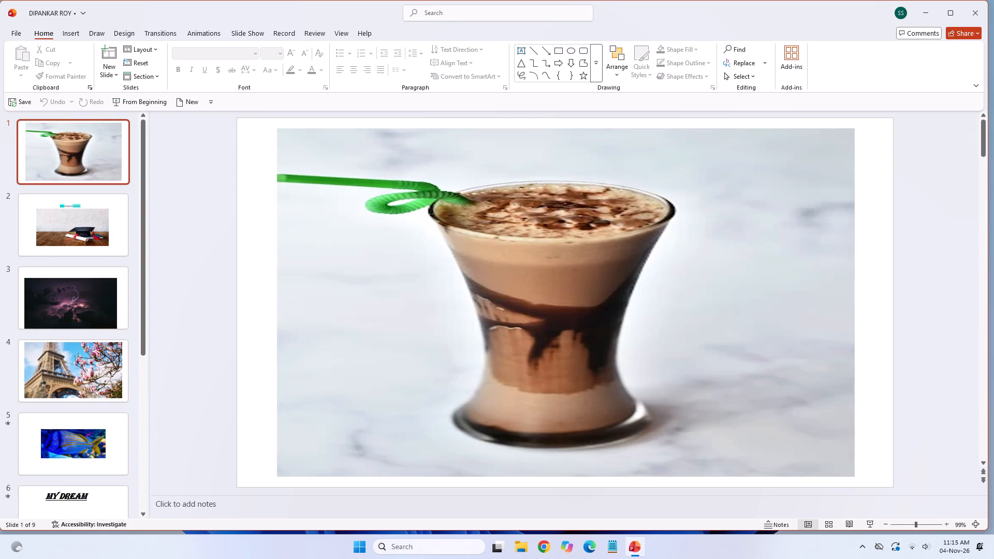
{"action": "scroll", "coordinate": [451, 232], "scroll_direction": "down", "scroll_amount": 2}
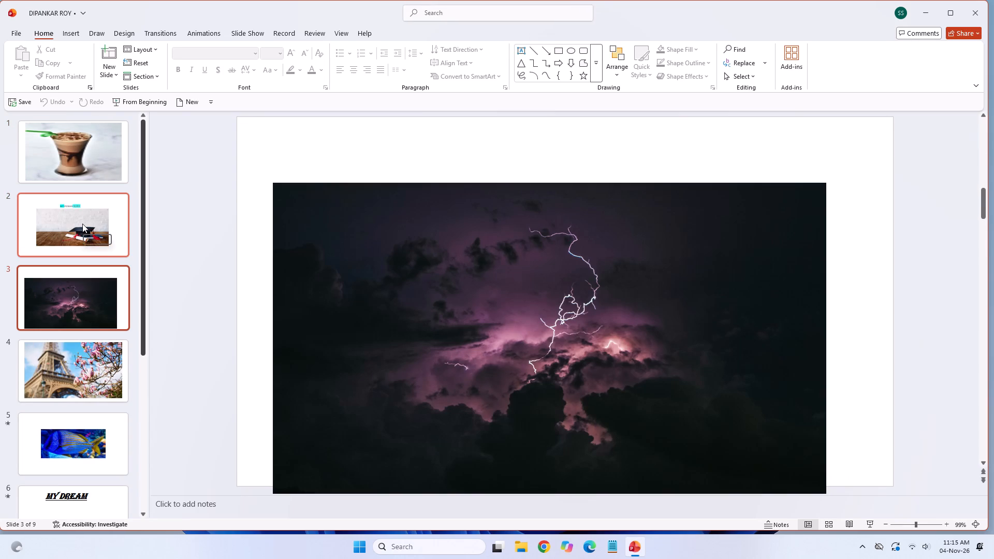
{"action": "left_click", "coordinate": [82, 224]}
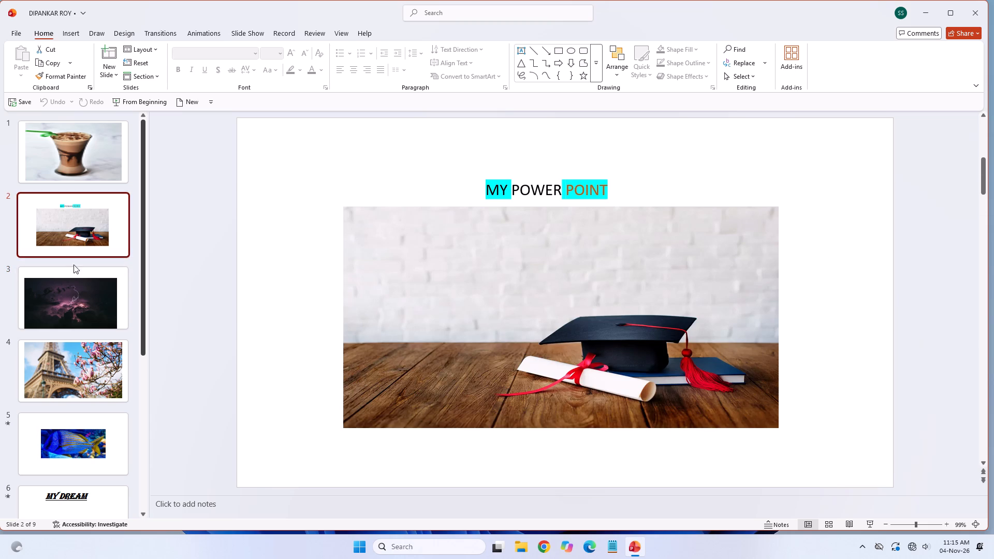
{"action": "left_click", "coordinate": [73, 304]}
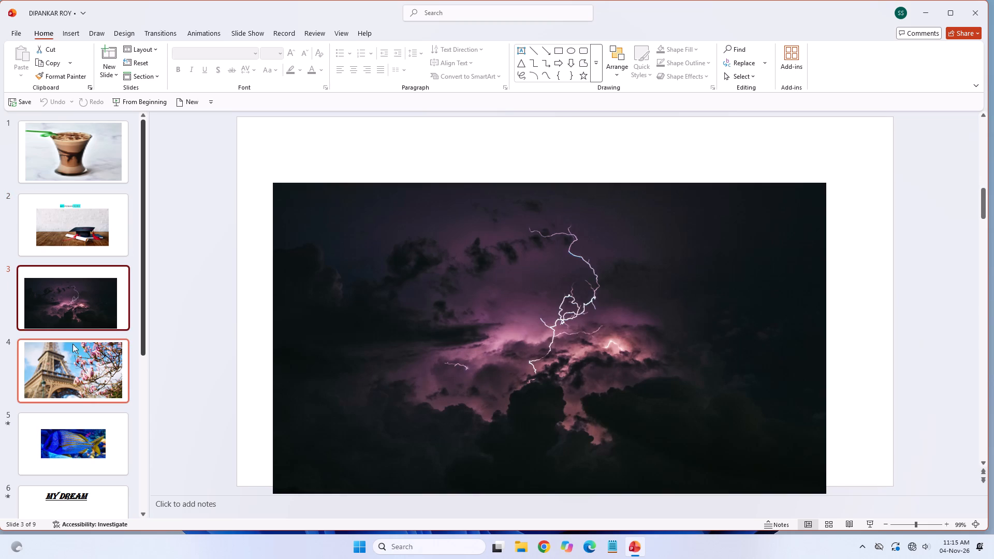
{"action": "left_click", "coordinate": [72, 363]}
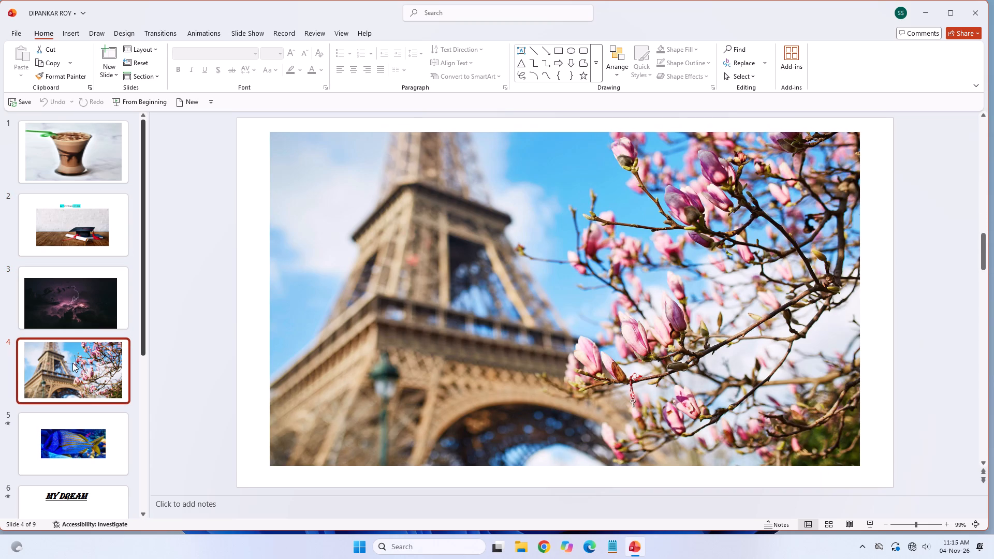
{"action": "left_click", "coordinate": [76, 432]}
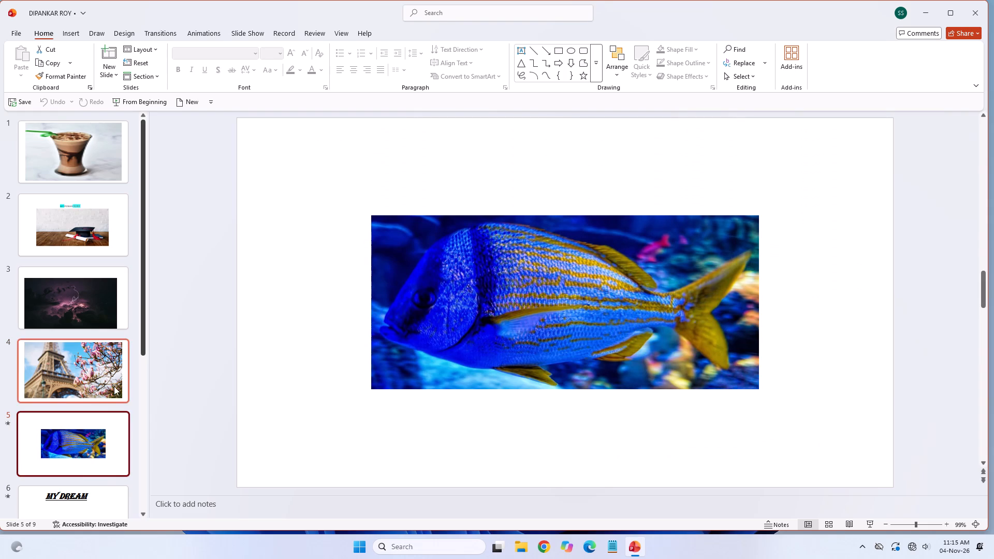
{"action": "scroll", "coordinate": [102, 410], "scroll_direction": "down", "scroll_amount": 3}
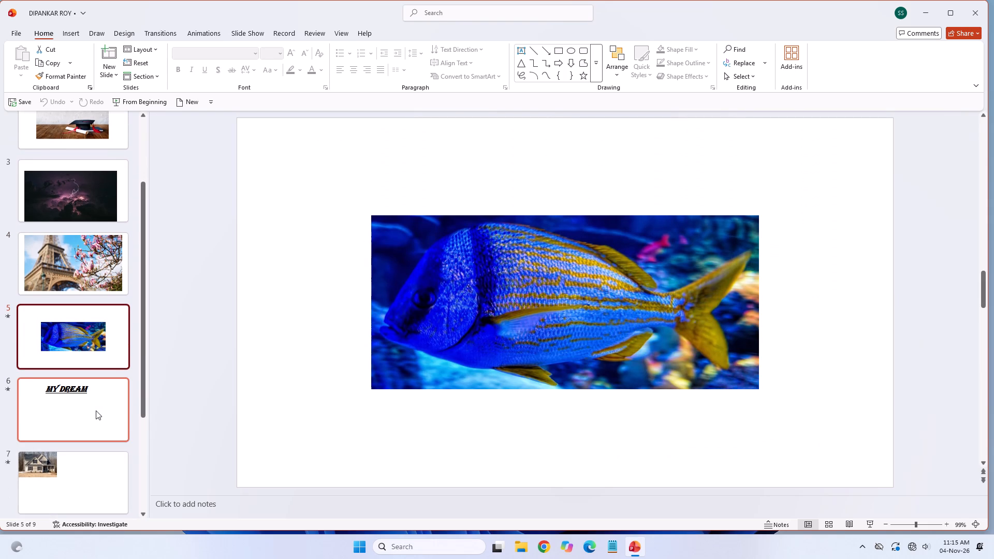
{"action": "left_click", "coordinate": [96, 410]}
{"action": "scroll", "coordinate": [87, 416], "scroll_direction": "down", "scroll_amount": 1}
{"action": "double_click", "coordinate": [59, 438]}
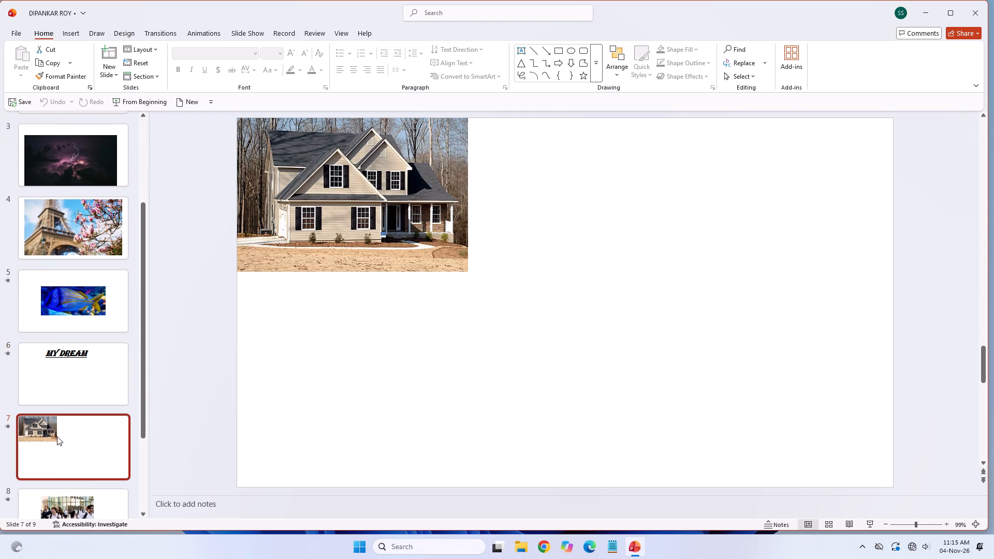
{"action": "scroll", "coordinate": [110, 490], "scroll_direction": "down", "scroll_amount": 3}
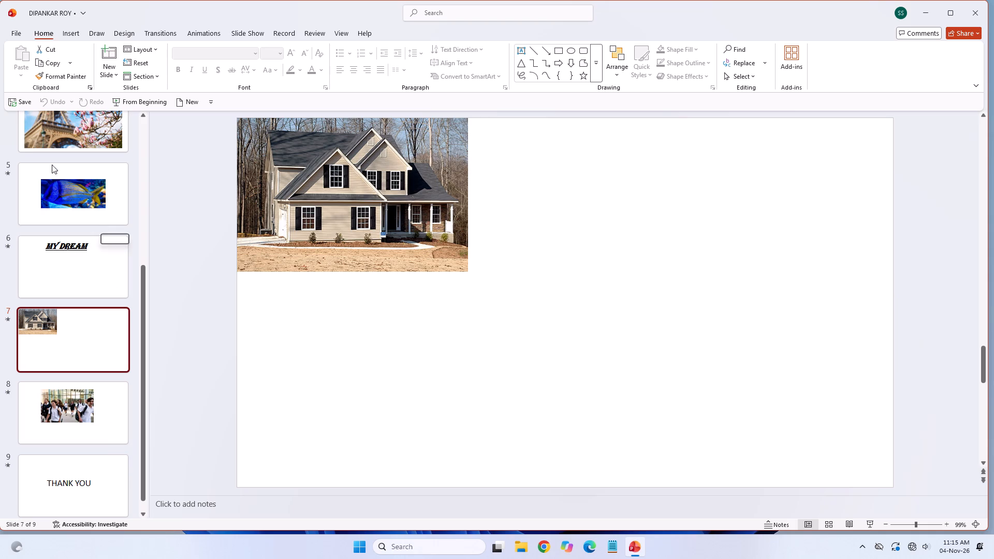
Open the second most recent presentation and look through its slides.
{"action": "left_click", "coordinate": [18, 33]}
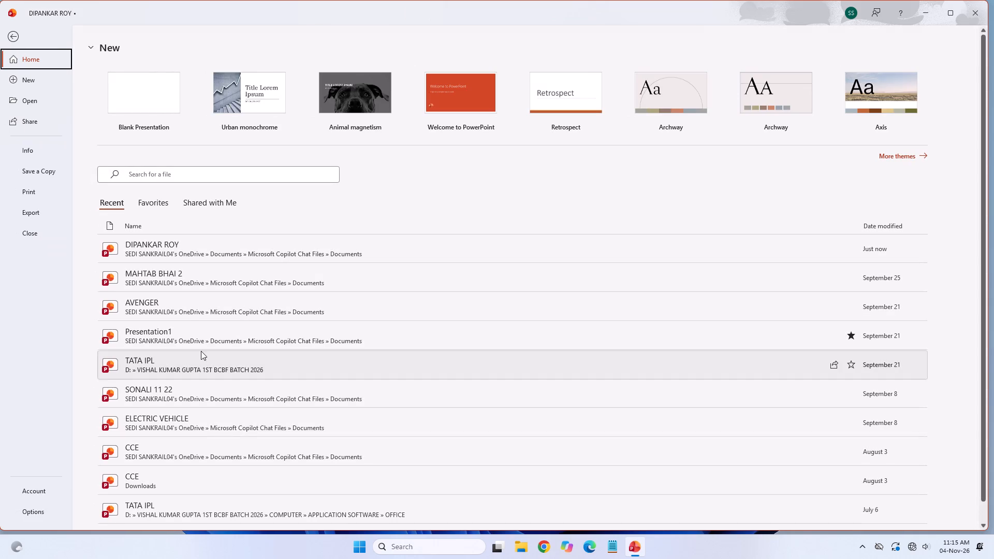
{"action": "left_click", "coordinate": [199, 278]}
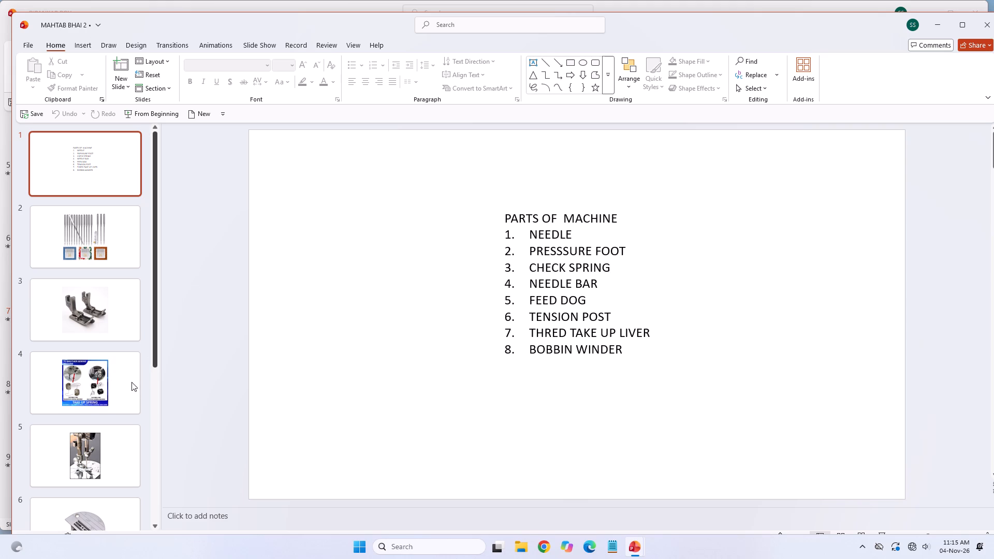
{"action": "scroll", "coordinate": [111, 375], "scroll_direction": "down", "scroll_amount": 8}
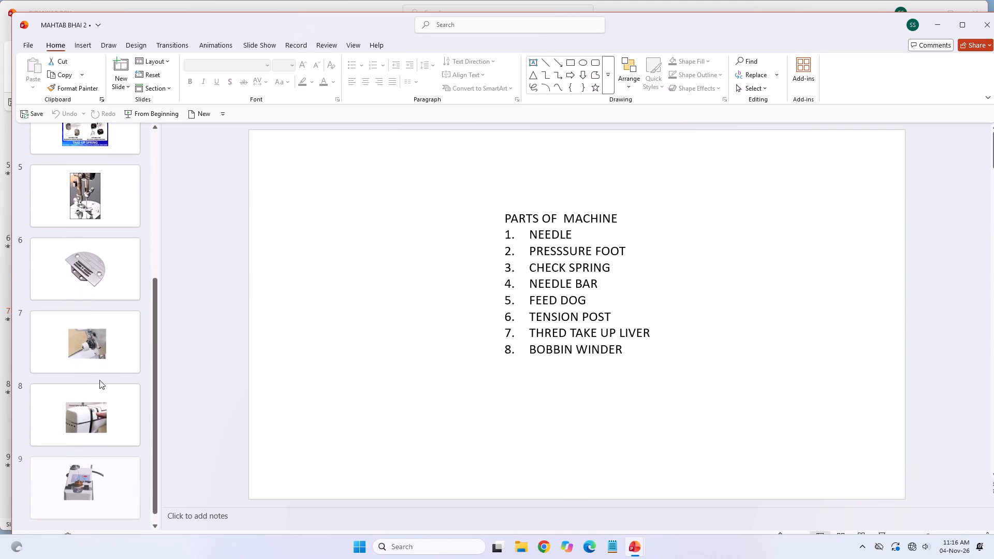
Create a new blank presentation.
{"action": "double_click", "coordinate": [32, 42]}
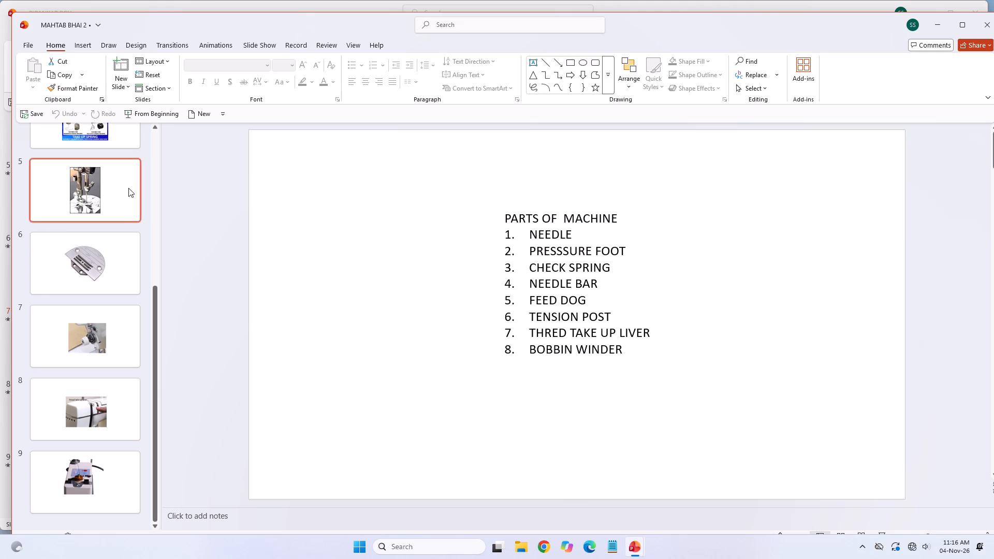
{"action": "double_click", "coordinate": [27, 42]}
{"action": "double_click", "coordinate": [27, 42]}
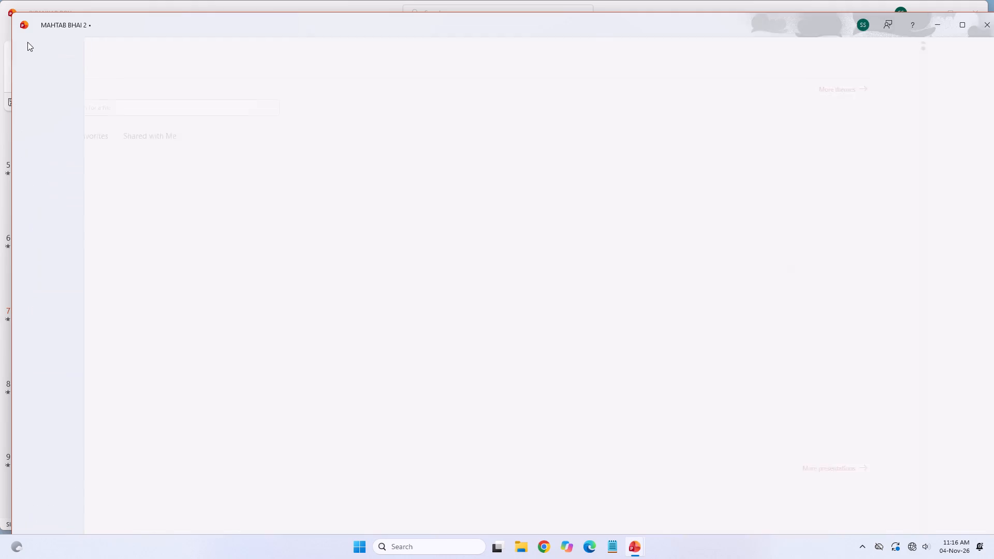
{"action": "double_click", "coordinate": [27, 46]}
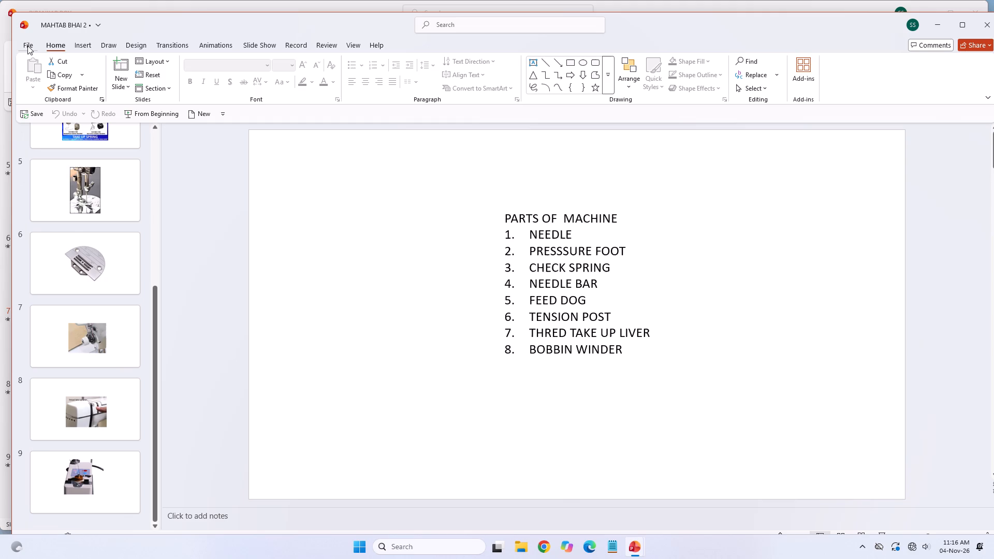
{"action": "triple_click", "coordinate": [27, 46]}
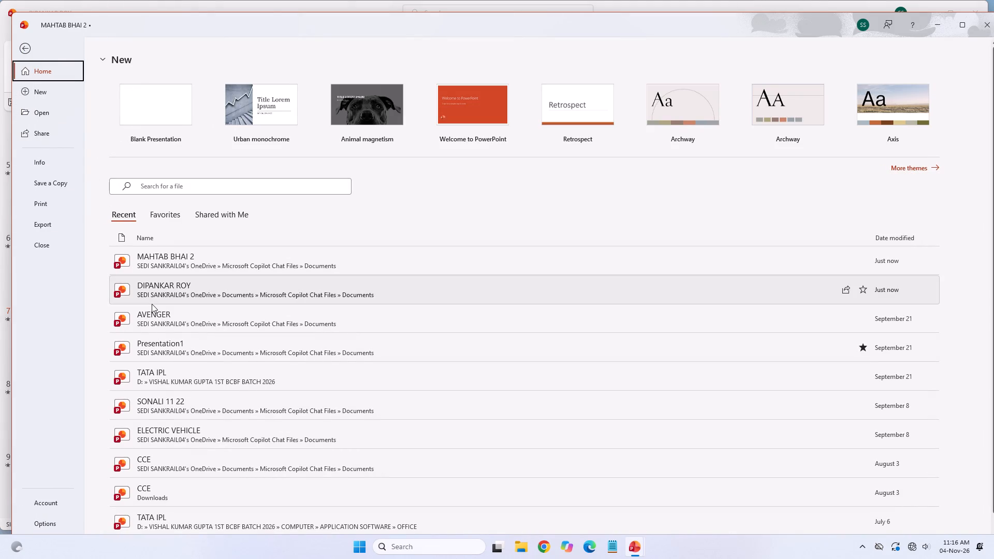
{"action": "left_click", "coordinate": [154, 112]}
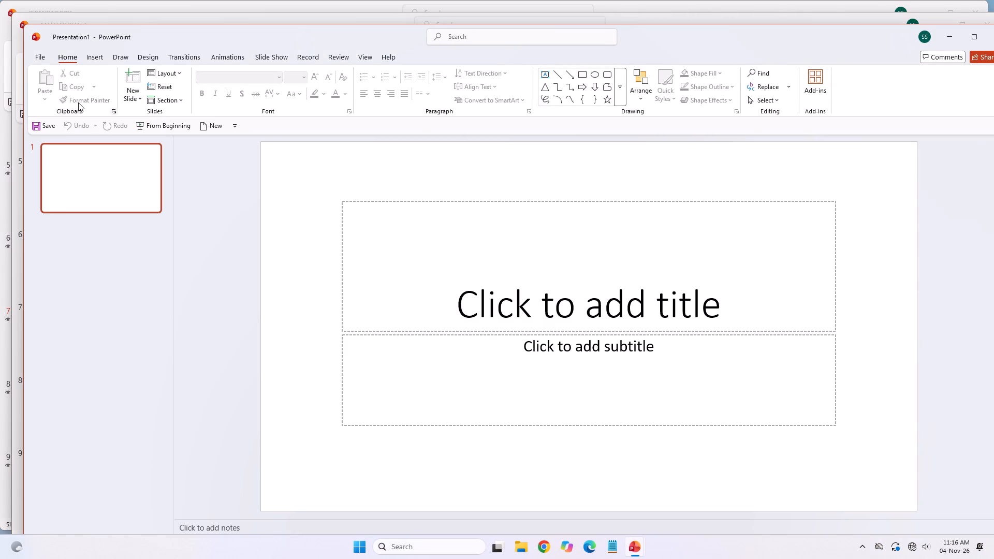
Add two slides with the Blank layout and one with the Title Slide layout after slide 1.
{"action": "left_click", "coordinate": [231, 195]}
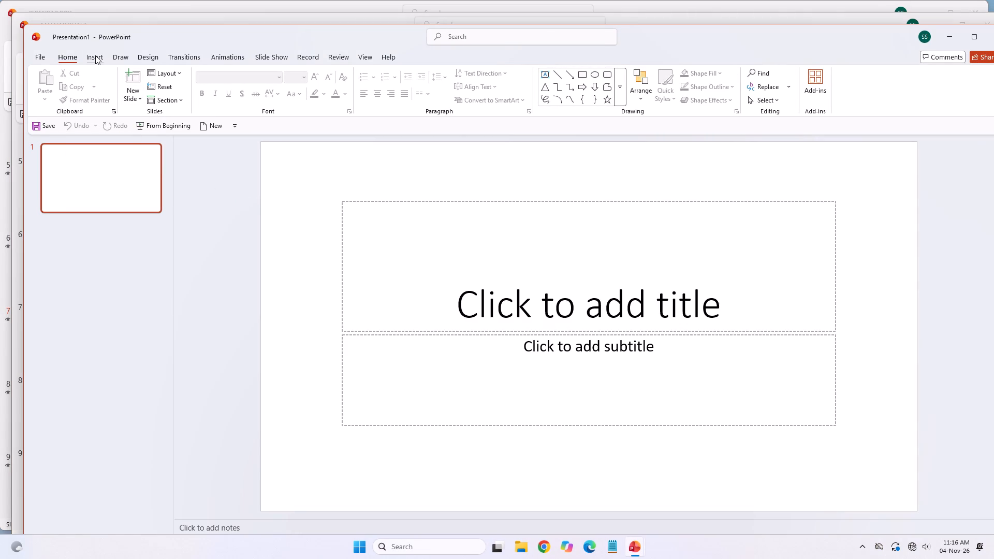
{"action": "left_click", "coordinate": [95, 54]}
{"action": "left_click", "coordinate": [53, 96]}
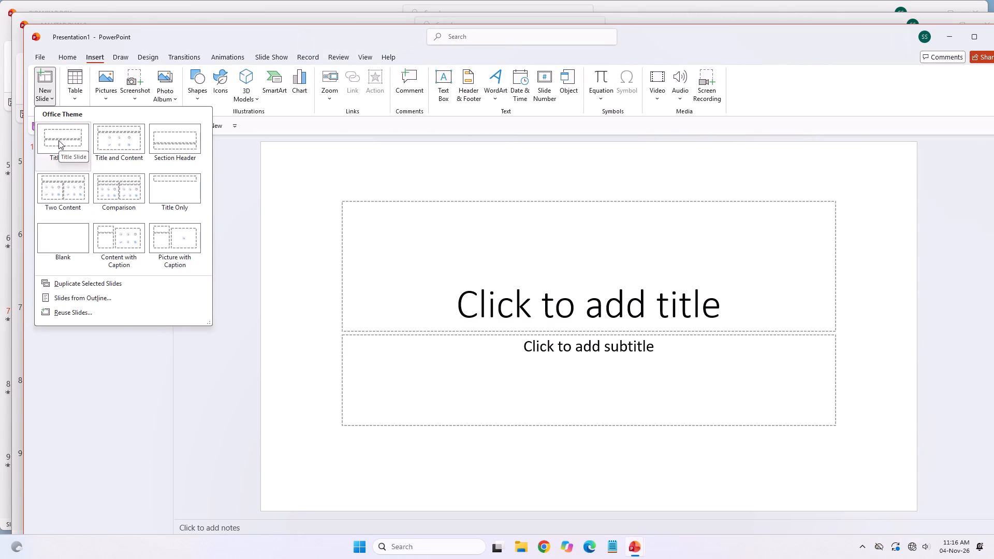
{"action": "left_click", "coordinate": [53, 228]}
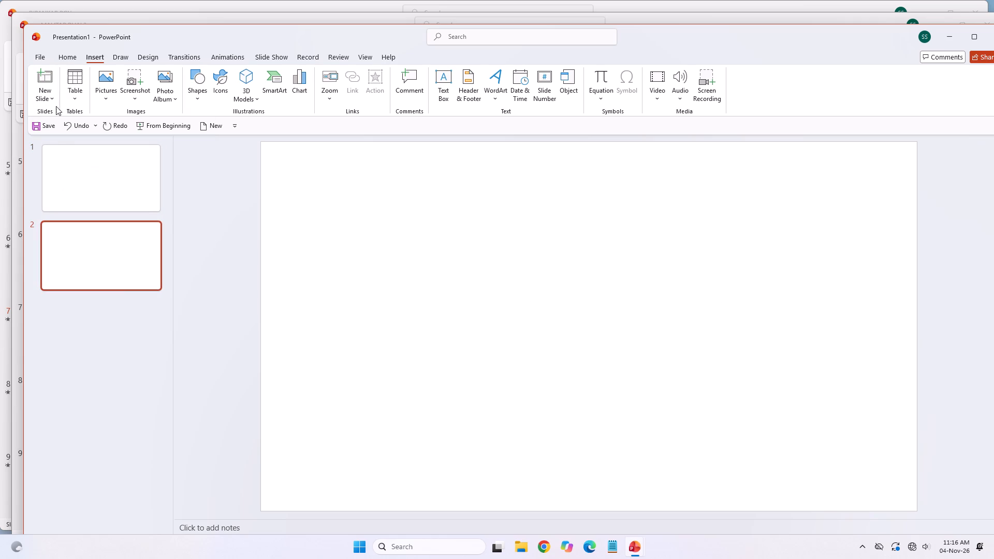
{"action": "left_click", "coordinate": [52, 97]}
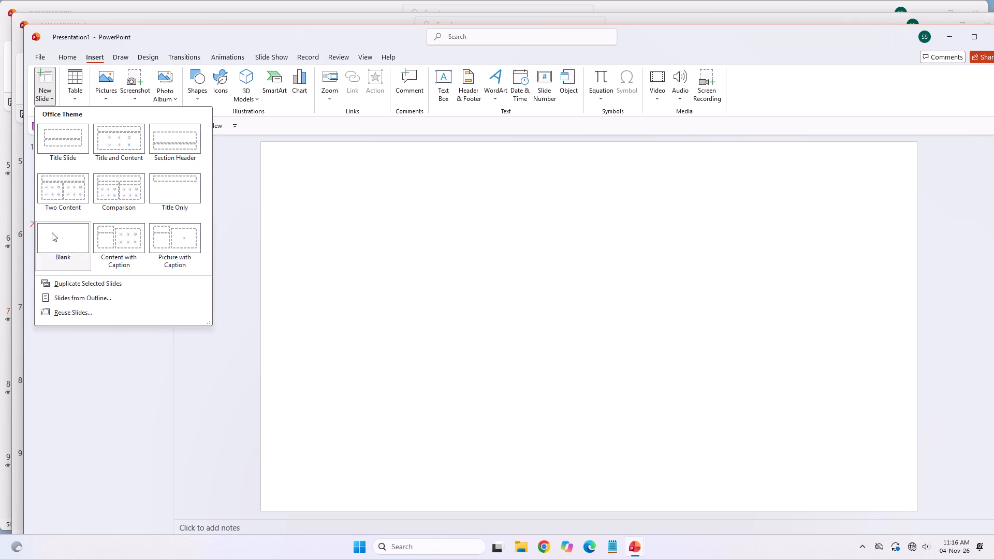
{"action": "left_click", "coordinate": [52, 232]}
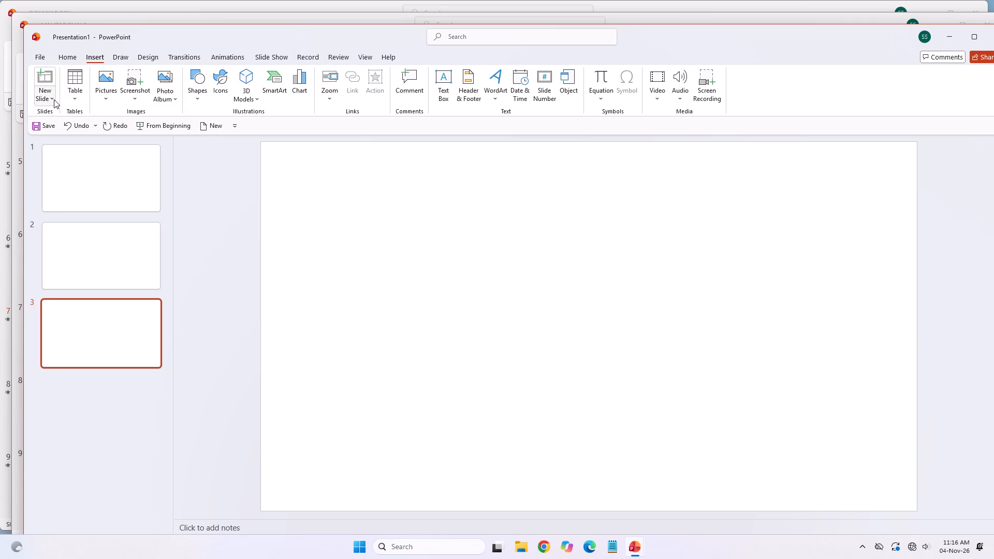
{"action": "double_click", "coordinate": [52, 97]}
{"action": "left_click", "coordinate": [51, 96]}
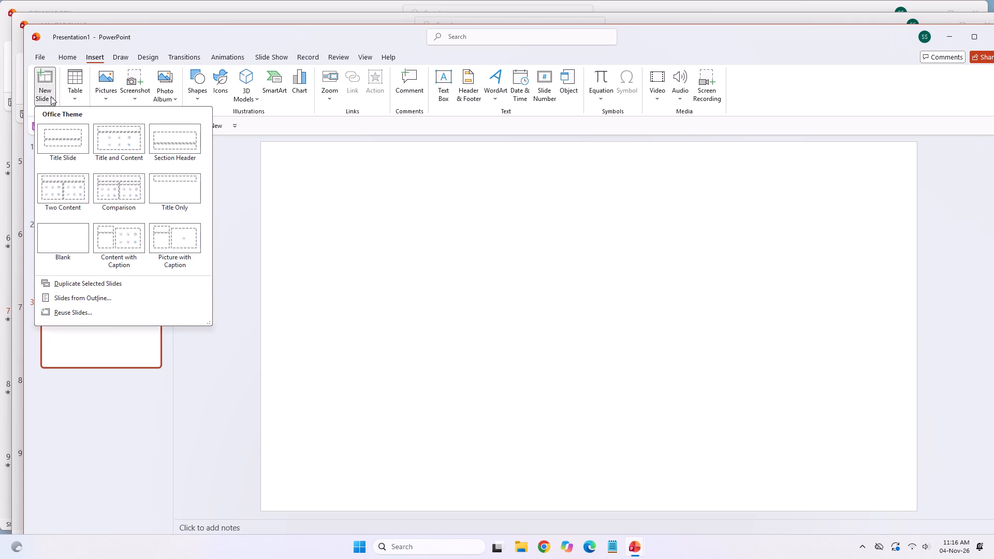
{"action": "left_click", "coordinate": [52, 137]}
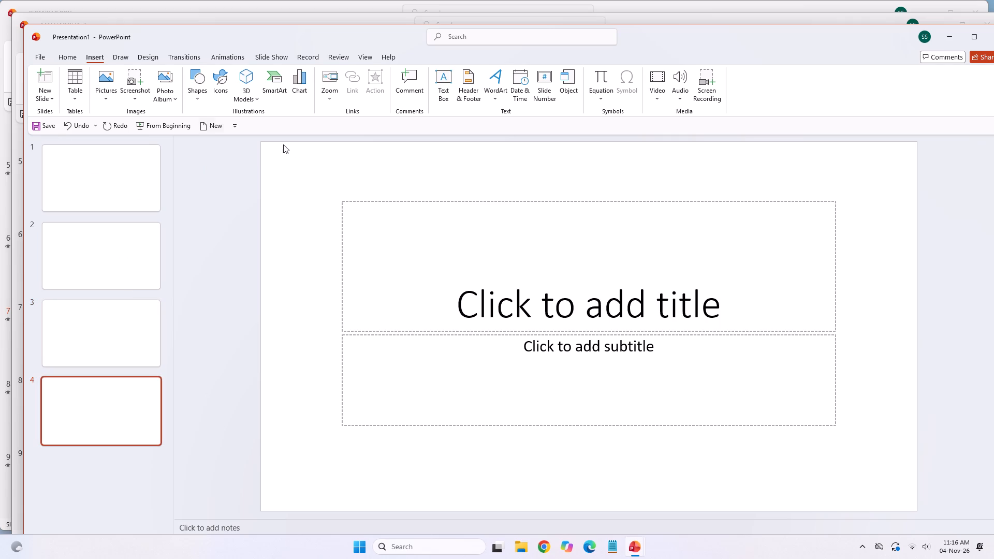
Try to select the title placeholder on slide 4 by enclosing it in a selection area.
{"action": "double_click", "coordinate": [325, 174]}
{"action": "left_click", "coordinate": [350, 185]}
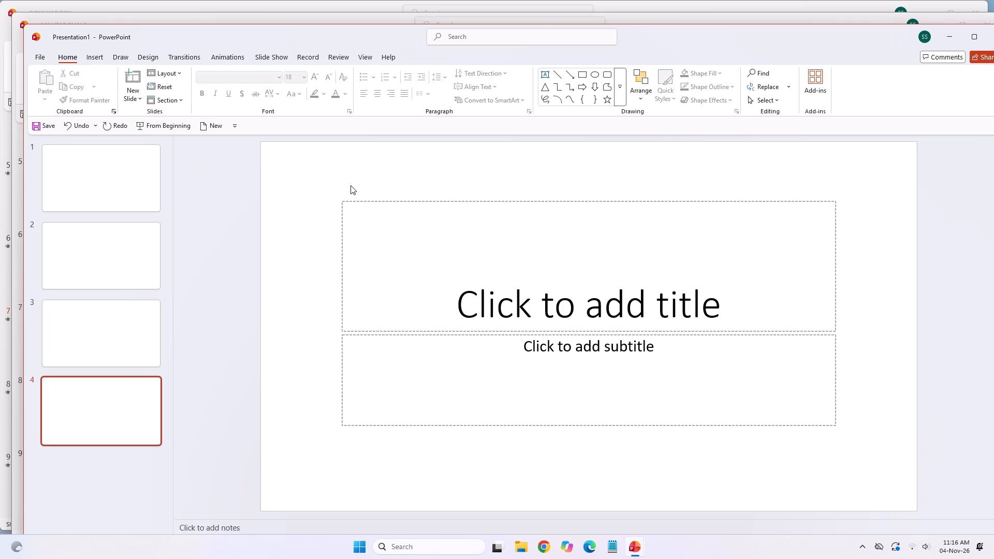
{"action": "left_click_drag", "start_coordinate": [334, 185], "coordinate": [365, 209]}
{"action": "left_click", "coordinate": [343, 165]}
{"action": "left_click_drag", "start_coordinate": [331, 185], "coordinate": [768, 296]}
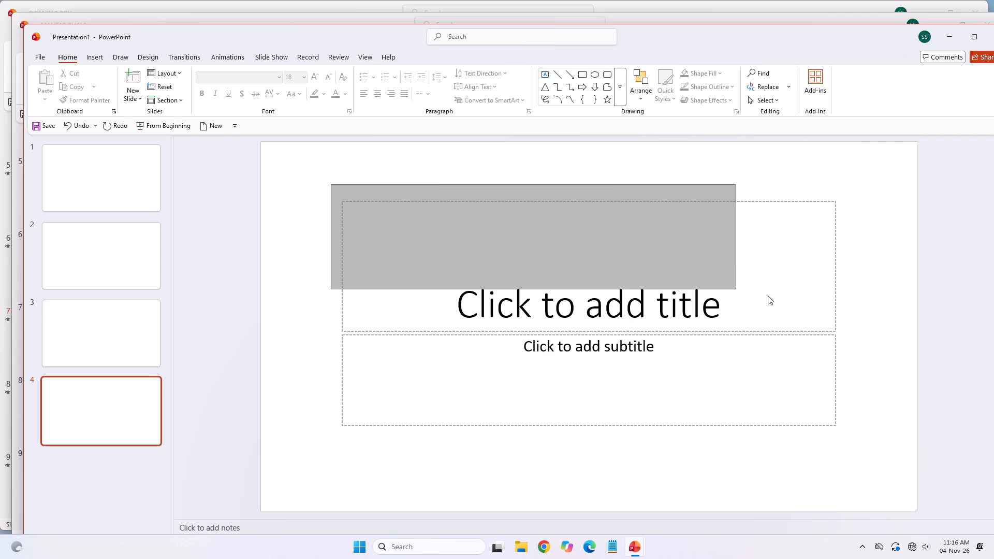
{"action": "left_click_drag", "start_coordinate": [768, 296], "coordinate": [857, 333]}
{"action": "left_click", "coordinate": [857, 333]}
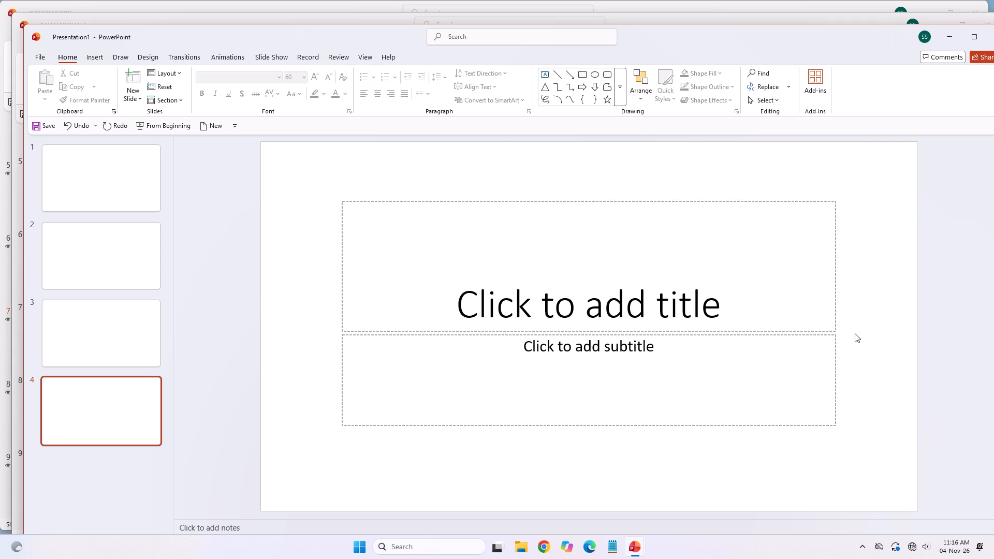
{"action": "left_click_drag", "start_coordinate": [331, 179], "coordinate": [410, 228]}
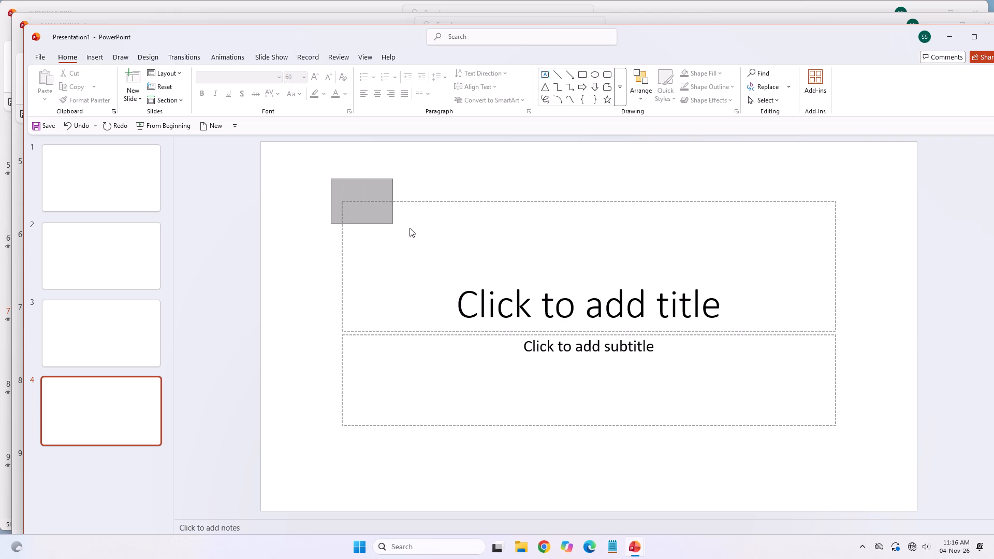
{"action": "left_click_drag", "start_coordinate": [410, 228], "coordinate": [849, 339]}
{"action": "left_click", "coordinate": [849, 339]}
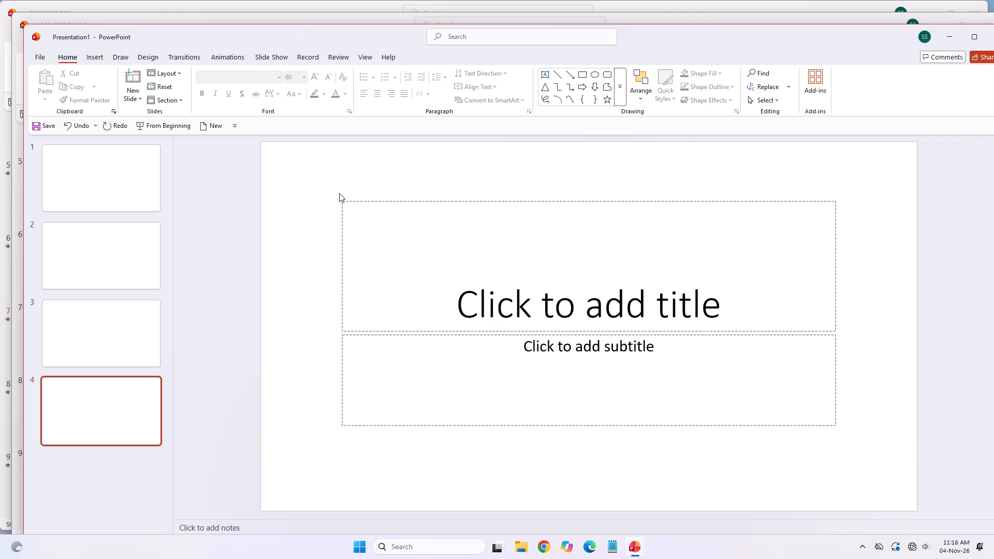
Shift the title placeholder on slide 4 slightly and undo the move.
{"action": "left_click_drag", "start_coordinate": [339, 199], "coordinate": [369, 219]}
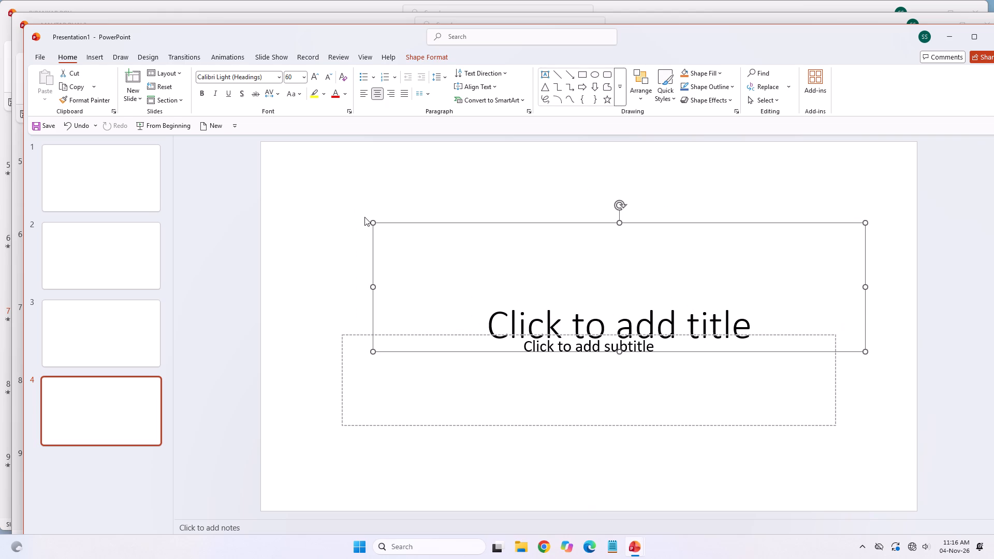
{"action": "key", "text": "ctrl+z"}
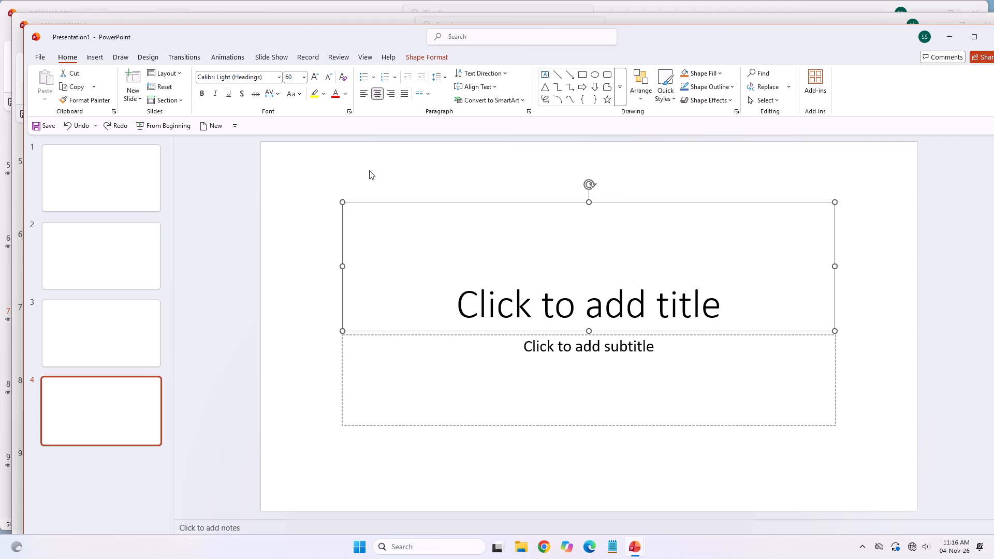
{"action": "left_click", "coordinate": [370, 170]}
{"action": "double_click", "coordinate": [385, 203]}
Start editing the title placeholder on slide 1.
{"action": "left_click", "coordinate": [127, 177]}
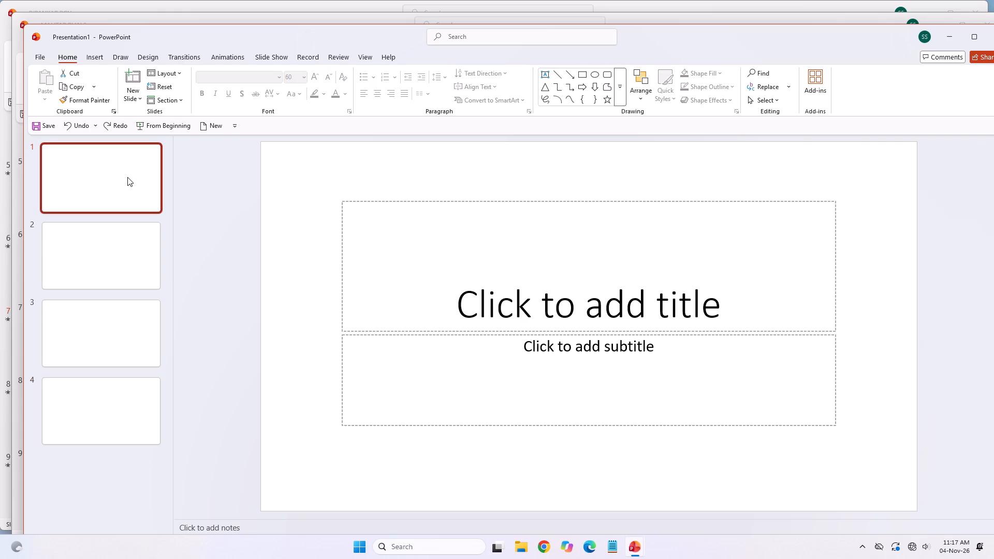
{"action": "left_click", "coordinate": [480, 273]}
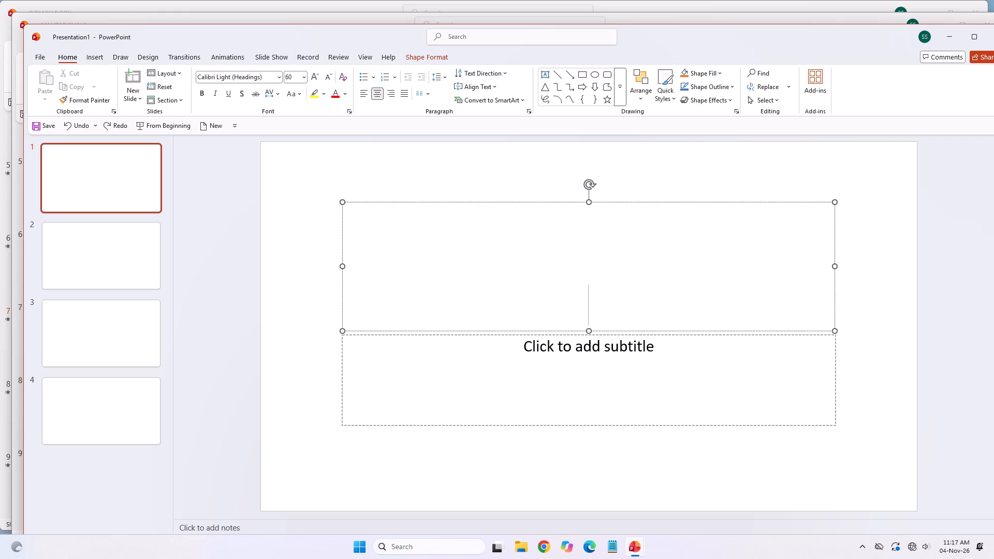
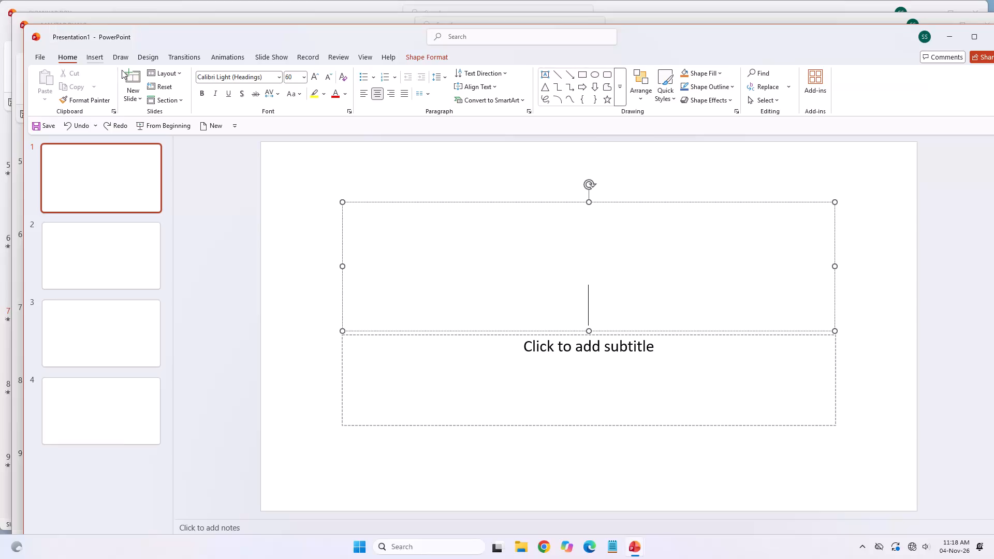
Examine the New Photo Album options for picture source, album pictures, picture layout and frame shape, leaving without creating an album.
{"action": "left_click", "coordinate": [97, 54]}
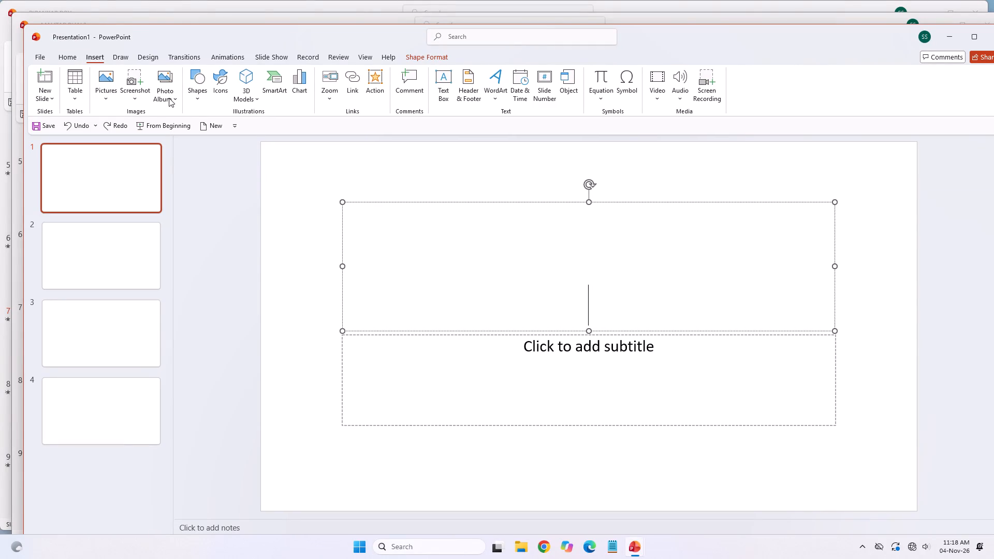
{"action": "double_click", "coordinate": [174, 98]}
{"action": "double_click", "coordinate": [174, 95]}
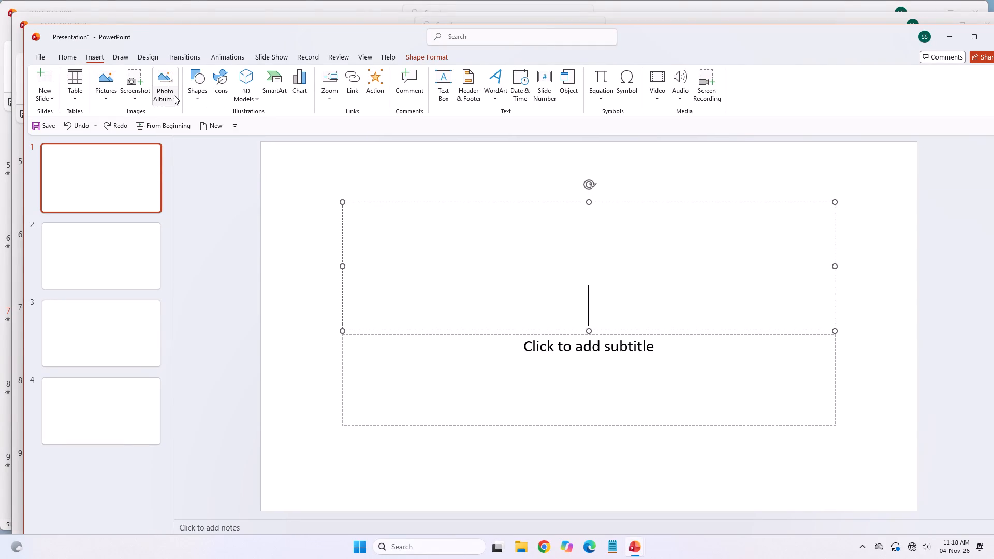
{"action": "left_click", "coordinate": [174, 95]}
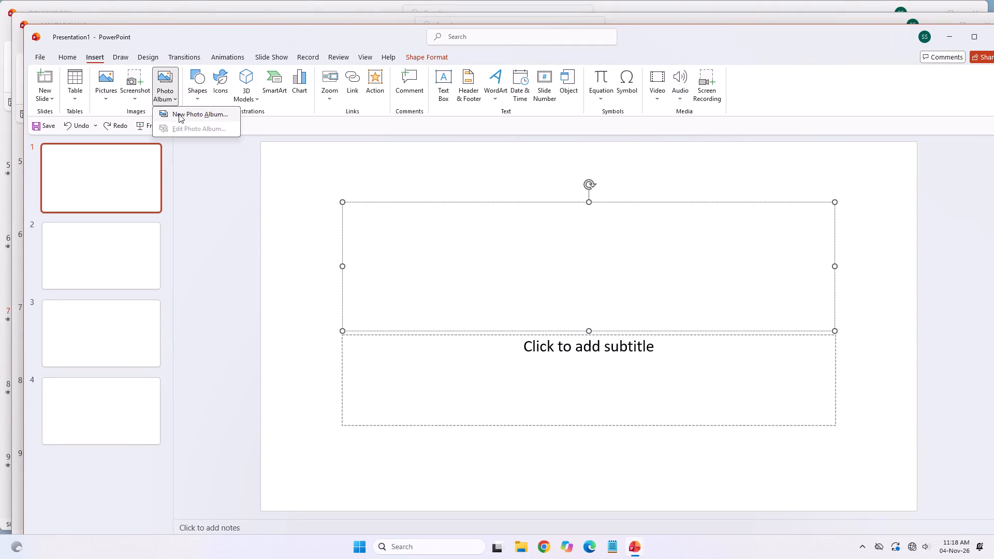
{"action": "left_click", "coordinate": [179, 114]}
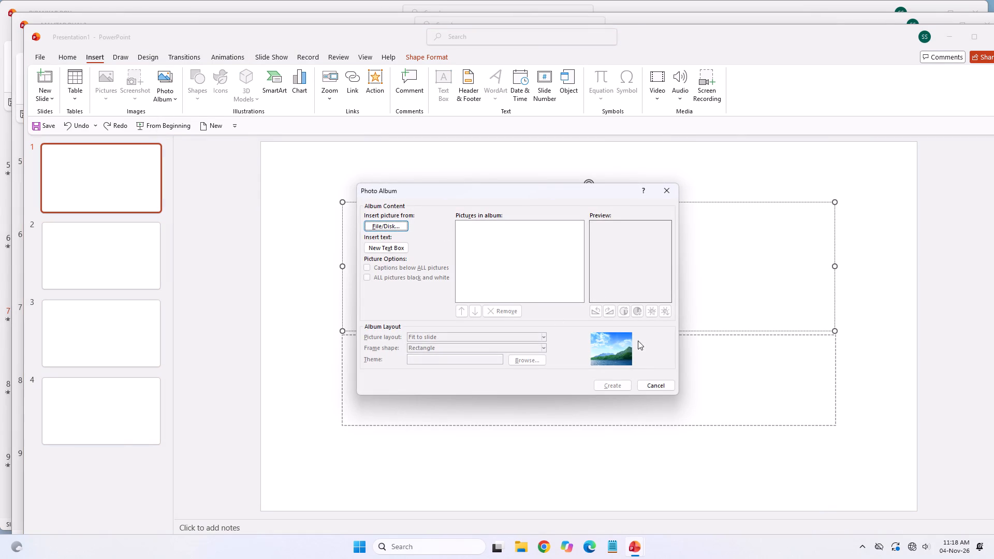
{"action": "triple_click", "coordinate": [544, 334]}
{"action": "left_click", "coordinate": [544, 334]}
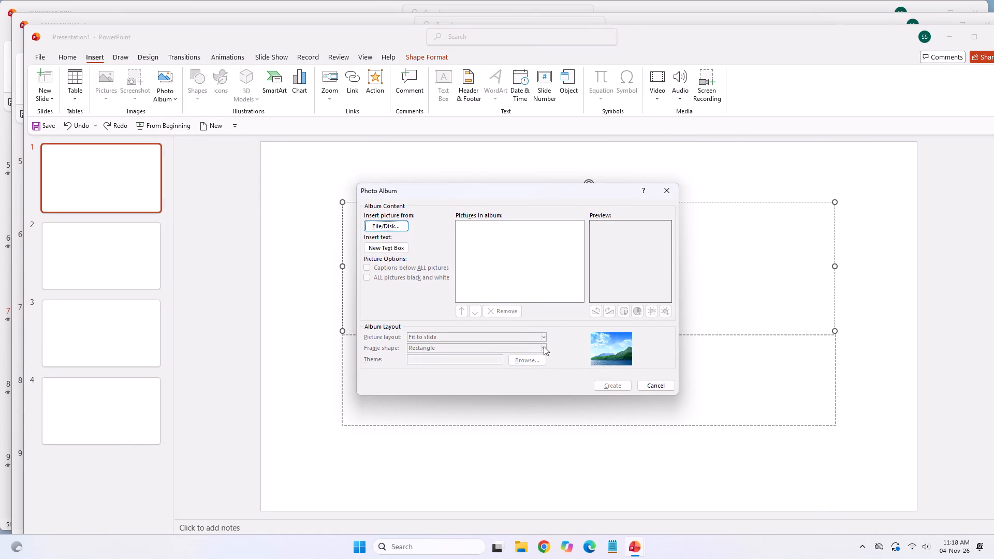
{"action": "triple_click", "coordinate": [544, 346]}
{"action": "left_click", "coordinate": [544, 346]}
{"action": "left_click", "coordinate": [493, 198]}
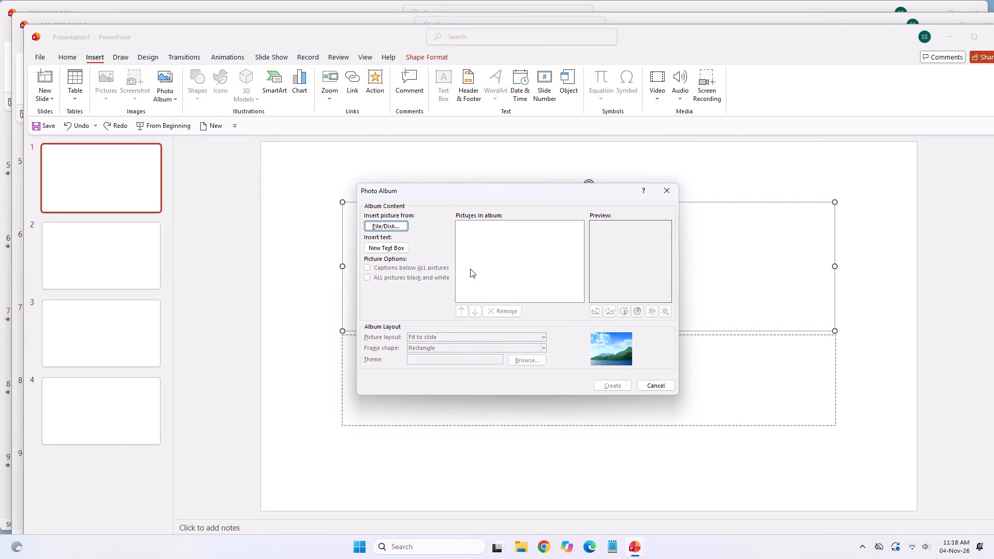
{"action": "triple_click", "coordinate": [470, 269]}
{"action": "double_click", "coordinate": [499, 308]}
{"action": "left_click", "coordinate": [472, 307]}
{"action": "left_click_drag", "start_coordinate": [465, 308], "coordinate": [440, 311]}
{"action": "double_click", "coordinate": [440, 311]}
{"action": "left_click_drag", "start_coordinate": [561, 289], "coordinate": [573, 289]}
{"action": "left_click_drag", "start_coordinate": [627, 255], "coordinate": [631, 261]}
{"action": "left_click_drag", "start_coordinate": [615, 270], "coordinate": [623, 337]}
{"action": "triple_click", "coordinate": [618, 383]}
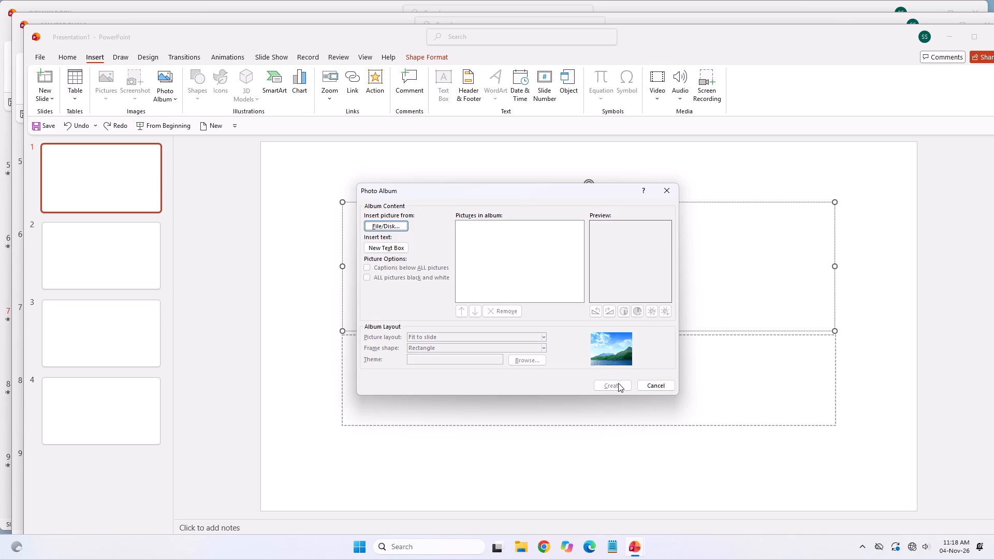
{"action": "triple_click", "coordinate": [618, 385]}
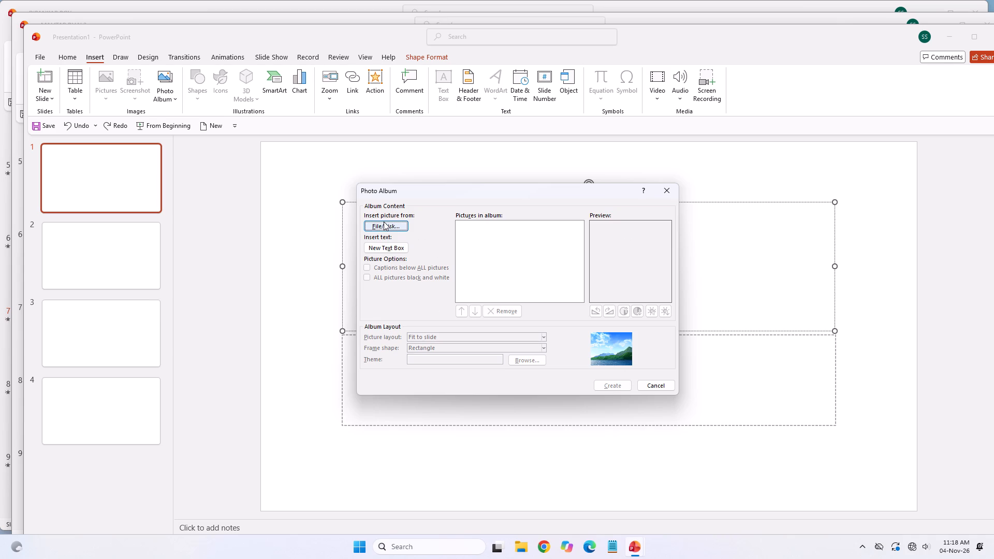
{"action": "left_click", "coordinate": [382, 227]}
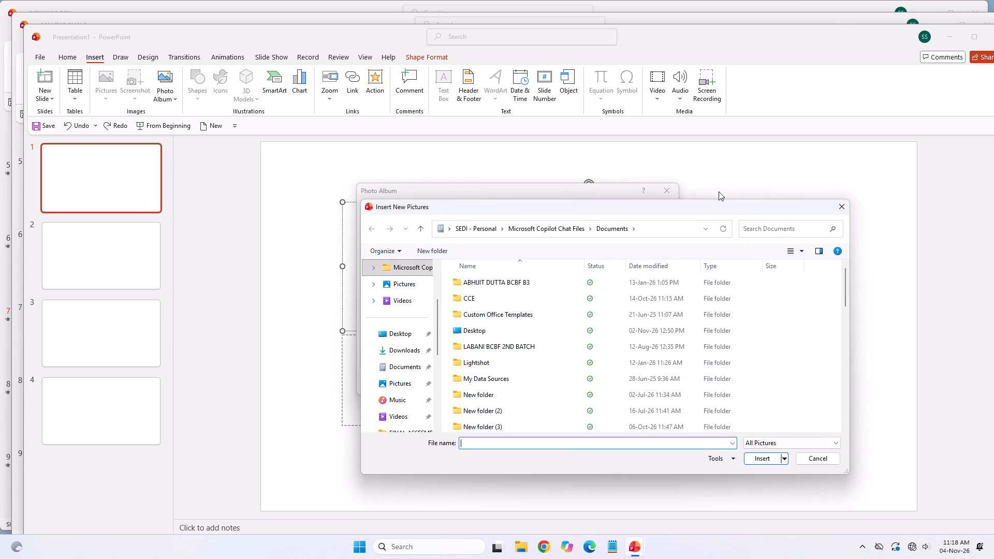
{"action": "double_click", "coordinate": [840, 208]}
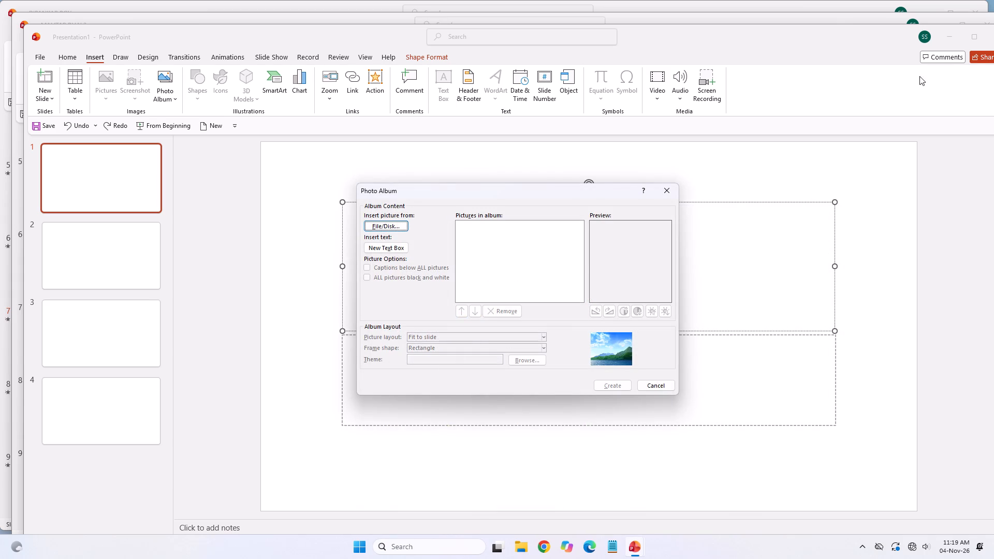
{"action": "double_click", "coordinate": [667, 190]}
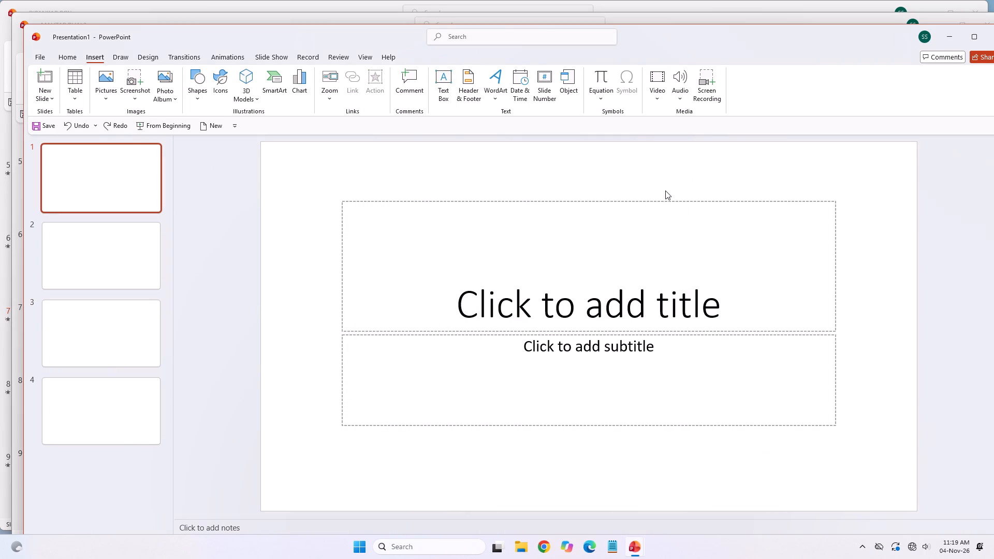
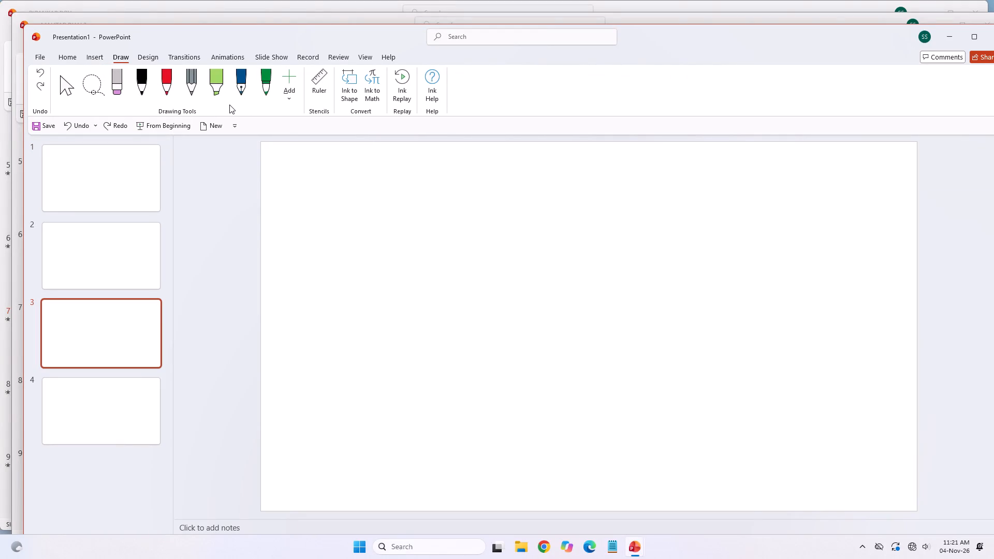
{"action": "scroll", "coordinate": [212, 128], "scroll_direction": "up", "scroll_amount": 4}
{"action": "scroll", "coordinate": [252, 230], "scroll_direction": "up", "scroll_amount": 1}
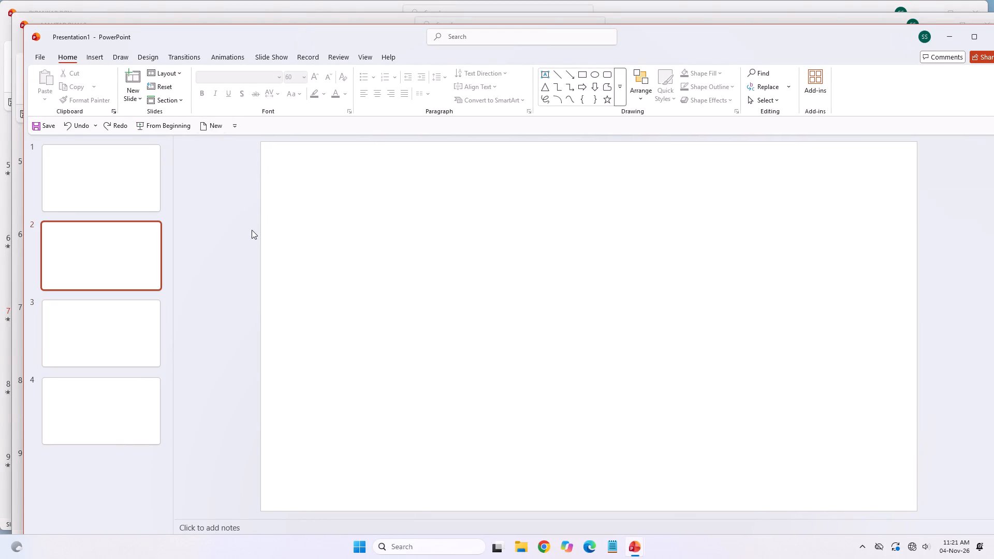
Minimize the Presentation1 window and close the two reviewed presentations behind it, starting with the sewing machine parts one.
{"action": "left_click_drag", "start_coordinate": [957, 33], "coordinate": [892, 39]}
{"action": "left_click", "coordinate": [949, 34]}
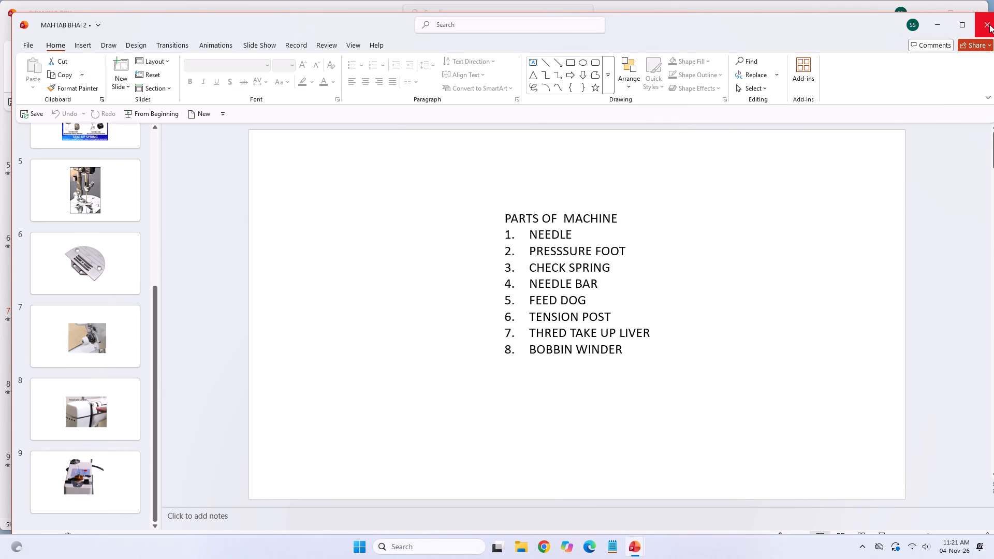
{"action": "left_click", "coordinate": [989, 24]}
{"action": "left_click", "coordinate": [978, 10]}
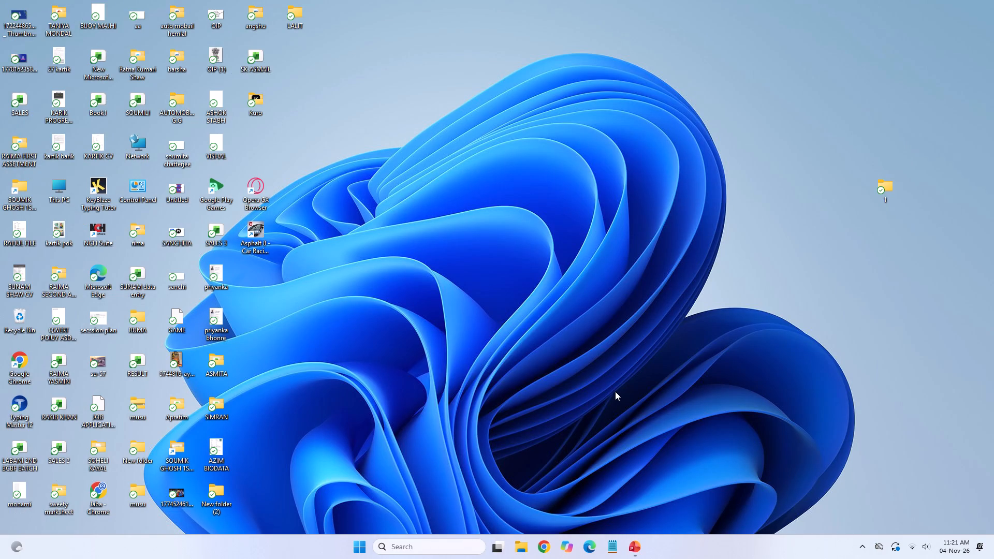
Launch PowerPoint from the Windows search and create a new blank presentation.
{"action": "left_click", "coordinate": [459, 549]}
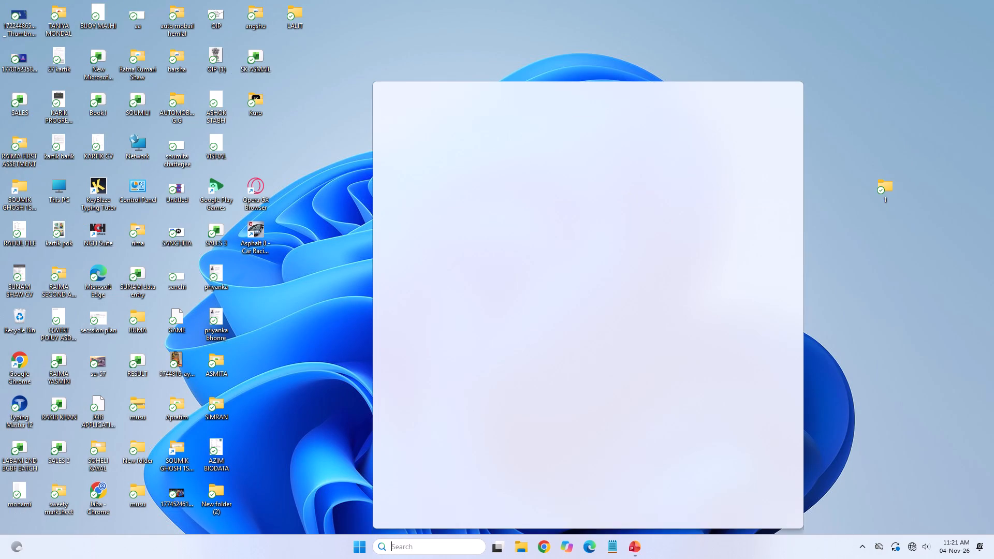
{"action": "left_click", "coordinate": [451, 127]}
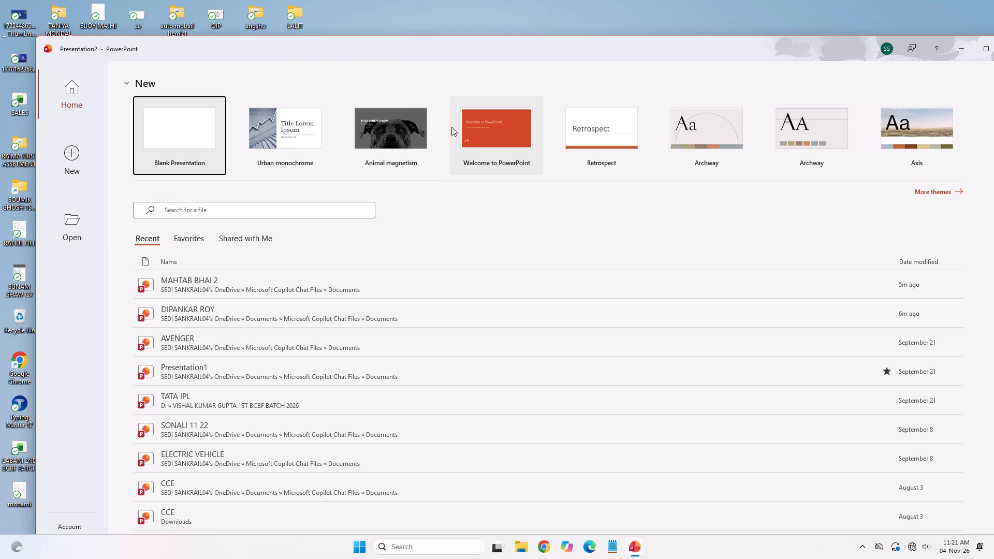
{"action": "left_click", "coordinate": [193, 144]}
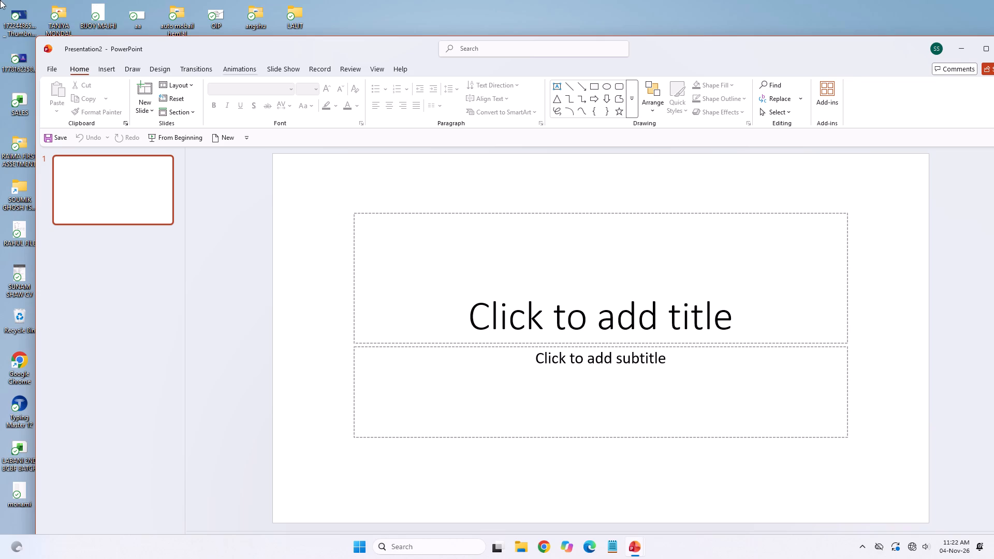
Add three slides with the Blank layout after the title slide.
{"action": "double_click", "coordinate": [106, 67]}
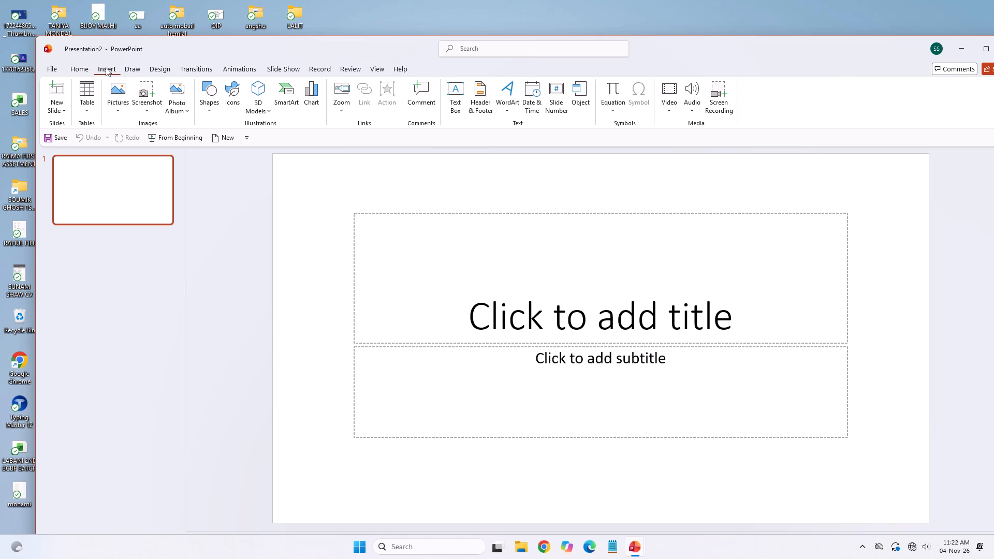
{"action": "left_click", "coordinate": [62, 110]}
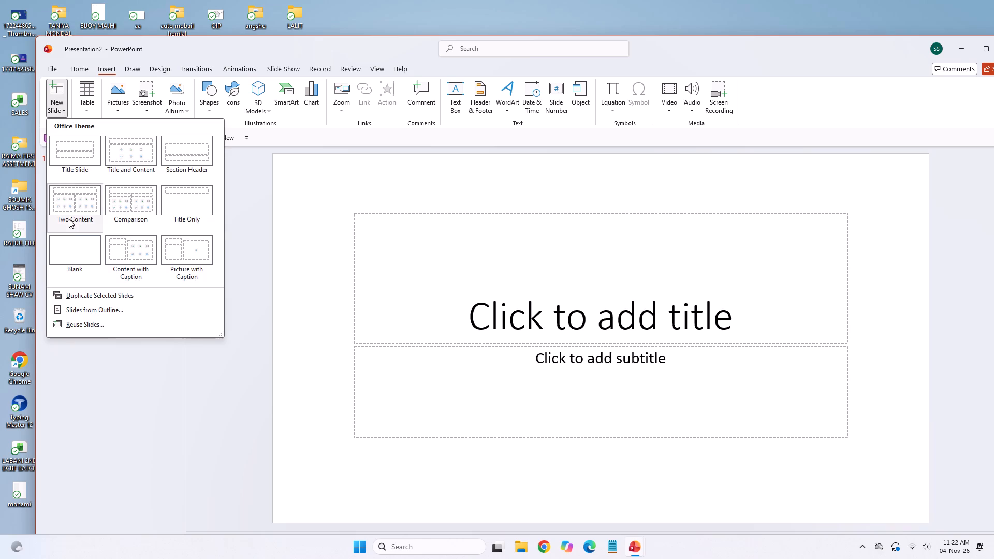
{"action": "double_click", "coordinate": [67, 241]}
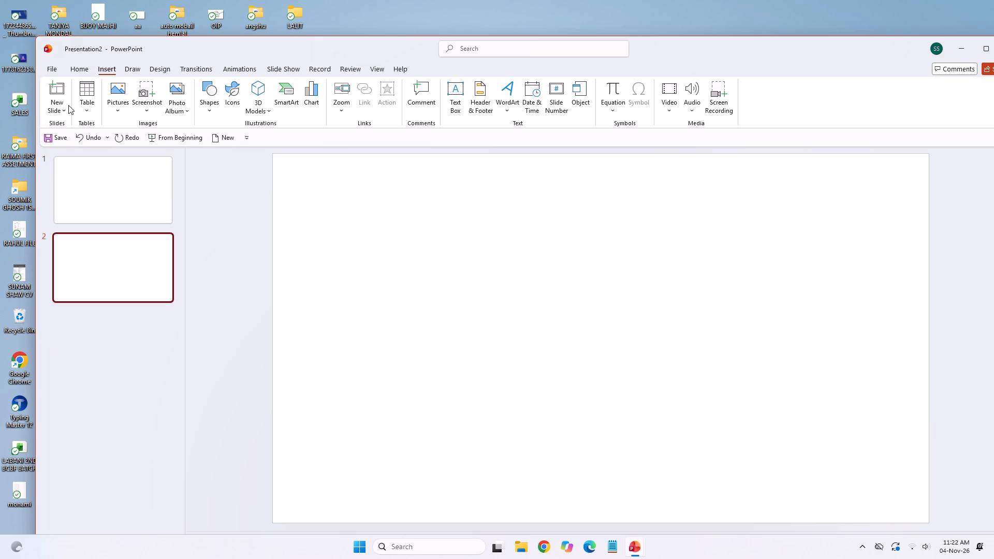
{"action": "left_click", "coordinate": [63, 109]}
{"action": "left_click", "coordinate": [70, 245]}
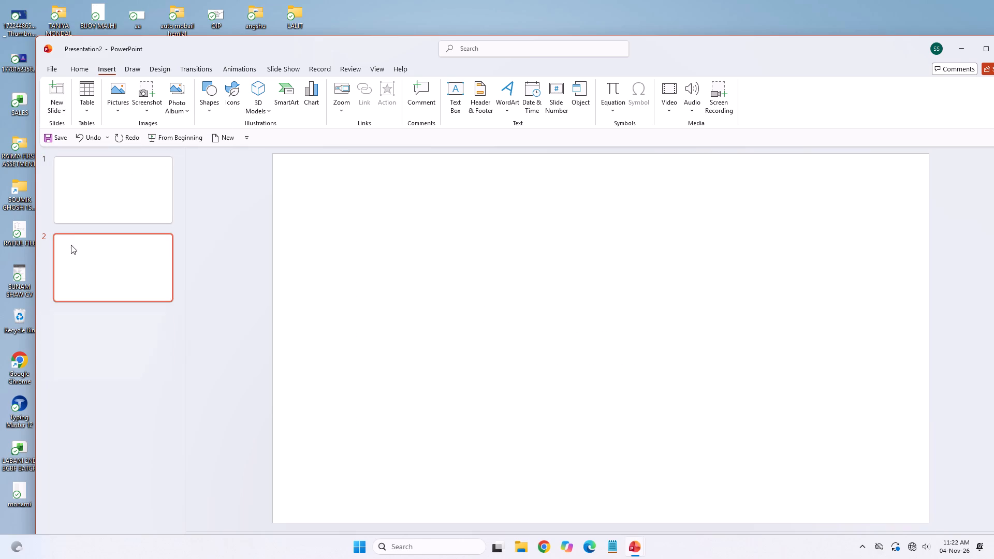
{"action": "left_click", "coordinate": [63, 109]}
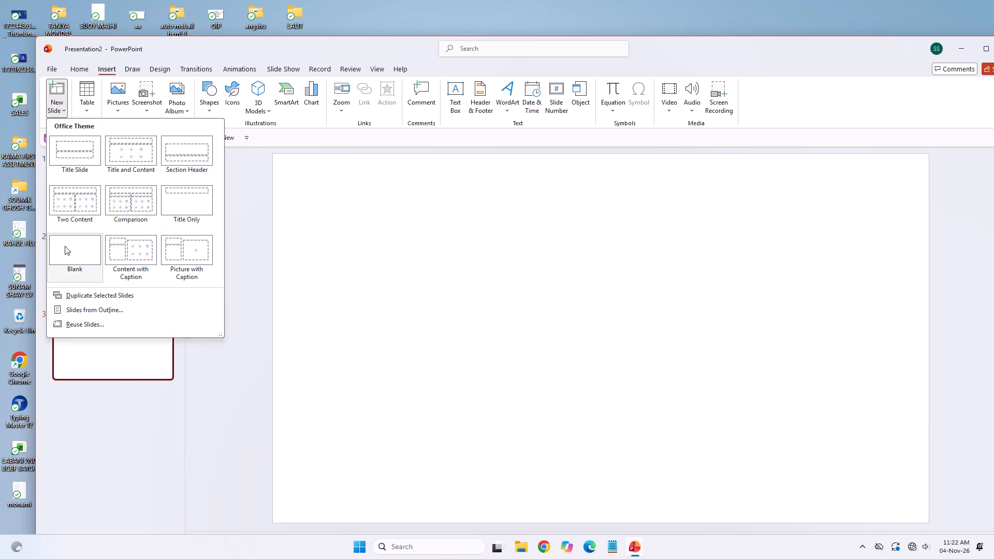
{"action": "left_click", "coordinate": [65, 246]}
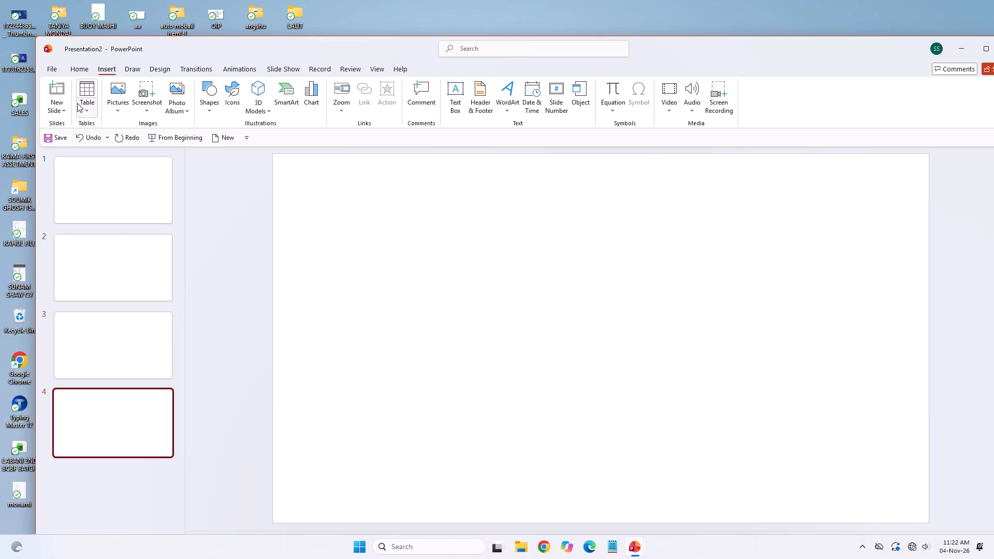
Enter text starting with "CONTI" in the title placeholder of slide 1.
{"action": "left_click", "coordinate": [144, 170]}
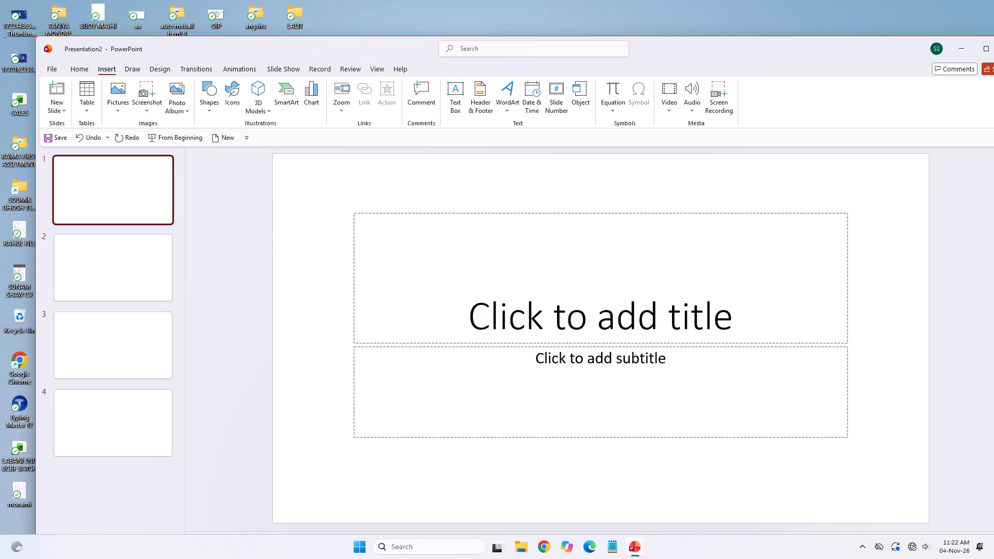
{"action": "left_click", "coordinate": [390, 266]}
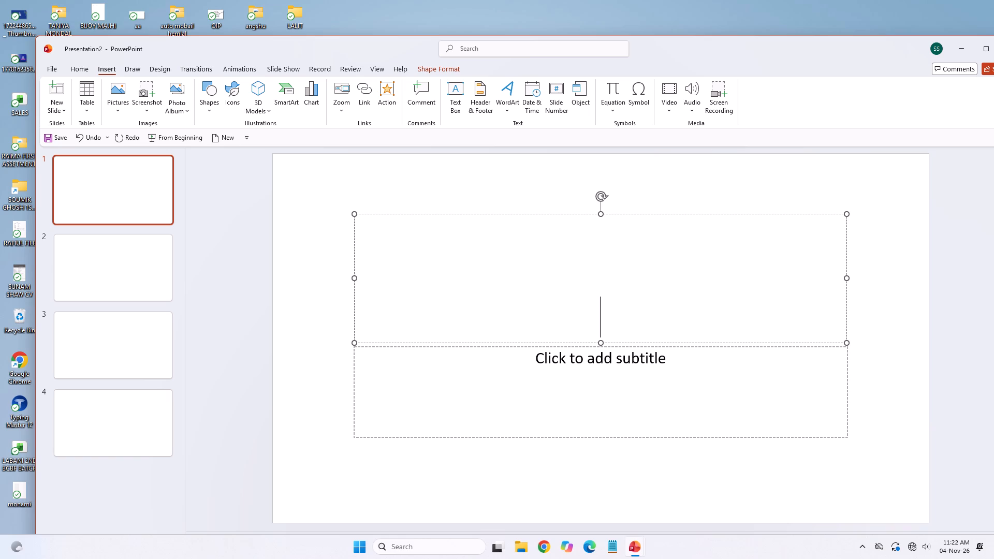
{"action": "key", "text": "c"}
{"action": "type", "text": "ON"}
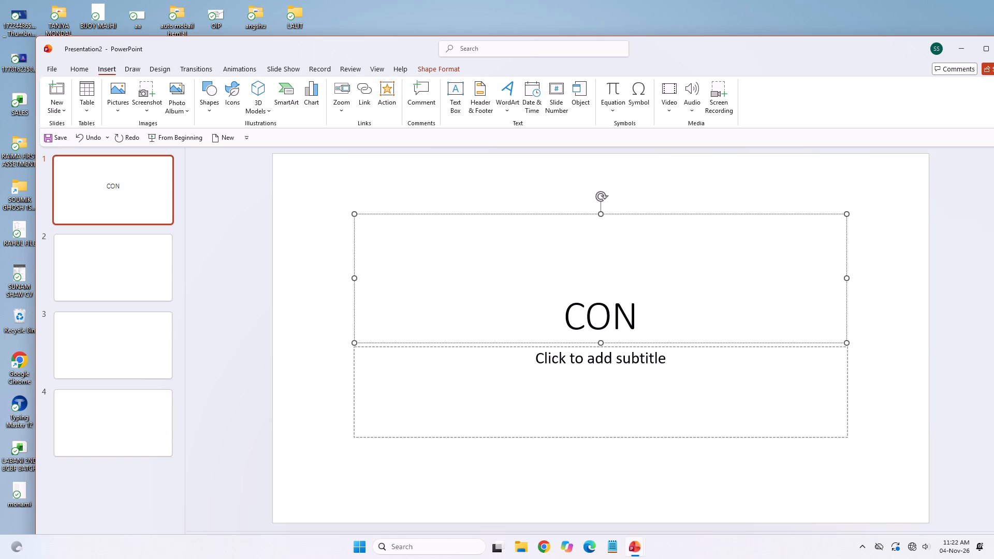
{"action": "key", "text": "t"}
{"action": "key", "text": "i"}
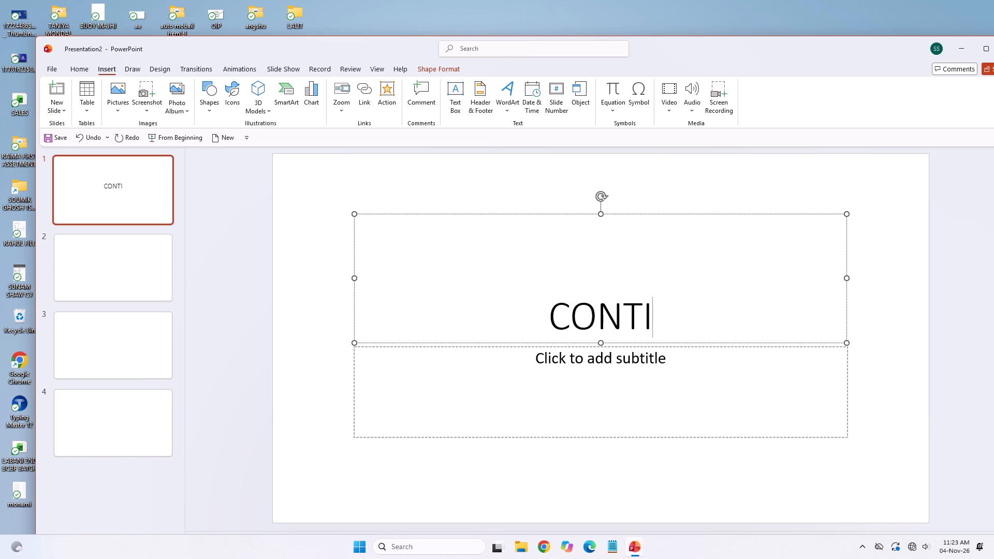
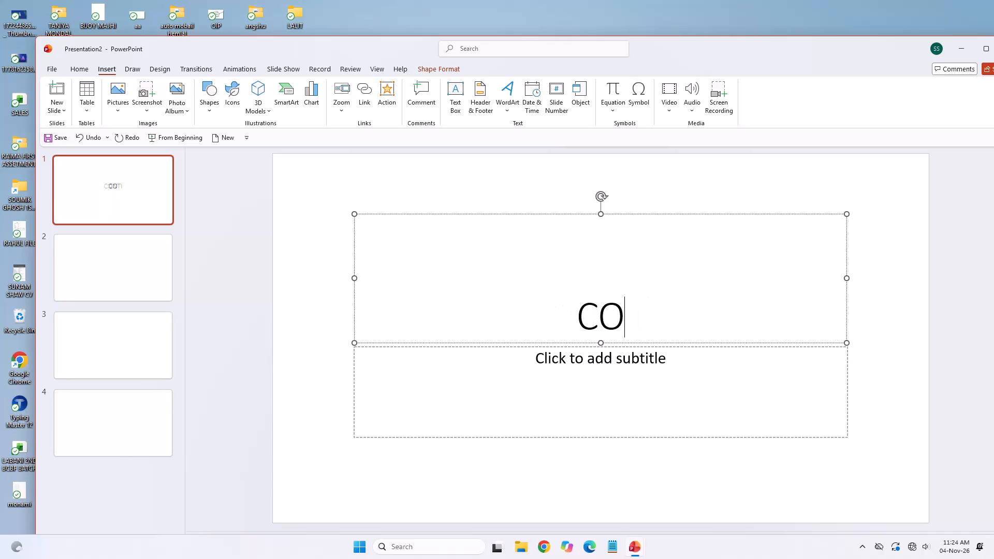
Clear the remaining text from the title placeholder on slide 1.
{"action": "key", "text": "BackSpace"}
{"action": "key", "text": "BackSpace"}
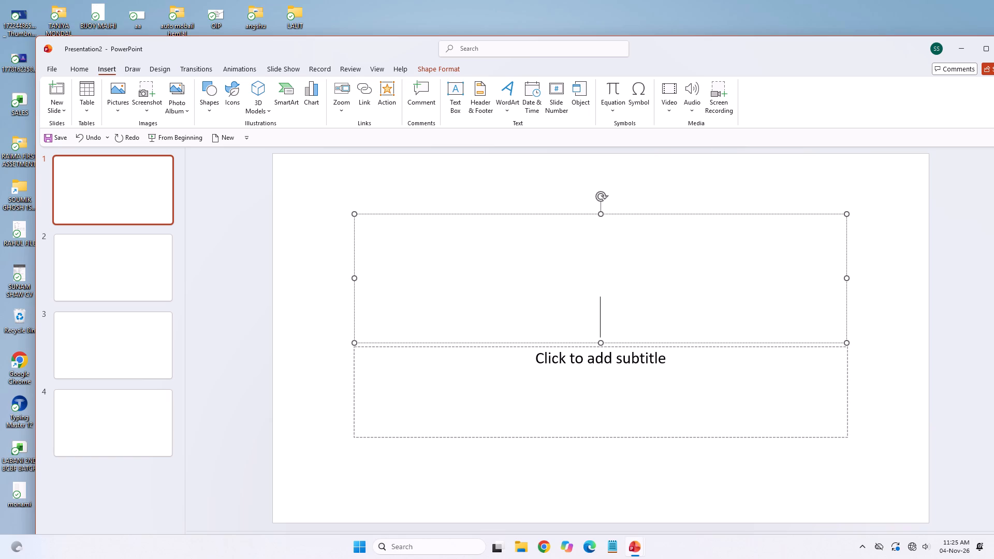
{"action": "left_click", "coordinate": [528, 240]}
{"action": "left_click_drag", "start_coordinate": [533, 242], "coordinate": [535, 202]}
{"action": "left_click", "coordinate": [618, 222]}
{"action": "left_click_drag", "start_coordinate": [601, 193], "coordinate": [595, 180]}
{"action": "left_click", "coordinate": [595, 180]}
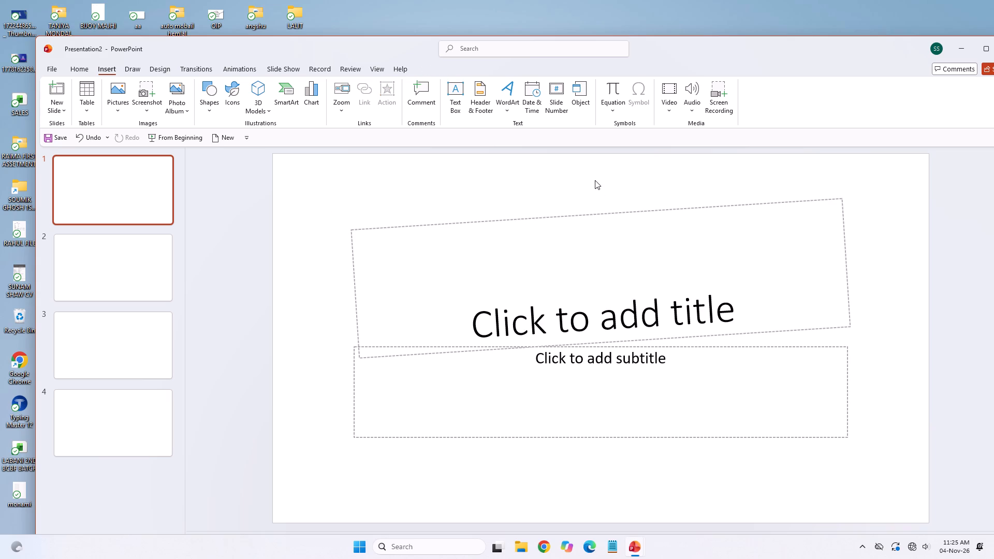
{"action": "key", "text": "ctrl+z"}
Make the empty title placeholder taller by extending its upper edge, and move it up near the top of slide 1.
{"action": "left_click_drag", "start_coordinate": [600, 211], "coordinate": [598, 199]}
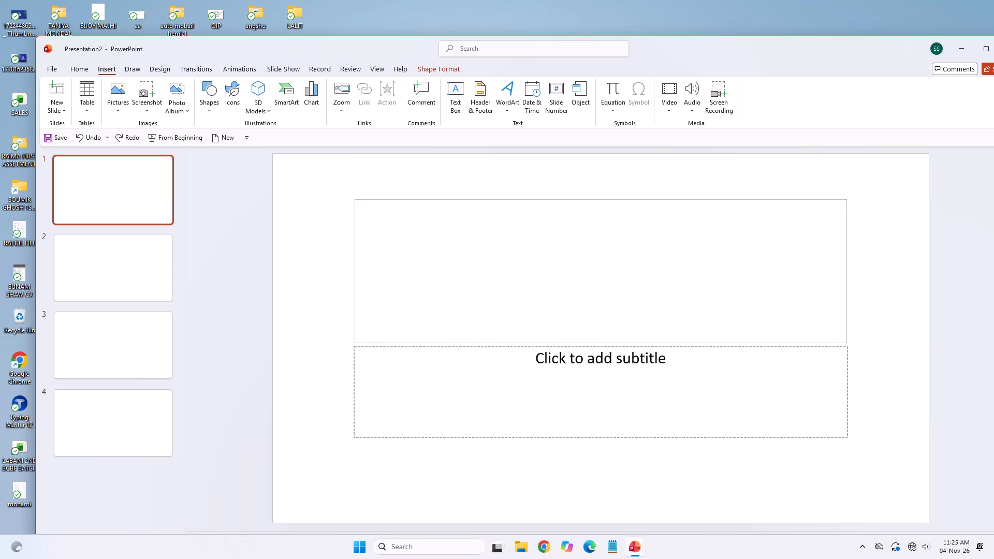
{"action": "left_click_drag", "start_coordinate": [598, 199], "coordinate": [598, 194]}
{"action": "left_click", "coordinate": [594, 218]}
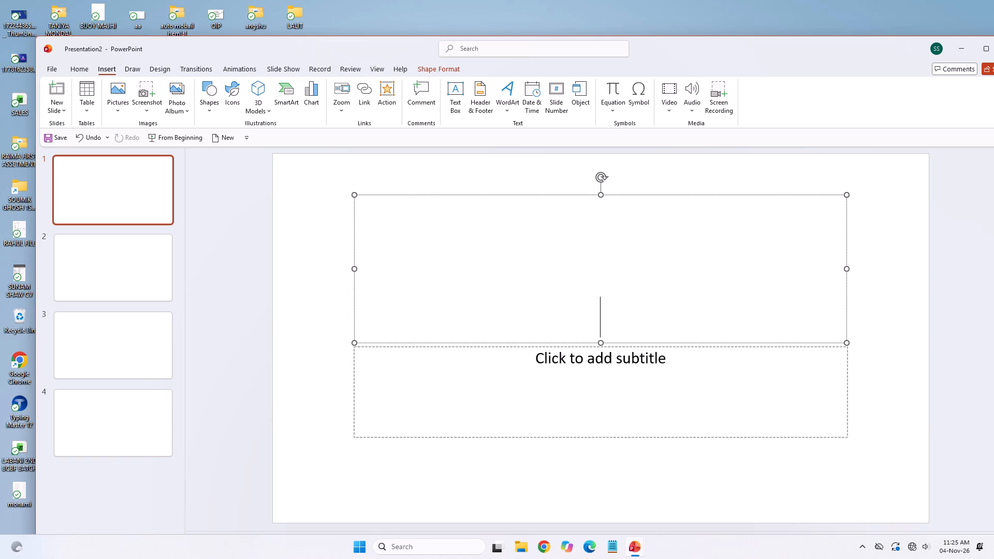
{"action": "left_click_drag", "start_coordinate": [564, 195], "coordinate": [563, 180]}
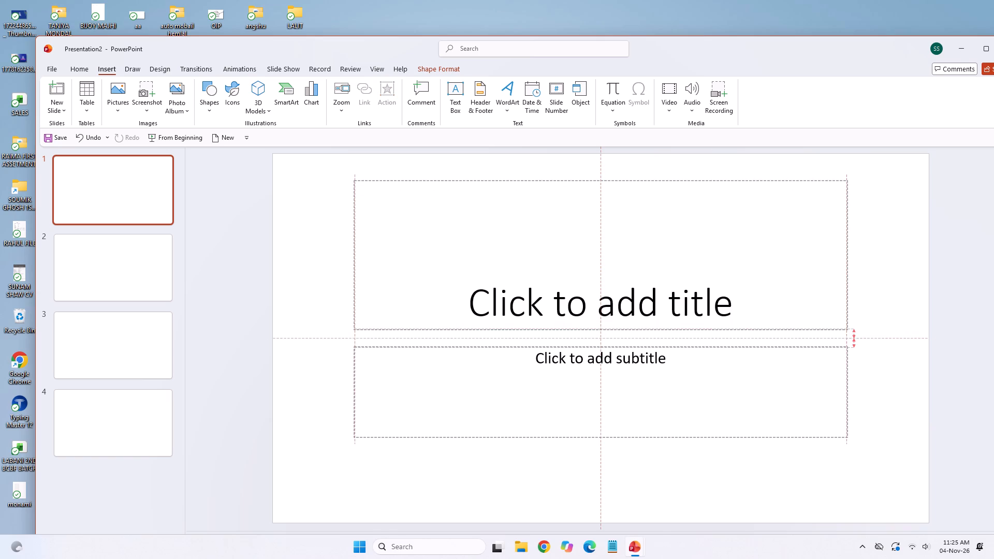
{"action": "left_click_drag", "start_coordinate": [563, 180], "coordinate": [563, 168]}
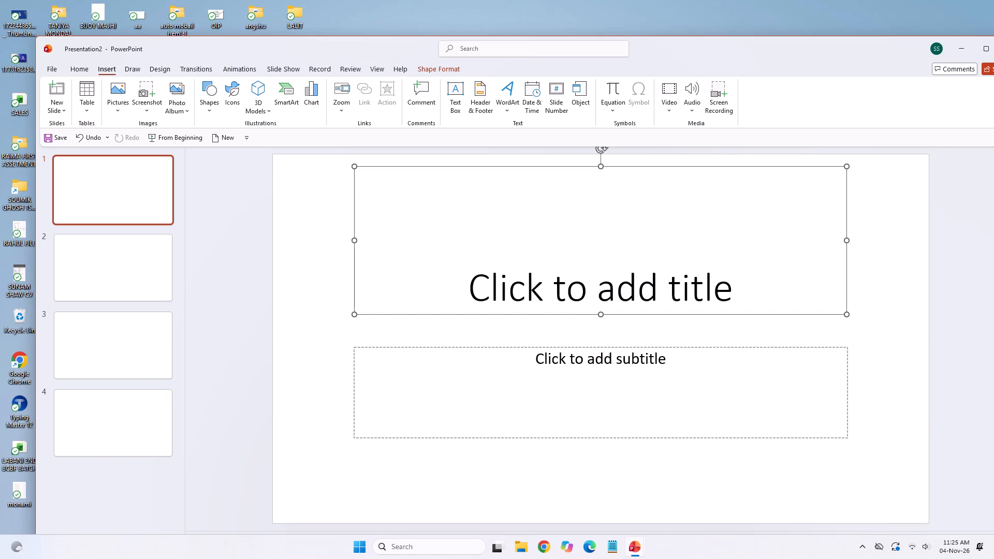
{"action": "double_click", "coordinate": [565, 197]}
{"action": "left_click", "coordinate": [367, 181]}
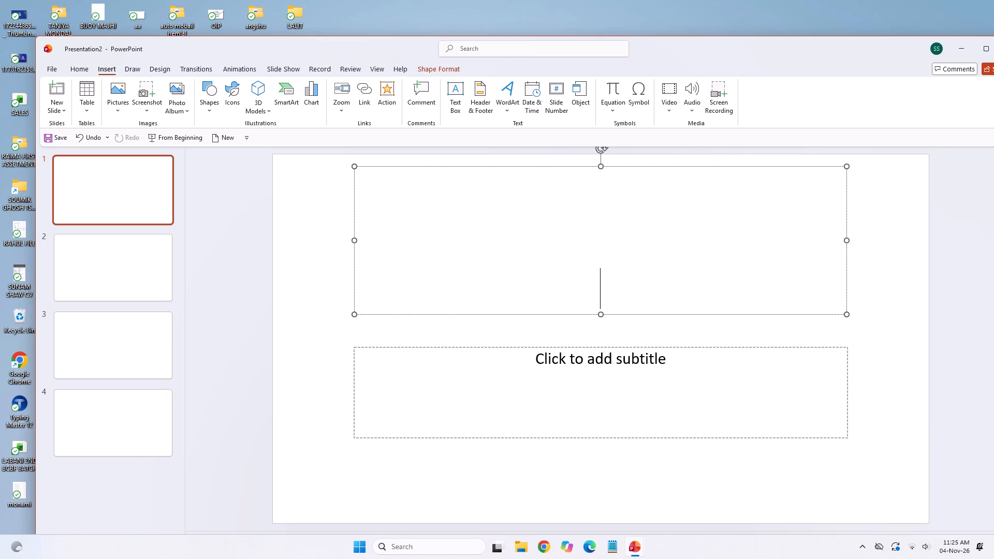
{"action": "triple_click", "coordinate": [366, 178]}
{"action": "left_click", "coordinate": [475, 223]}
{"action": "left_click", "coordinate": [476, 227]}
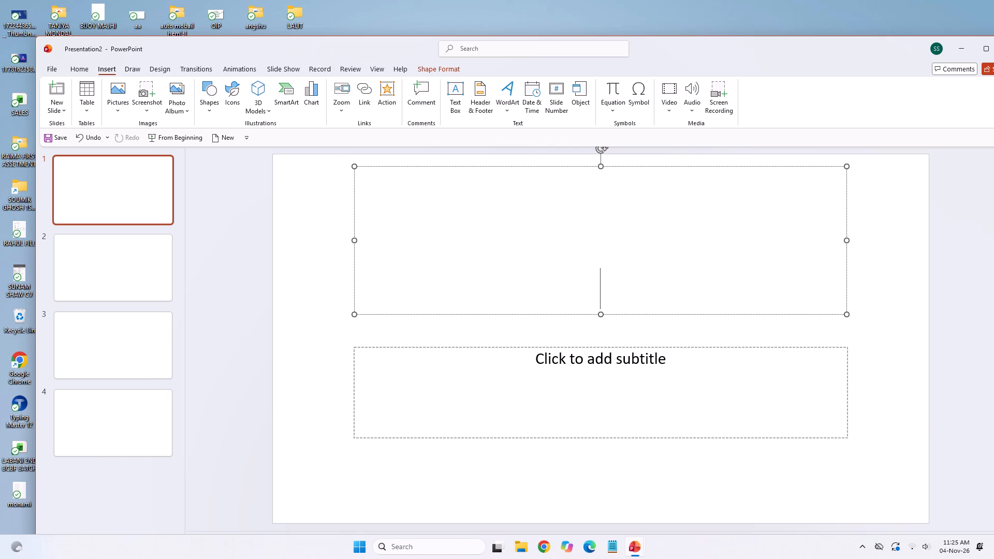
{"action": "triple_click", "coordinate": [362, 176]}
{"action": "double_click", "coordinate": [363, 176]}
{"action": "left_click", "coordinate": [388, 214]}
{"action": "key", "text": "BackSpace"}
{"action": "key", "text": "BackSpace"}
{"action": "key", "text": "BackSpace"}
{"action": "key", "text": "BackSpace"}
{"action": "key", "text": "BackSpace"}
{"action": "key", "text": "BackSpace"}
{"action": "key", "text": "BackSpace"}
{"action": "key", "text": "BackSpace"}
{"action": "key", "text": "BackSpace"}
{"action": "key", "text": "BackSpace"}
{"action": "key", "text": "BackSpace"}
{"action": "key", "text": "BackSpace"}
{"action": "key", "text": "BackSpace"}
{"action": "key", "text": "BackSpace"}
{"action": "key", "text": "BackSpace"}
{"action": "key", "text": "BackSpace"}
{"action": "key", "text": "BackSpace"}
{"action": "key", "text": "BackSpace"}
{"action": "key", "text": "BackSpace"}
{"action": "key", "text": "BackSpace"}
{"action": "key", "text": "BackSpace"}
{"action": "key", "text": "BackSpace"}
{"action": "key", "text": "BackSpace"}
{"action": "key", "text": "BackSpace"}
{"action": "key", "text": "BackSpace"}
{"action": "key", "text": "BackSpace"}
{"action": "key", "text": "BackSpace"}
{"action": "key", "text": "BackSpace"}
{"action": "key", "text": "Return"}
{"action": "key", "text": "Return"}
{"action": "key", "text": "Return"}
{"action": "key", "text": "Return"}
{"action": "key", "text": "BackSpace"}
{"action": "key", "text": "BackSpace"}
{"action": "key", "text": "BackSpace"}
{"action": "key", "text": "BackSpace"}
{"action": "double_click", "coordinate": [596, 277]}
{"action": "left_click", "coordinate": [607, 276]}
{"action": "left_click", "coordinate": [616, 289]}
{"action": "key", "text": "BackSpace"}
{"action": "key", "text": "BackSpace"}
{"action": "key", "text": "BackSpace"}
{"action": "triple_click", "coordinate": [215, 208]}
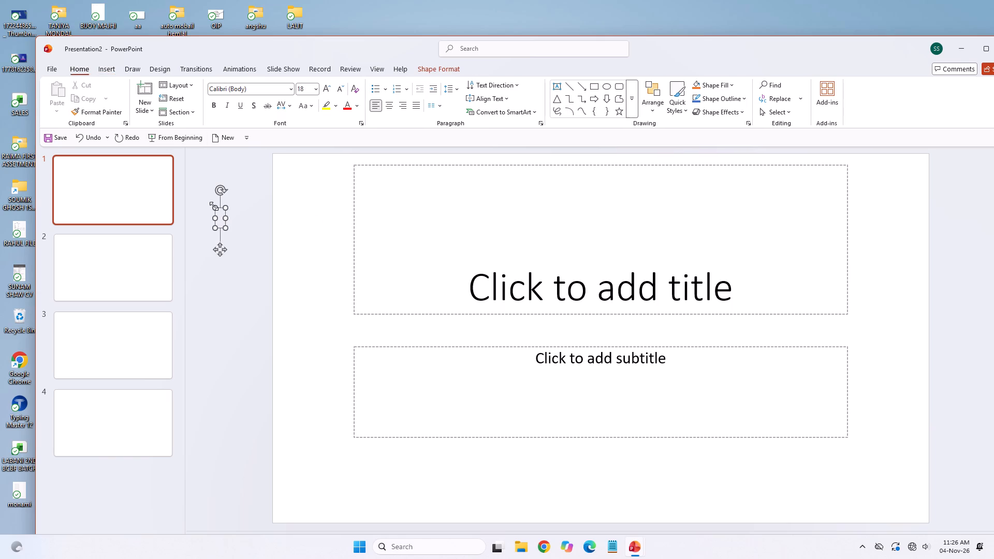
Enter "CUSTOMET CARE EXECUTIVE" in capitals in the title placeholder of slide 1.
{"action": "left_click", "coordinate": [362, 176]}
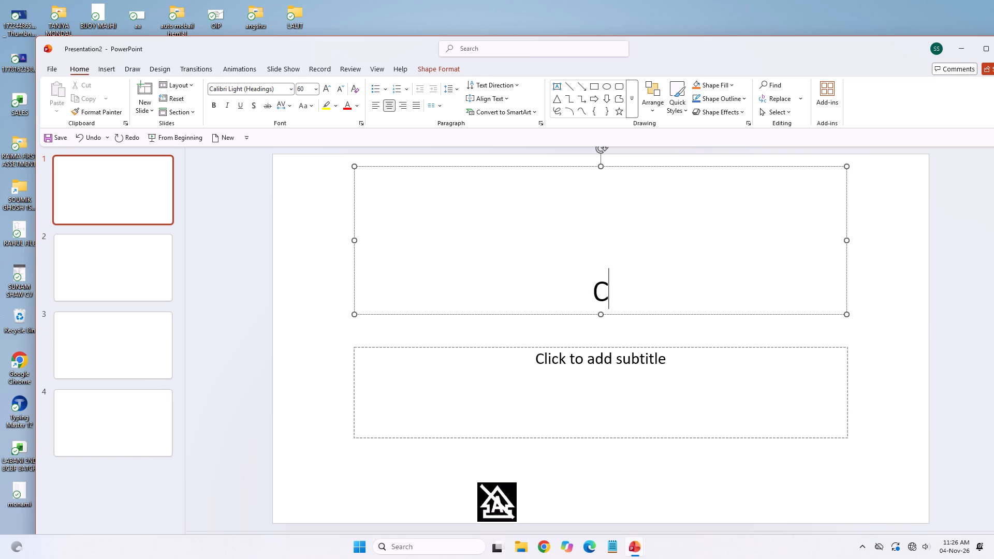
{"action": "key", "text": "o"}
{"action": "key", "text": "BackSpace"}
{"action": "type", "text": "us"}
{"action": "type", "text": "to"}
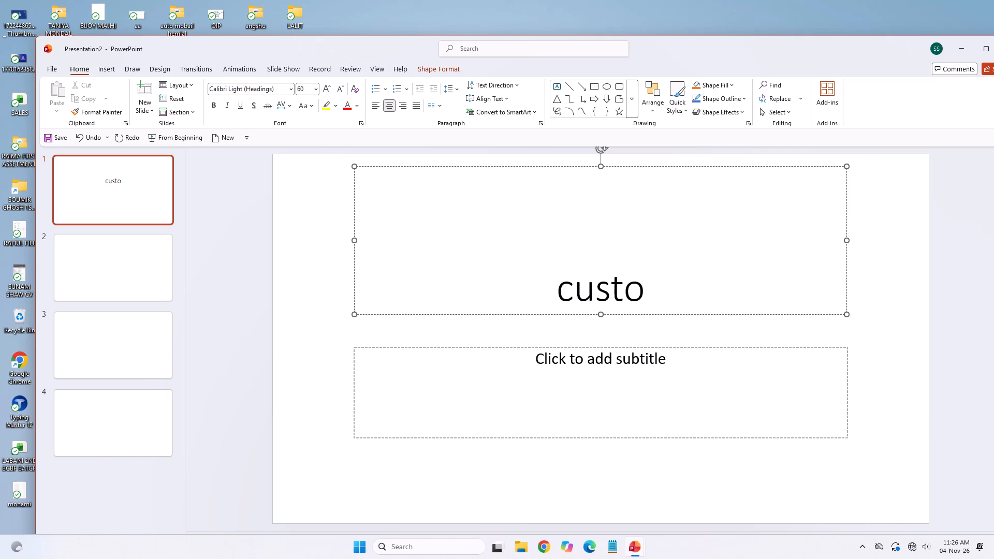
{"action": "key", "text": "BackSpace"}
{"action": "key", "text": "BackSpace"}
{"action": "key", "text": "BackSpace"}
{"action": "key", "text": "BackSpace"}
{"action": "key", "text": "BackSpace"}
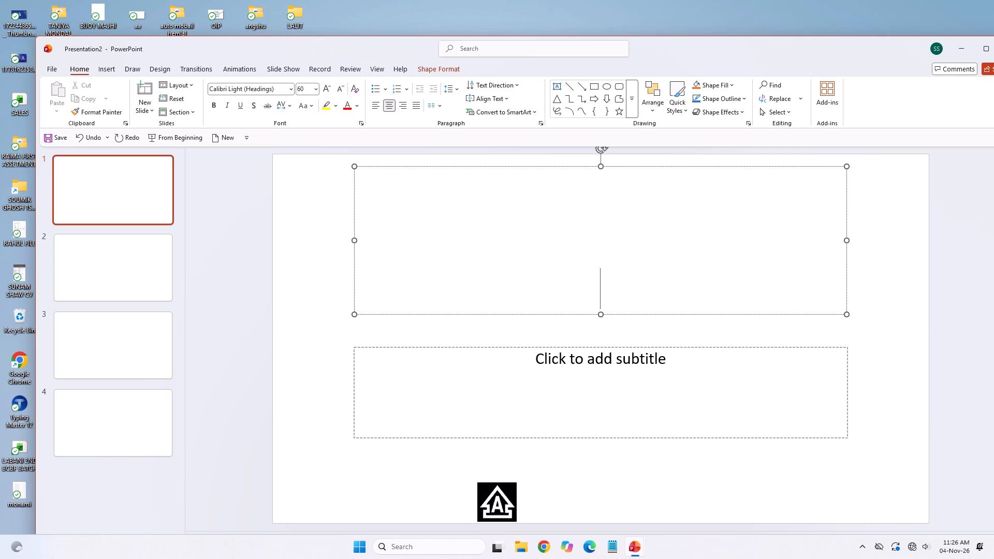
{"action": "key", "text": "c"}
{"action": "type", "text": "UST"}
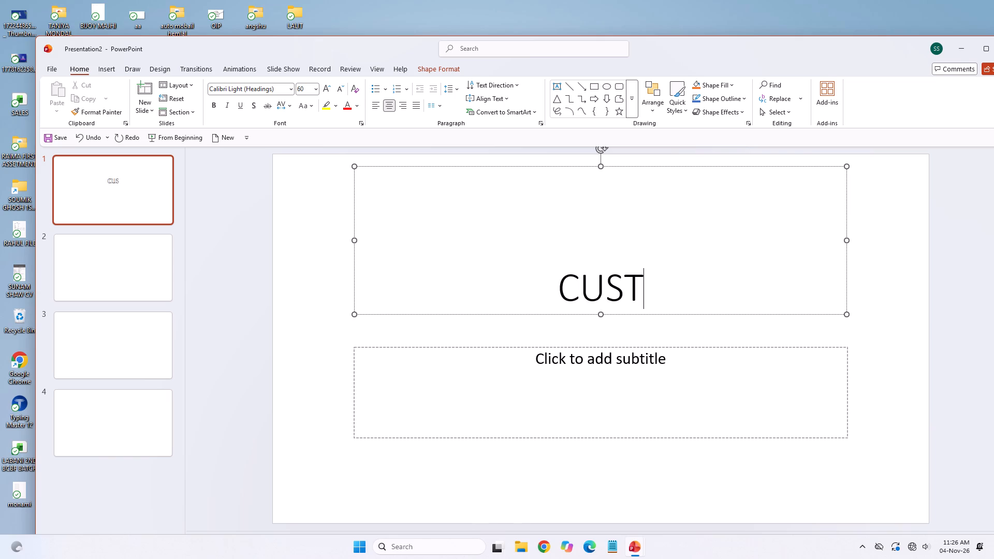
{"action": "key", "text": "o"}
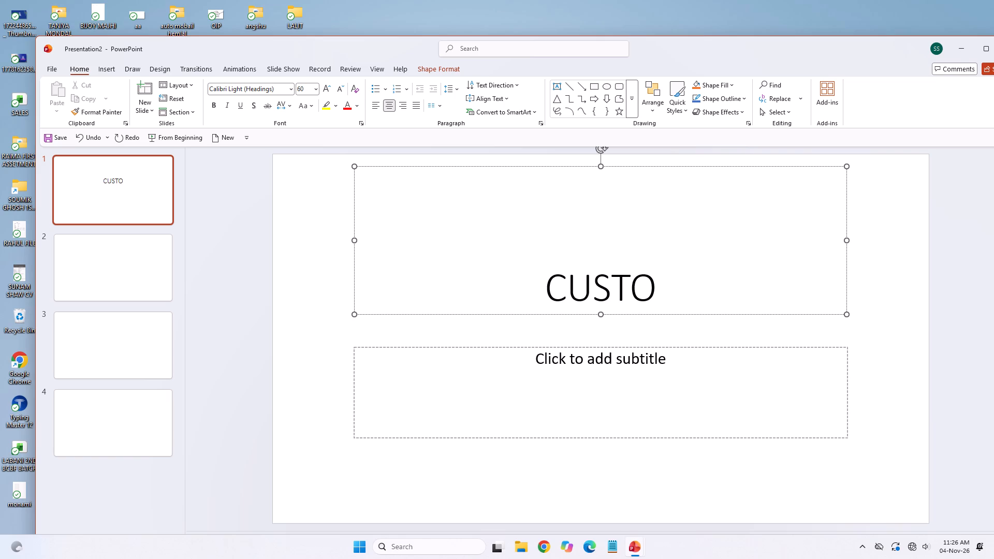
{"action": "type", "text": "MET CARE"}
{"action": "key", "text": "space"}
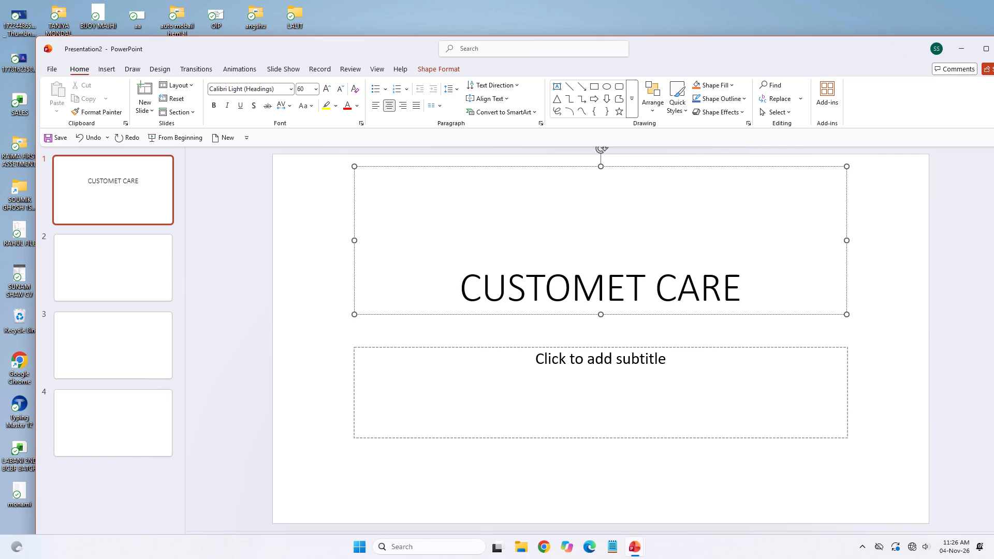
{"action": "type", "text": "EXECUTI"}
{"action": "type", "text": "VE"}
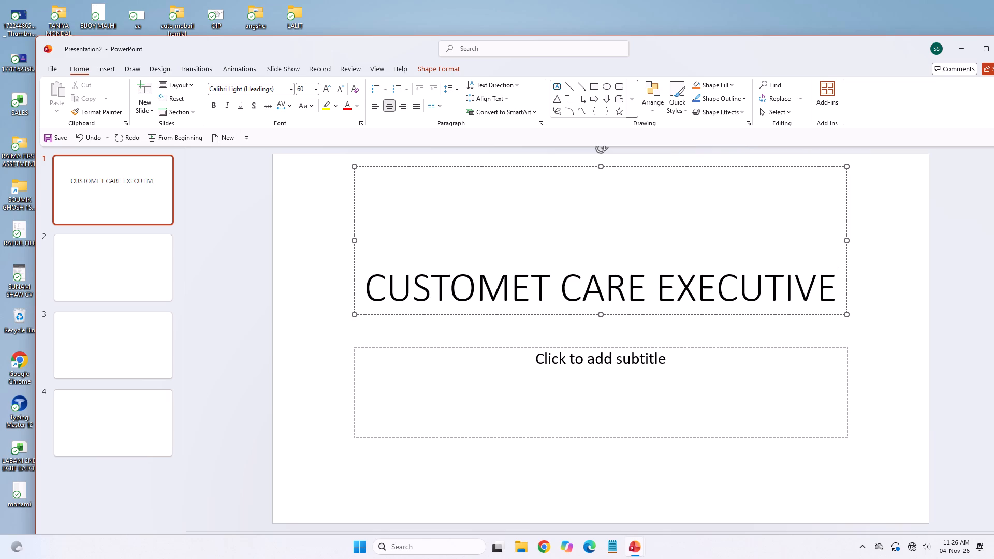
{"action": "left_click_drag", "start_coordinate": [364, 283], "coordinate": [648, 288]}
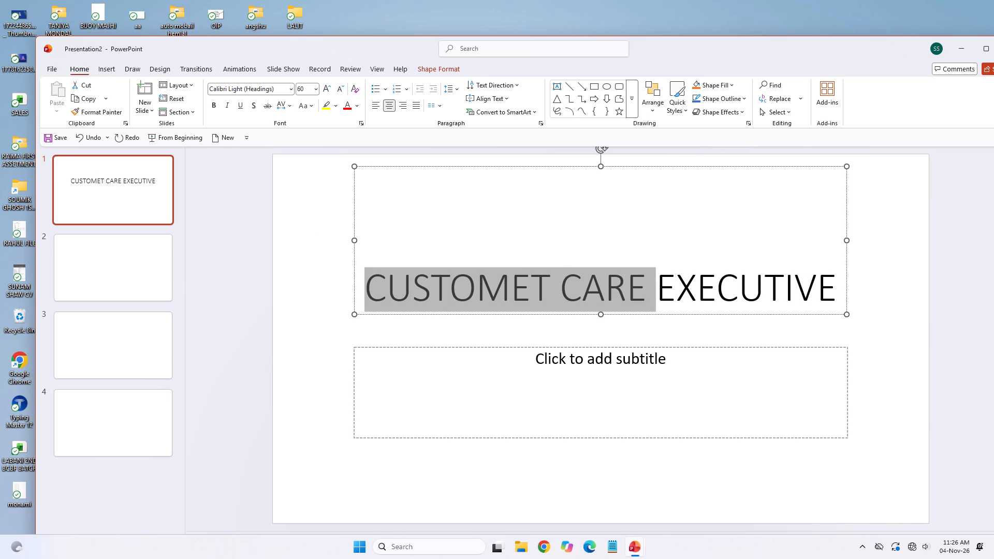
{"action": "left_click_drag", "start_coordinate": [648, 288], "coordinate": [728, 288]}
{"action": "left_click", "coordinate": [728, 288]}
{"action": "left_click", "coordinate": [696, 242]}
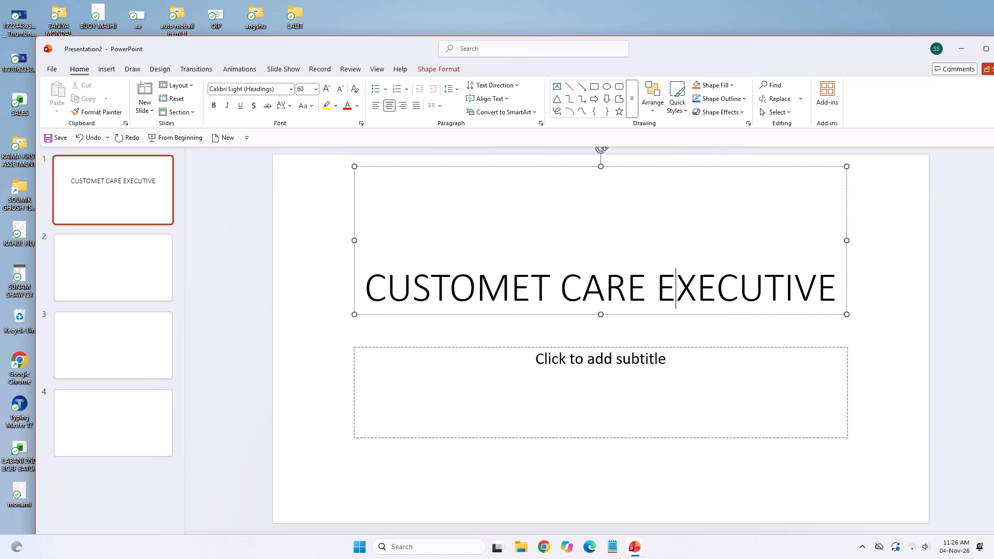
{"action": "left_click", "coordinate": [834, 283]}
Shrink the title box's height to a single line of text and move it up to the top of slide 1.
{"action": "left_click_drag", "start_coordinate": [601, 166], "coordinate": [598, 270]}
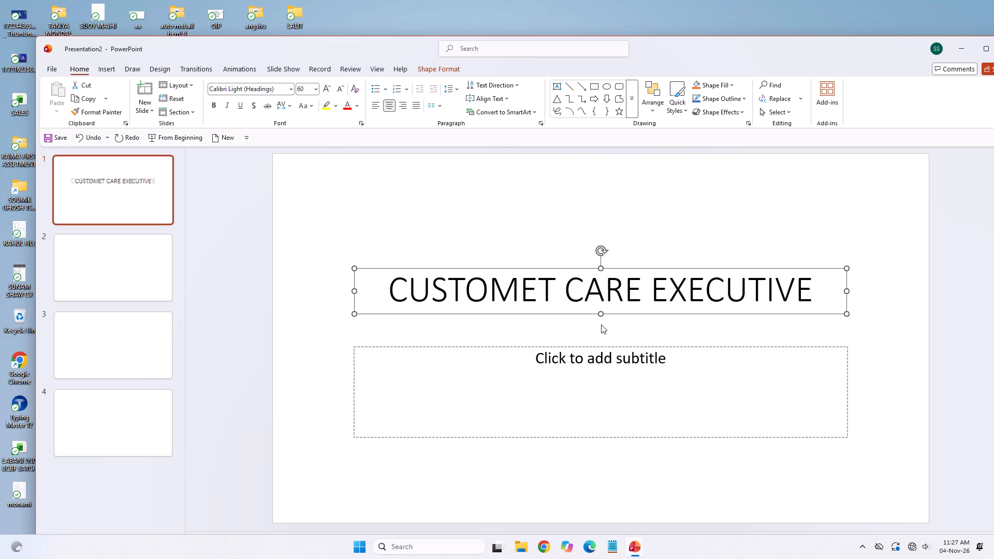
{"action": "left_click_drag", "start_coordinate": [605, 314], "coordinate": [634, 209]}
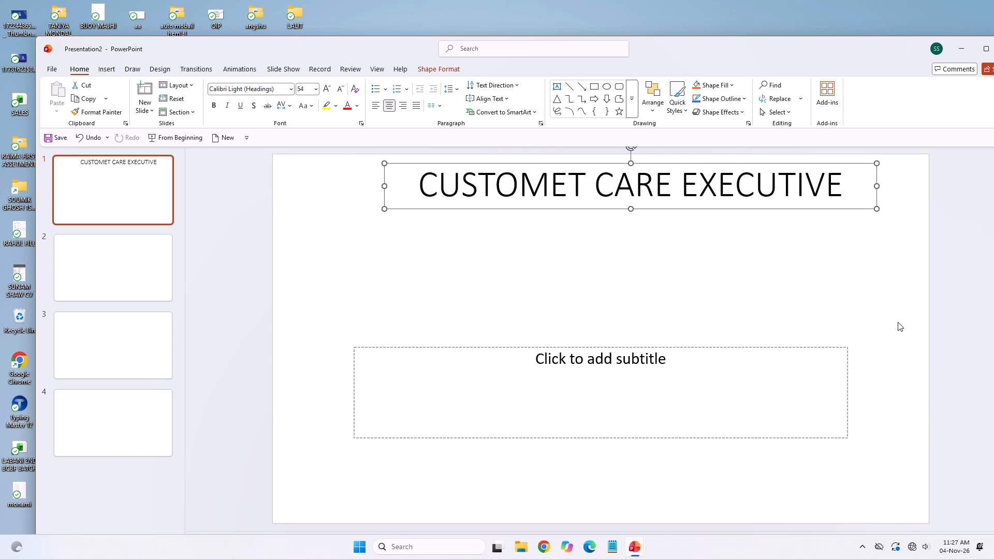
{"action": "double_click", "coordinate": [896, 310]}
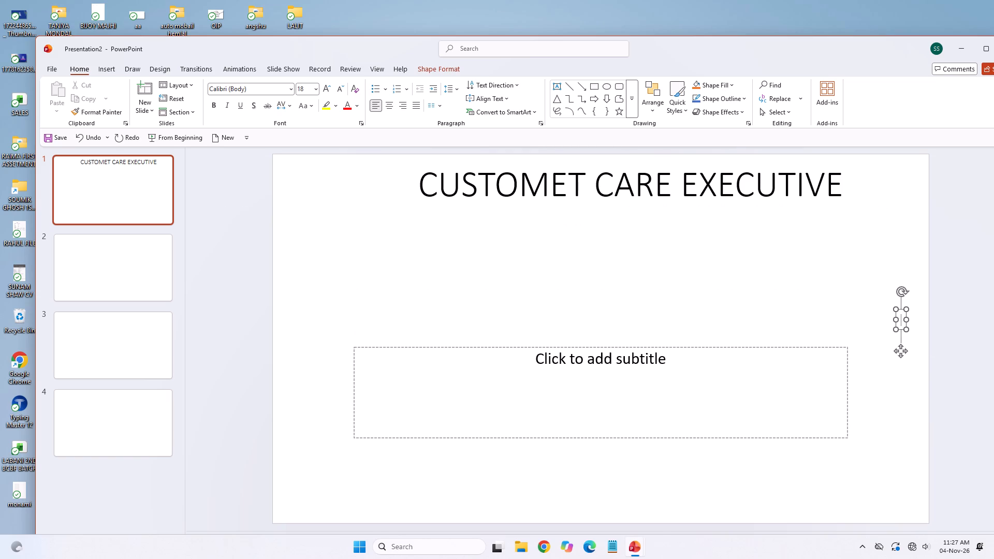
Widen the title box slightly, trim its upper edge and shift it back toward the slide's horizontal centre.
{"action": "left_click", "coordinate": [627, 186]}
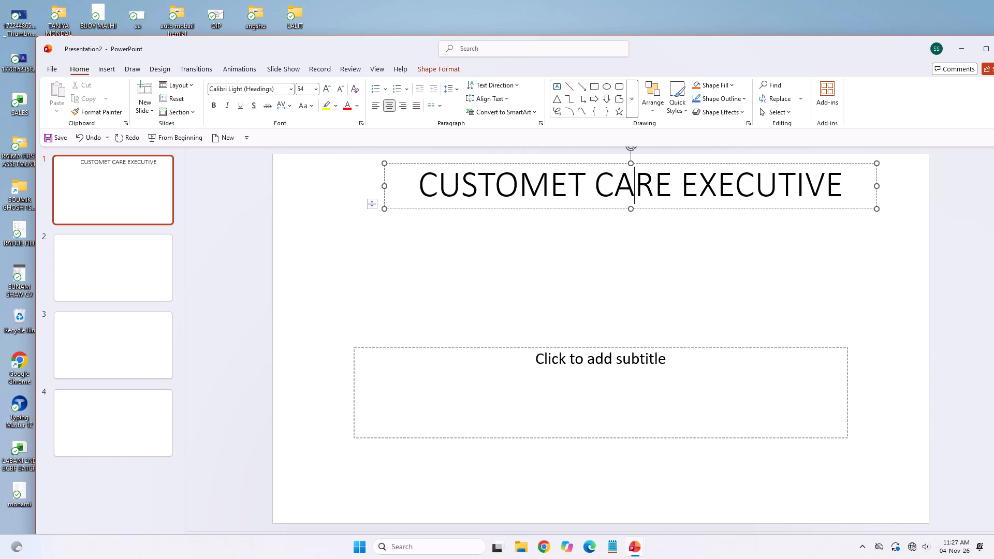
{"action": "left_click_drag", "start_coordinate": [382, 185], "coordinate": [367, 186]}
{"action": "left_click", "coordinate": [367, 186]}
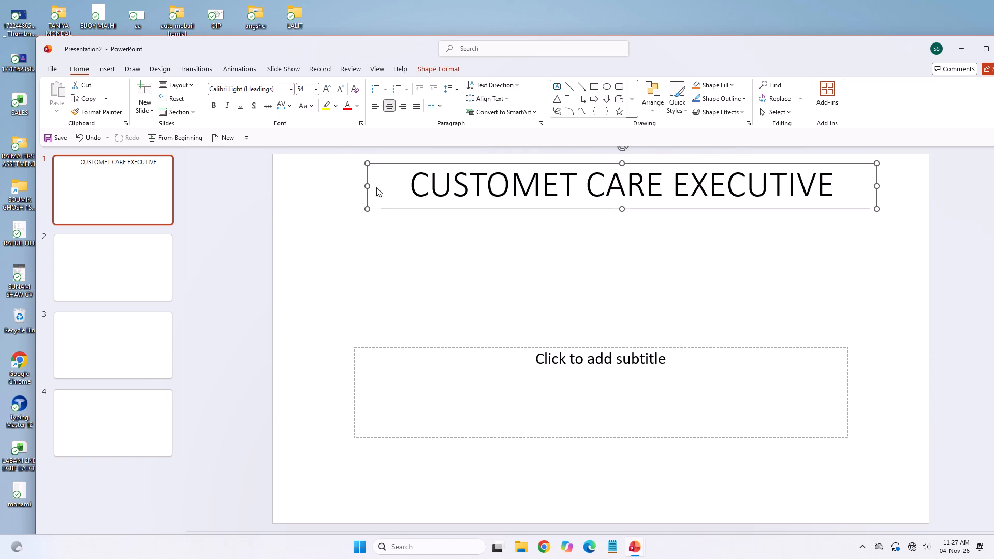
{"action": "left_click_drag", "start_coordinate": [621, 163], "coordinate": [611, 166]}
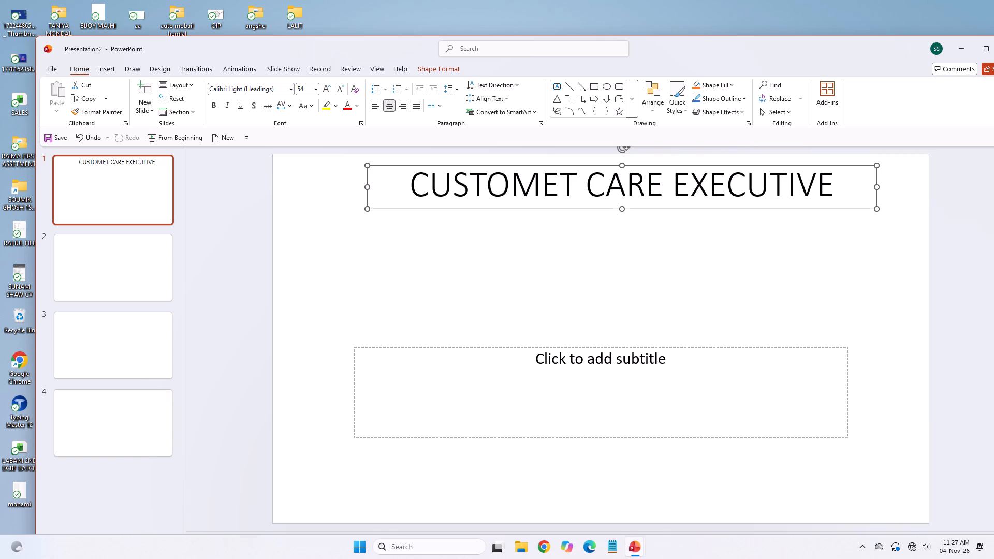
{"action": "left_click_drag", "start_coordinate": [639, 165], "coordinate": [616, 165]}
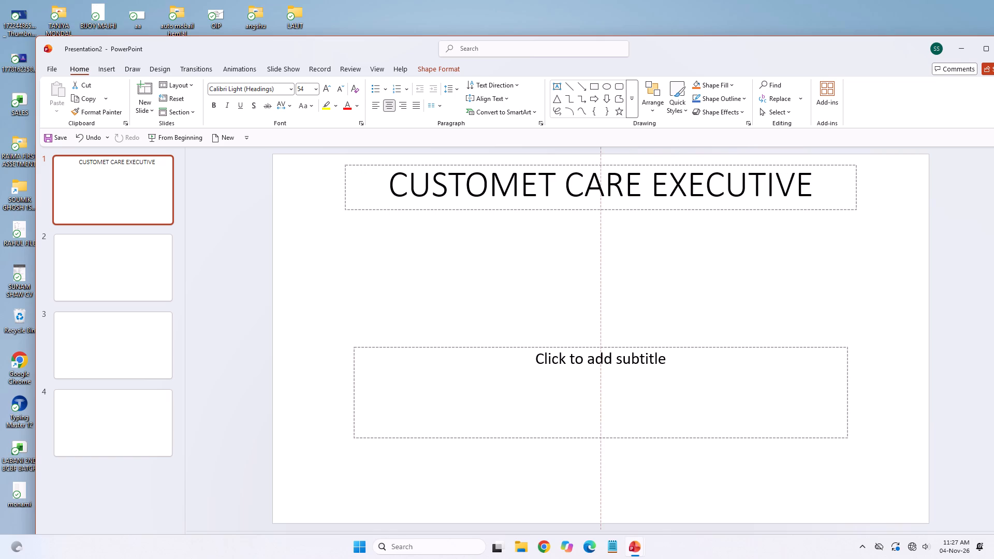
{"action": "left_click_drag", "start_coordinate": [616, 165], "coordinate": [610, 165]}
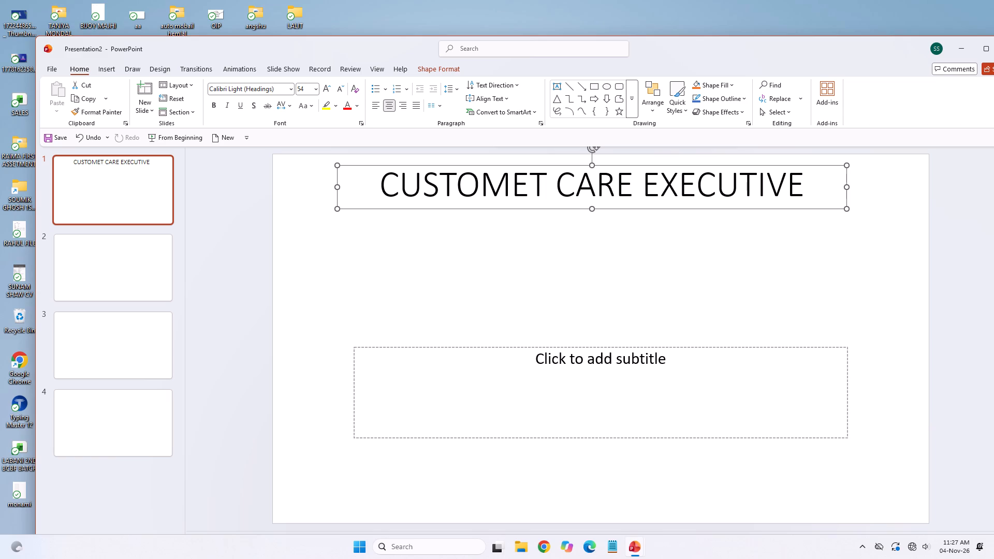
Reduce the font size of the whole slide 1 title to 48.
{"action": "left_click", "coordinate": [800, 187]}
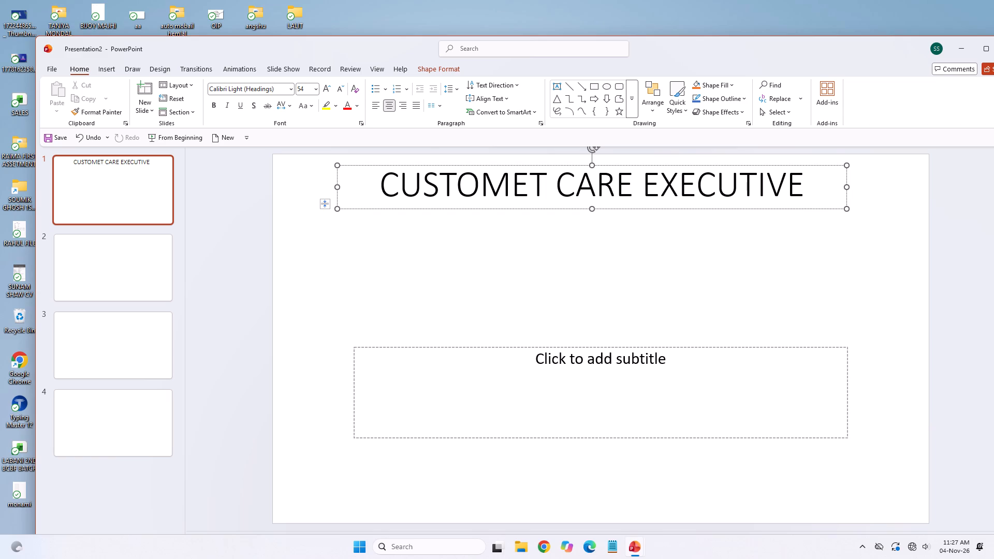
{"action": "left_click_drag", "start_coordinate": [378, 181], "coordinate": [754, 198]}
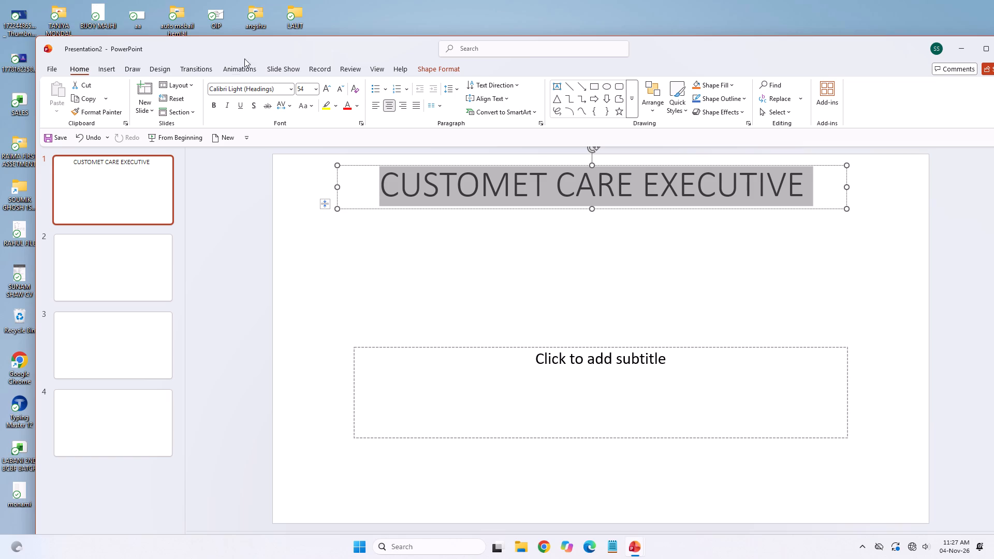
{"action": "left_click", "coordinate": [342, 86]}
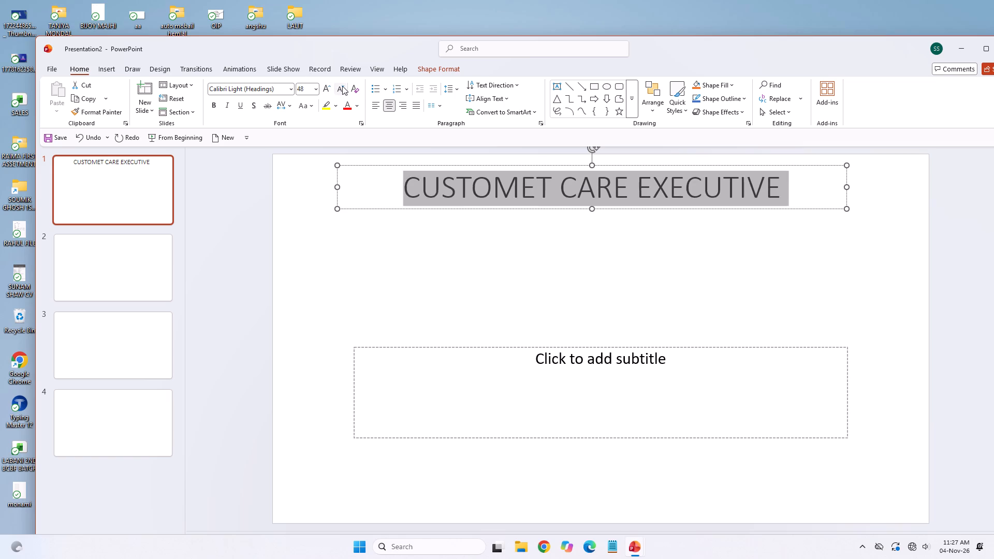
{"action": "double_click", "coordinate": [342, 86]}
{"action": "double_click", "coordinate": [327, 86]}
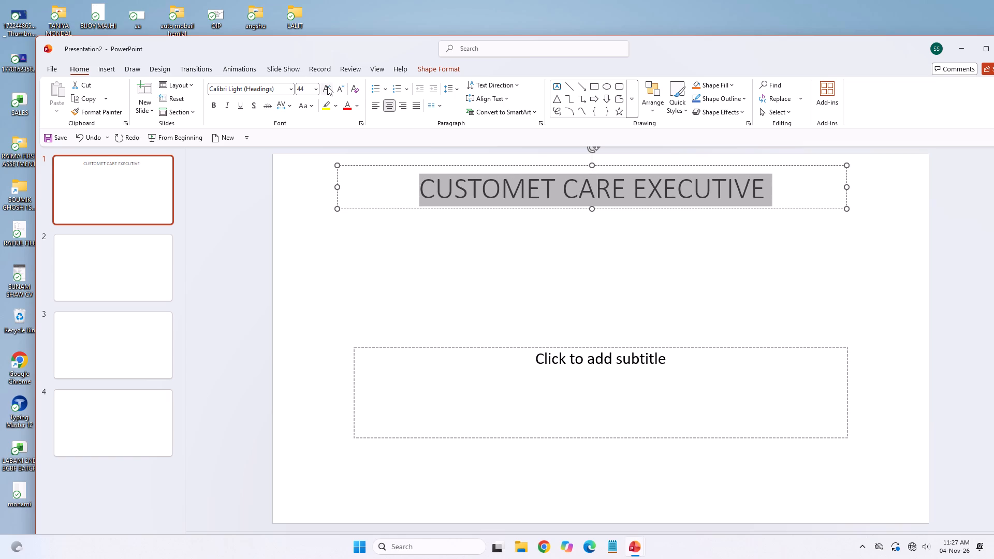
Append "(CCE)" in capitals after "EXECUTIVE" in the slide 1 title.
{"action": "left_click", "coordinate": [793, 177]}
{"action": "key", "text": "space"}
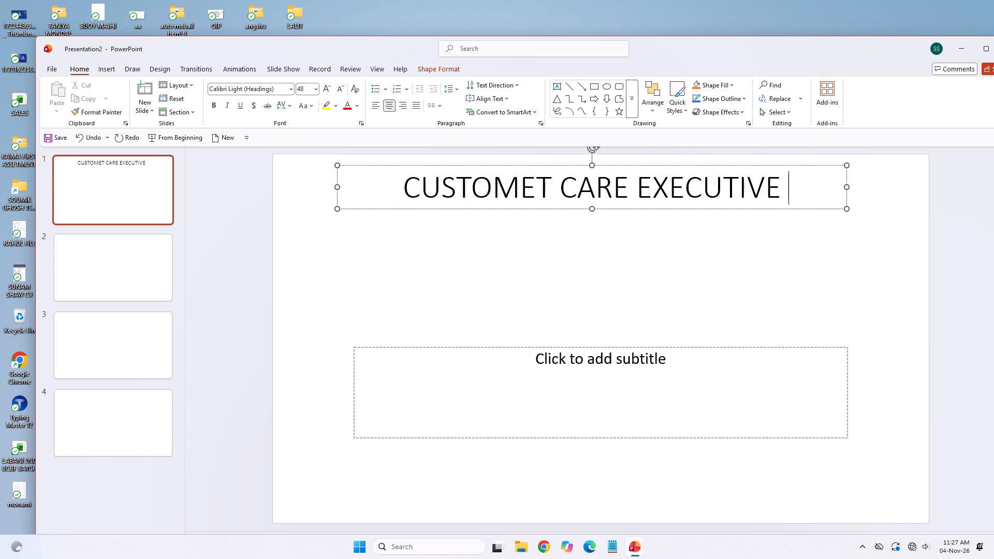
{"action": "type", "text": "9"}
{"action": "key", "text": "BackSpace"}
{"action": "key", "text": "shift+parenleft"}
{"action": "type", "text": "CC"}
{"action": "key", "text": "e"}
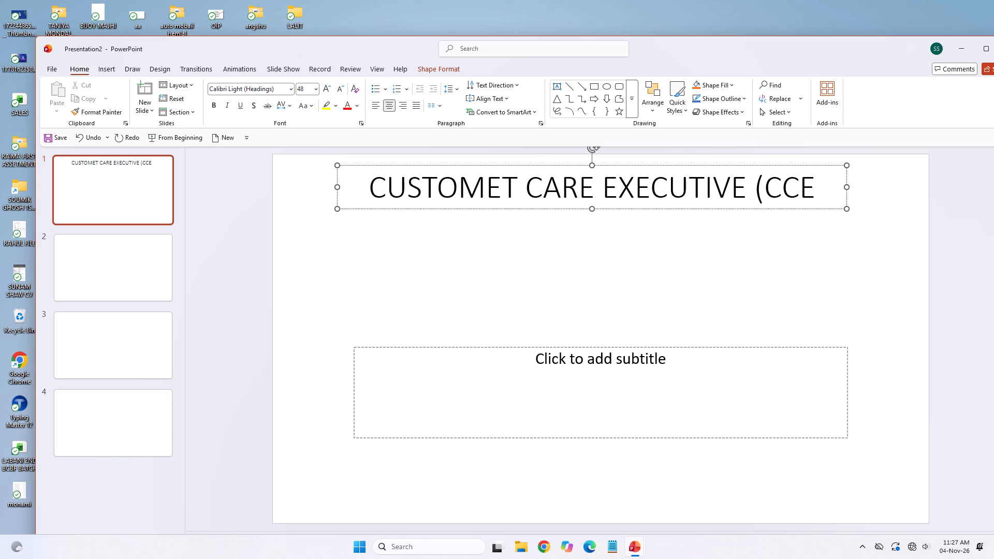
{"action": "key", "text": "shift+parenright"}
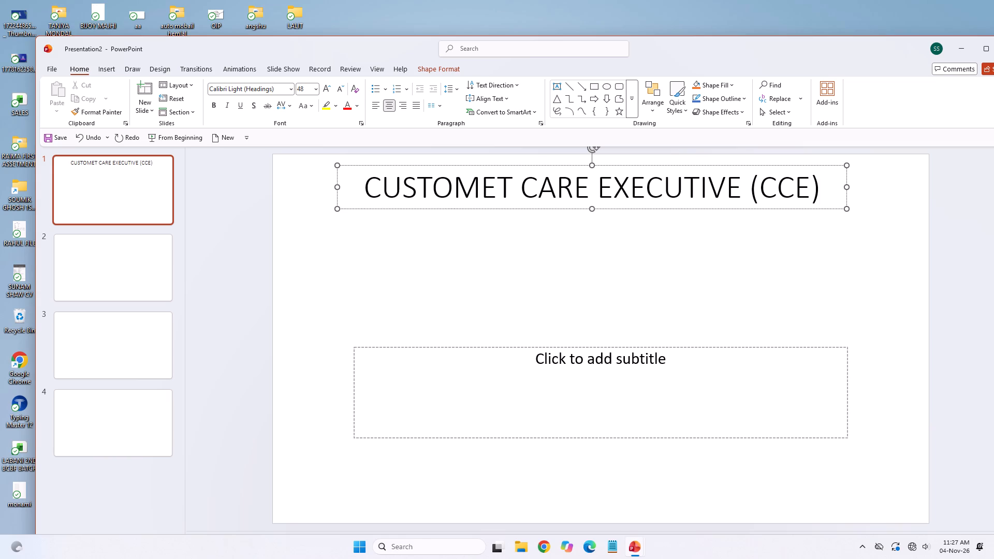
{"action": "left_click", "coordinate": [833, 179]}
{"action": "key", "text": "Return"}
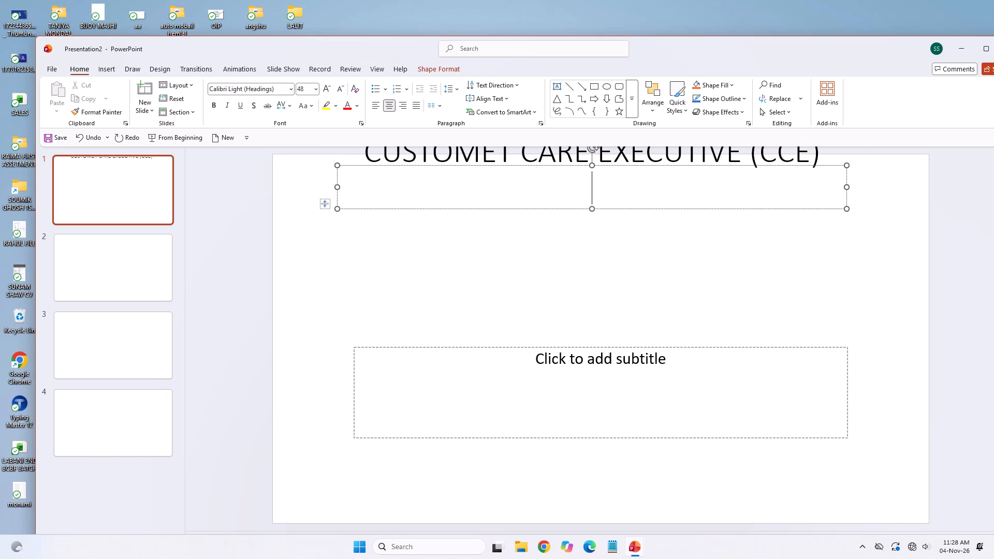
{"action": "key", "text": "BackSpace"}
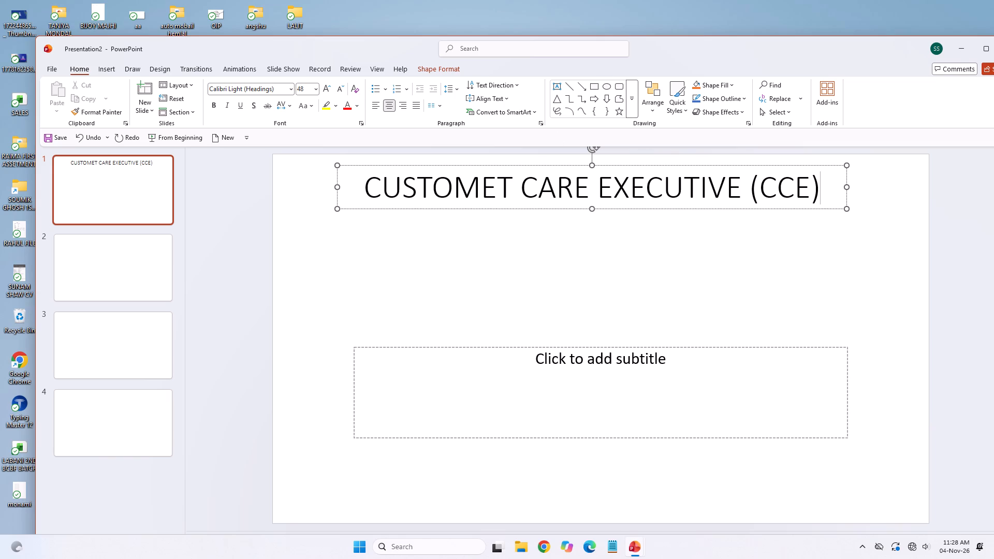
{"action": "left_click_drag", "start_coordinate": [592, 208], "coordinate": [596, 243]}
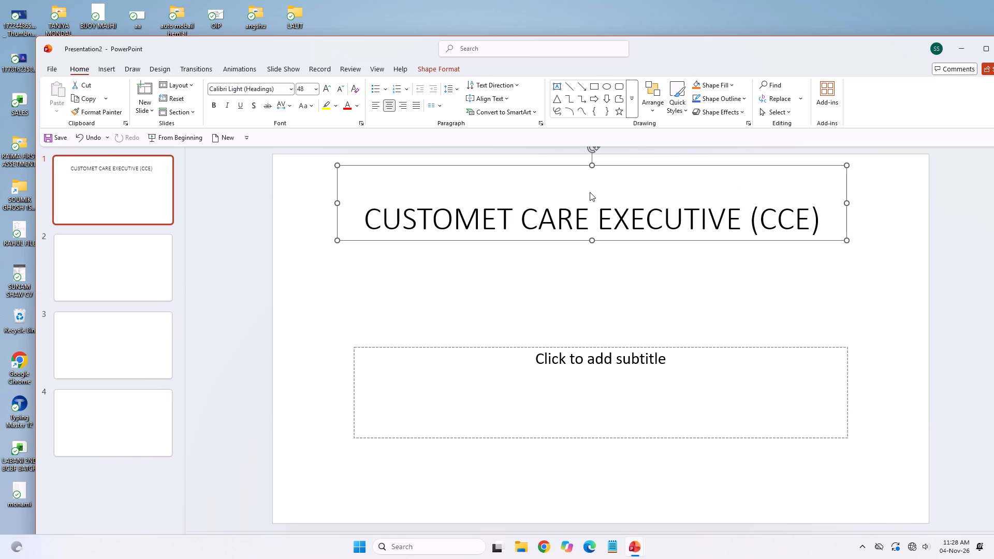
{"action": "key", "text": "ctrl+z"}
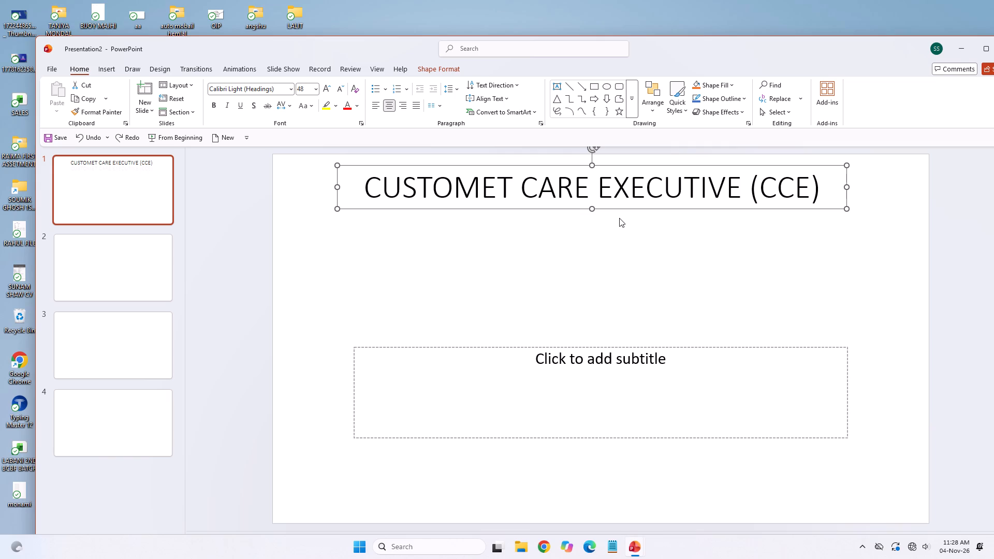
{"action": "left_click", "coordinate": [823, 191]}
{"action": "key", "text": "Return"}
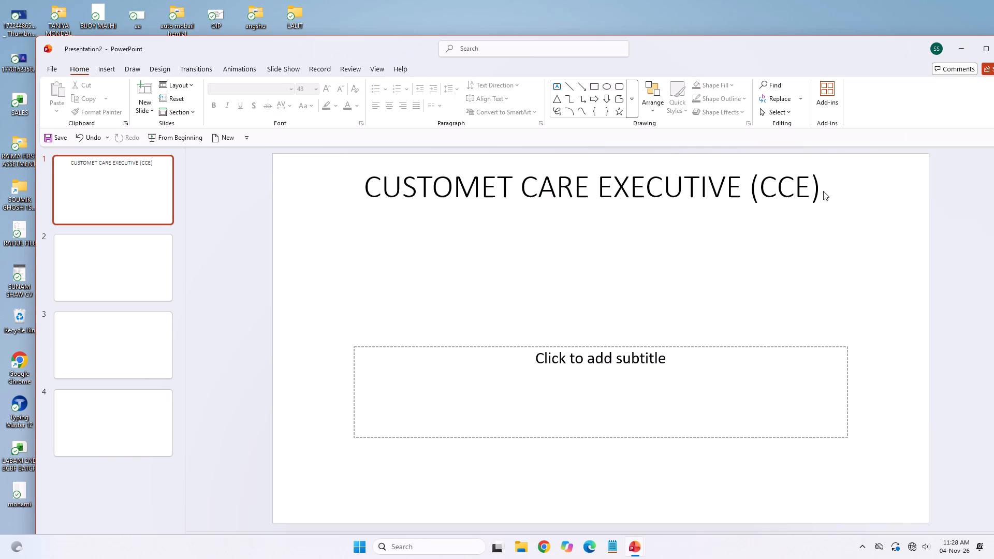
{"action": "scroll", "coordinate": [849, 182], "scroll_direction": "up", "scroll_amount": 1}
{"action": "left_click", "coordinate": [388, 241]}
Enter "Presented By:" followed by a space in the subtitle placeholder of slide 1.
{"action": "left_click", "coordinate": [371, 375]}
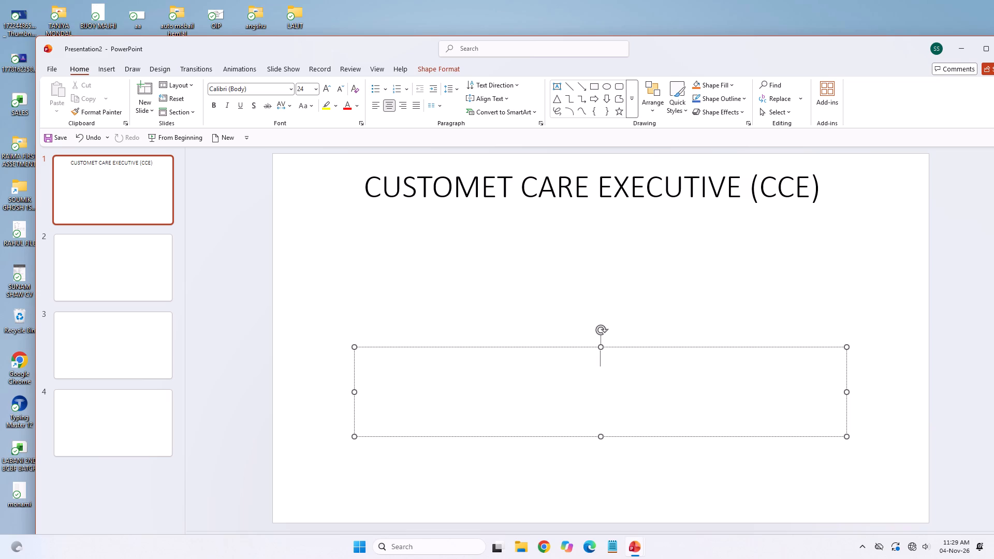
{"action": "key", "text": "p"}
{"action": "key", "text": "BackSpace"}
{"action": "key", "text": "p"}
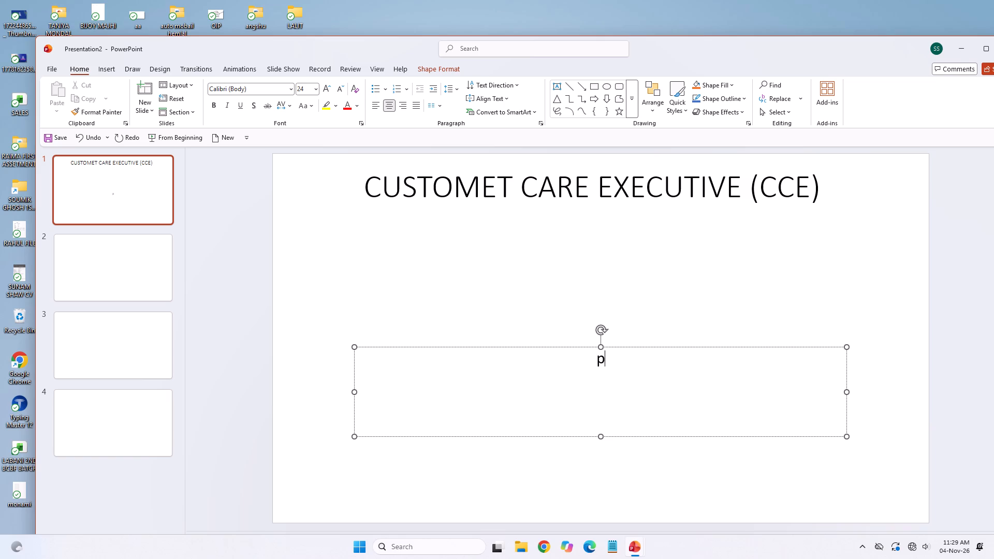
{"action": "key", "text": "BackSpace"}
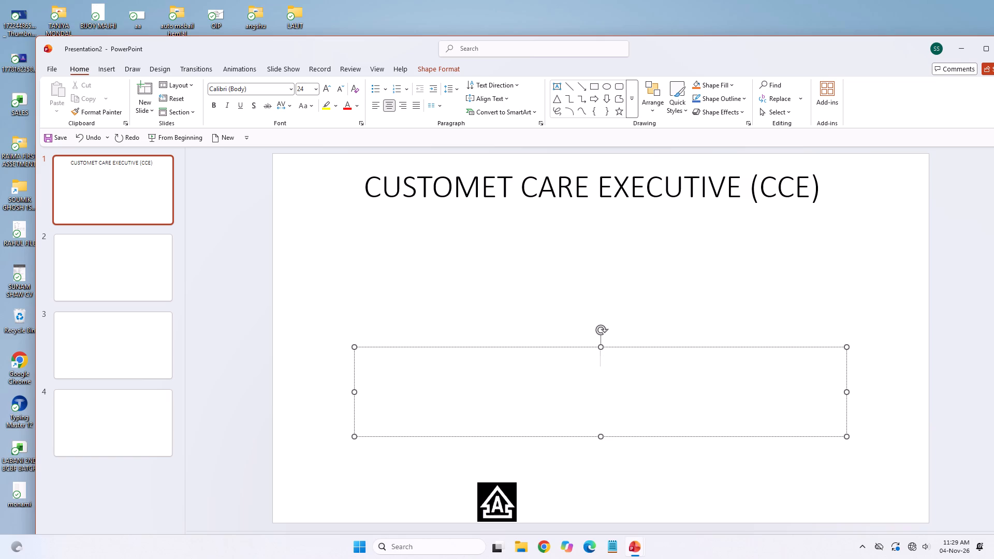
{"action": "key", "text": "p"}
{"action": "key", "text": "r"}
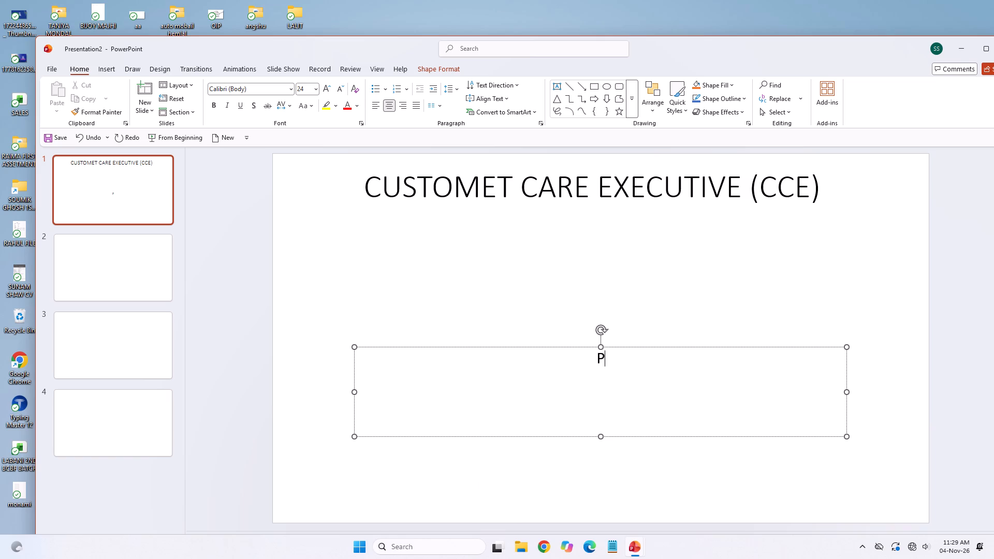
{"action": "key", "text": "BackSpace"}
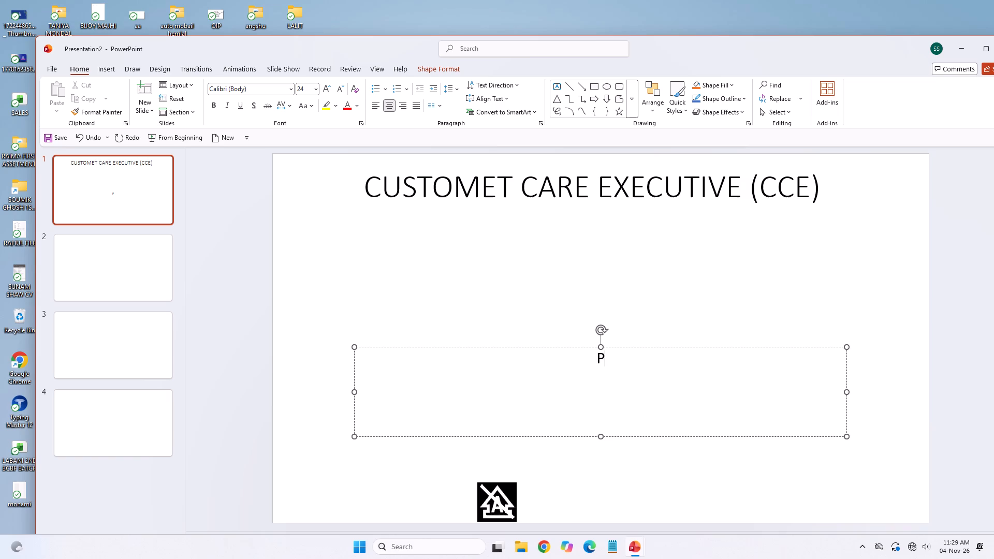
{"action": "type", "text": "re"}
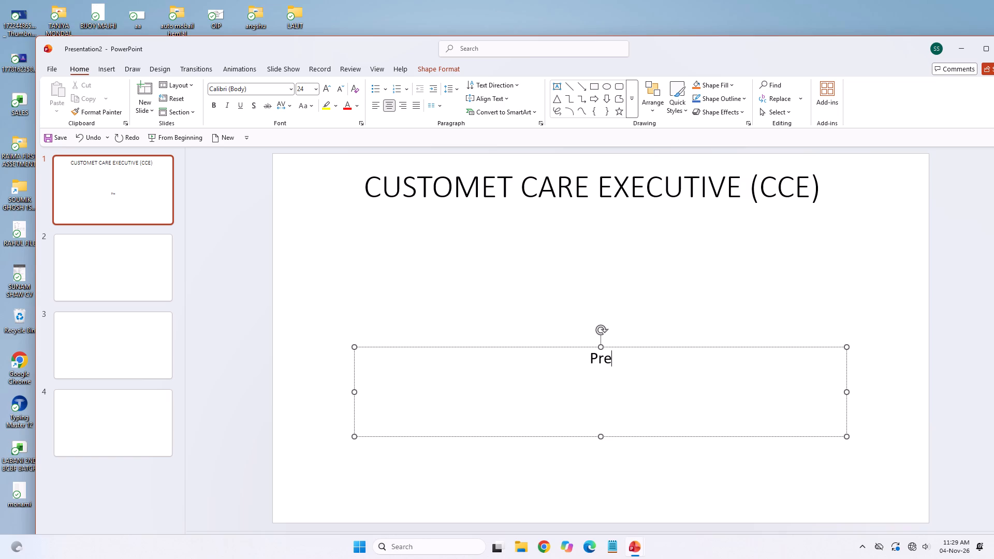
{"action": "key", "text": "s"}
{"action": "type", "text": "en"}
{"action": "type", "text": "ted"}
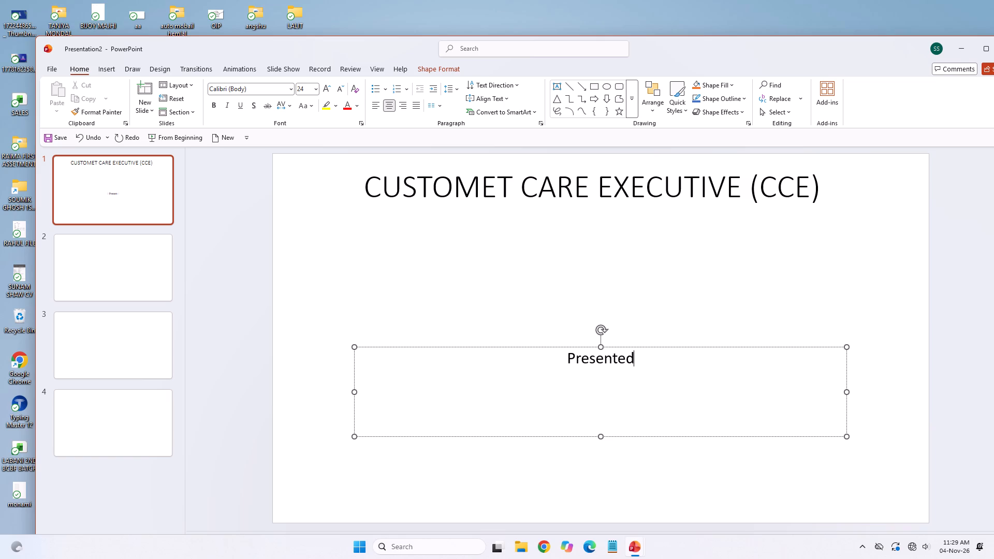
{"action": "key", "text": "space"}
{"action": "type", "text": "by"}
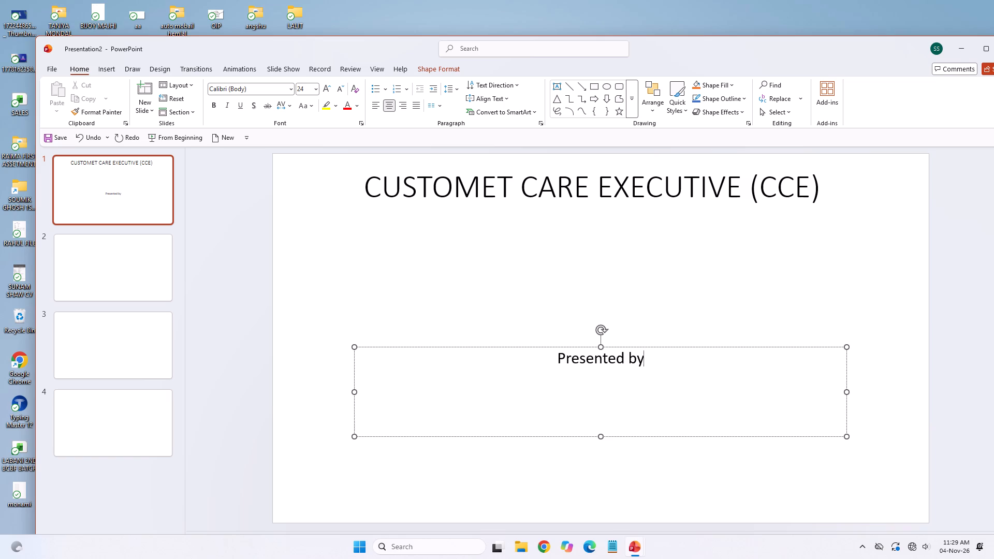
{"action": "key", "text": "BackSpace"}
{"action": "key", "text": "BackSpace"}
{"action": "key", "text": "BackSpace"}
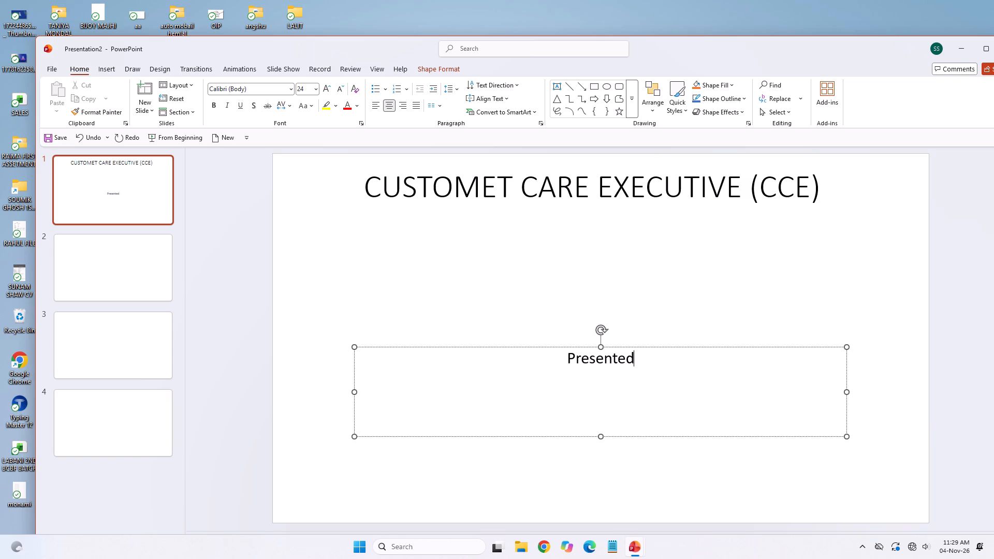
{"action": "key", "text": "space"}
{"action": "type", "text": "By"}
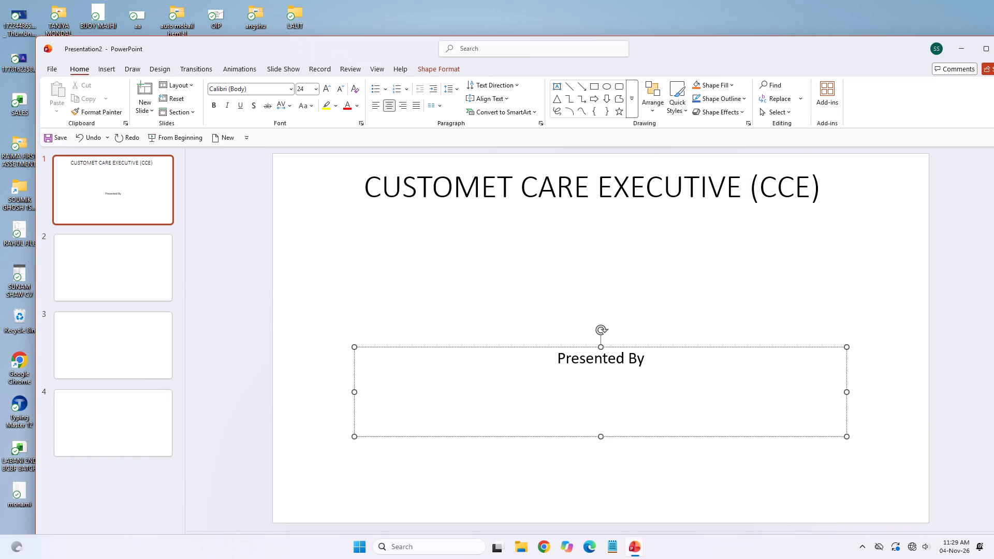
{"action": "key", "text": "semicolon"}
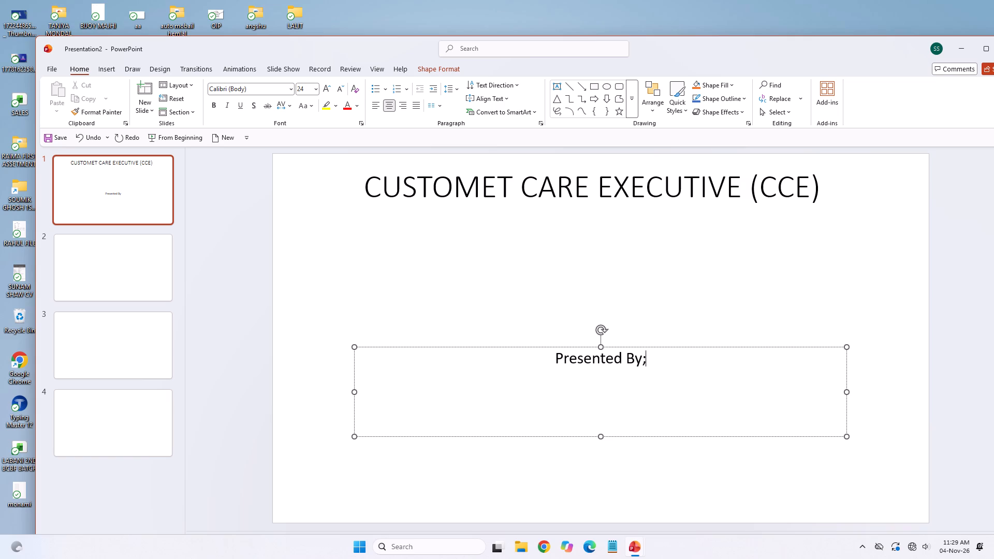
{"action": "key", "text": "BackSpace"}
{"action": "key", "text": "shift+colon"}
{"action": "key", "text": "space"}
Move the subtitle box up the slide to sit a short distance below the title.
{"action": "left_click_drag", "start_coordinate": [615, 347], "coordinate": [609, 271]}
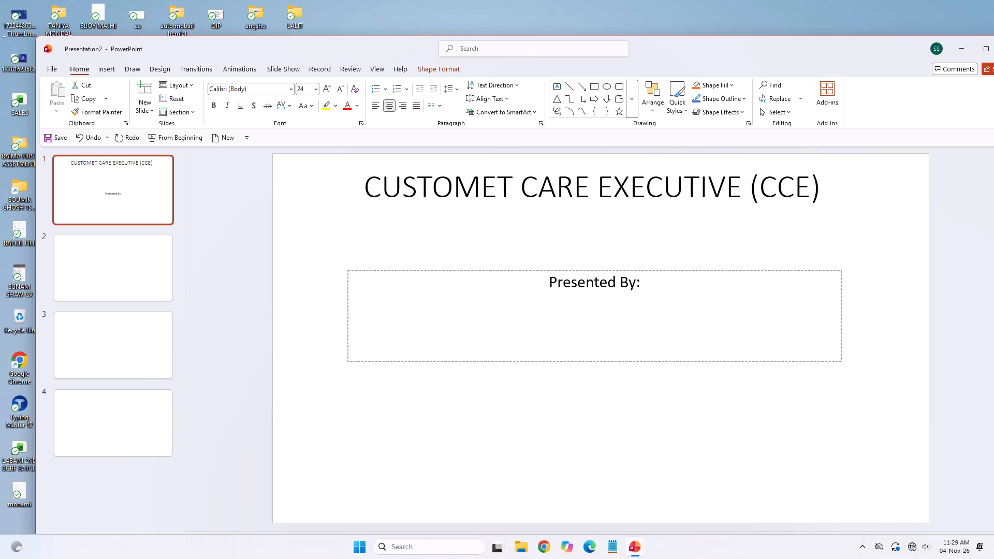
{"action": "left_click_drag", "start_coordinate": [609, 271], "coordinate": [609, 255]}
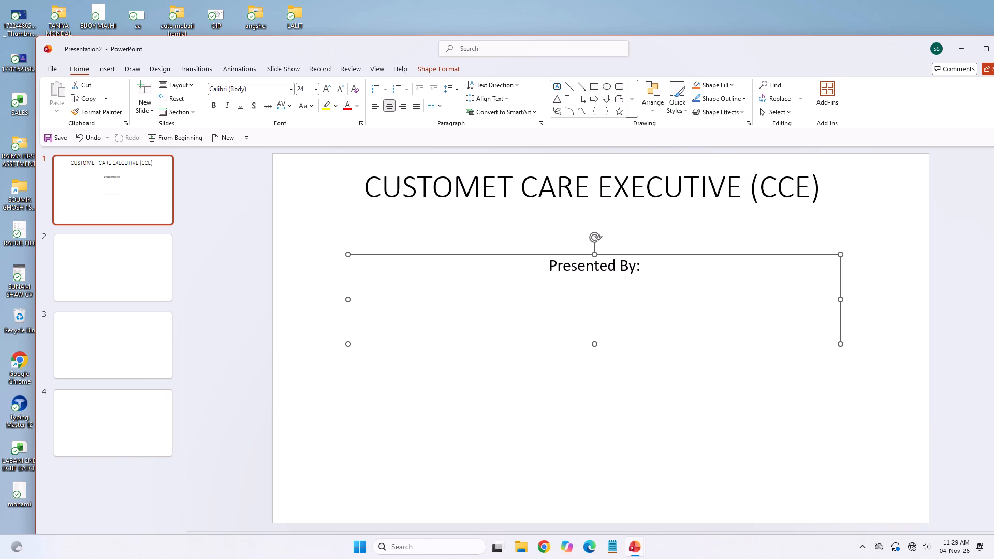
Add the presenter's full name after "Presented By:" in the subtitle of slide 1.
{"action": "left_click", "coordinate": [645, 264]}
{"action": "left_click", "coordinate": [645, 264]}
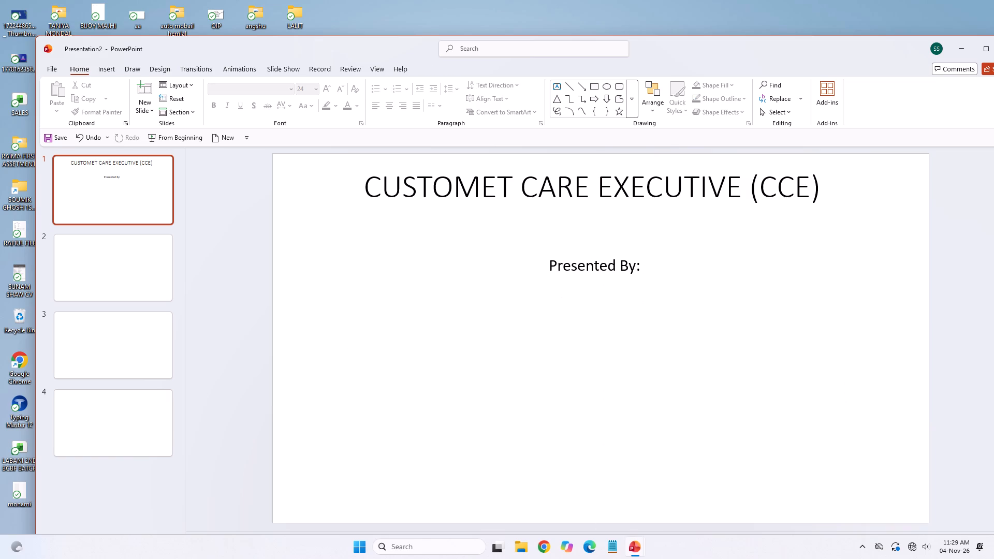
{"action": "left_click", "coordinate": [639, 269]}
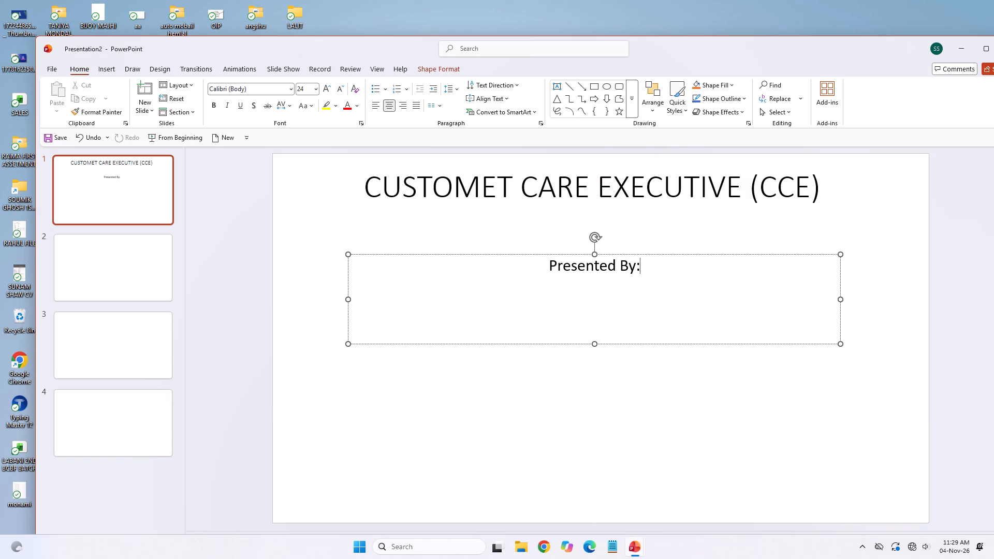
{"action": "left_click", "coordinate": [548, 267]}
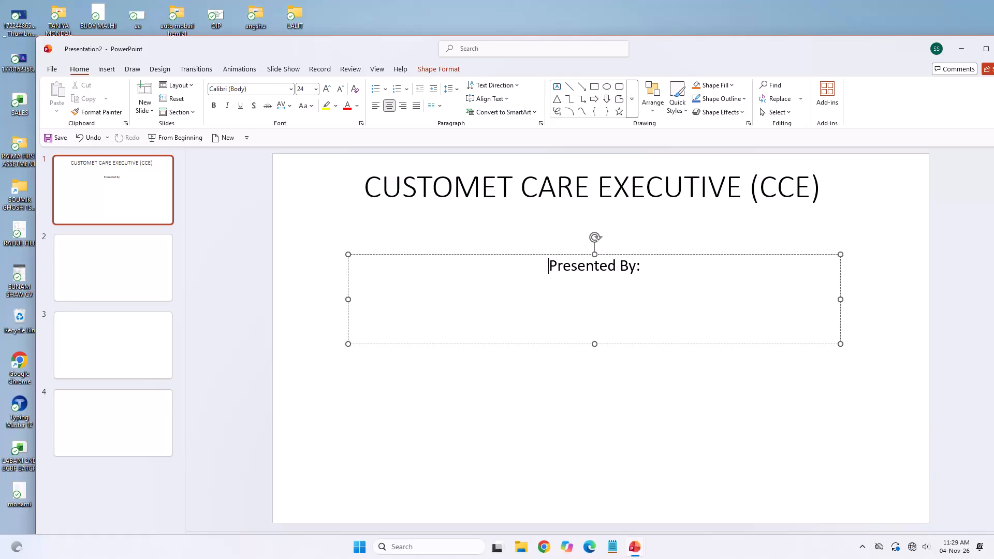
{"action": "key", "text": "BackSpace"}
{"action": "key", "text": "BackSpace"}
{"action": "key", "text": "BackSpace"}
{"action": "left_click", "coordinate": [396, 266]}
{"action": "left_click", "coordinate": [645, 267]}
{"action": "key", "text": "space"}
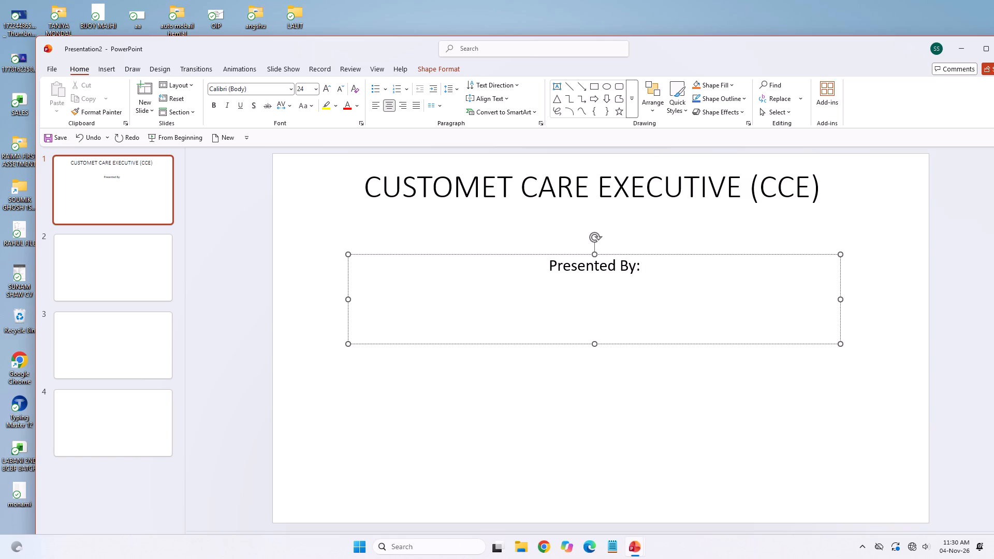
{"action": "key", "text": "shift+s"}
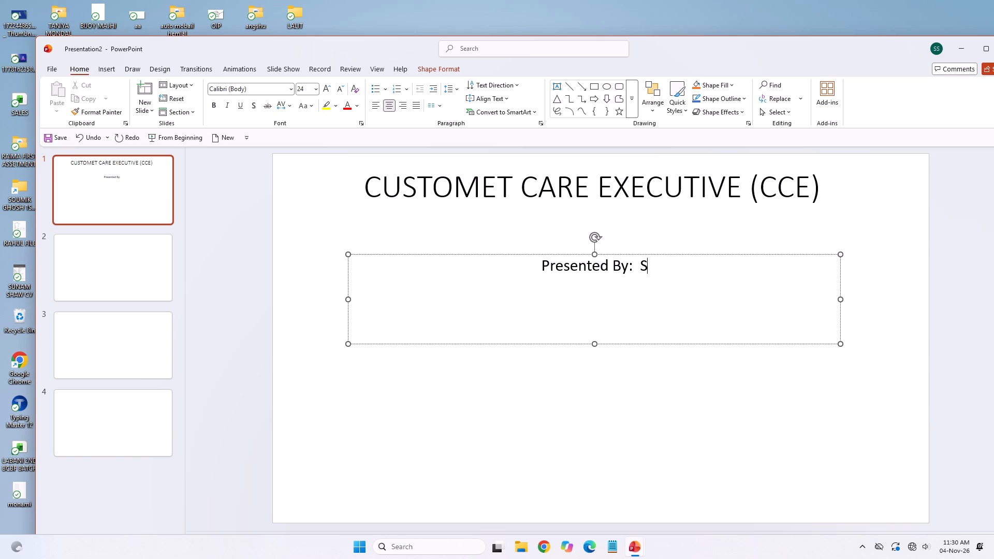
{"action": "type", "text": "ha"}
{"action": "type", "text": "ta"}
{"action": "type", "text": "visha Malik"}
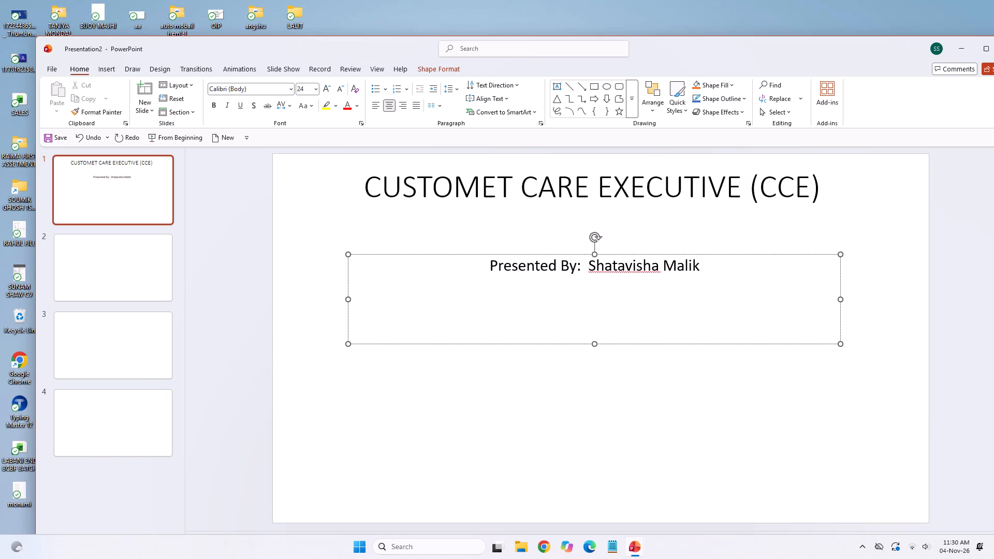
{"action": "left_click", "coordinate": [777, 231]}
{"action": "left_click", "coordinate": [708, 260]}
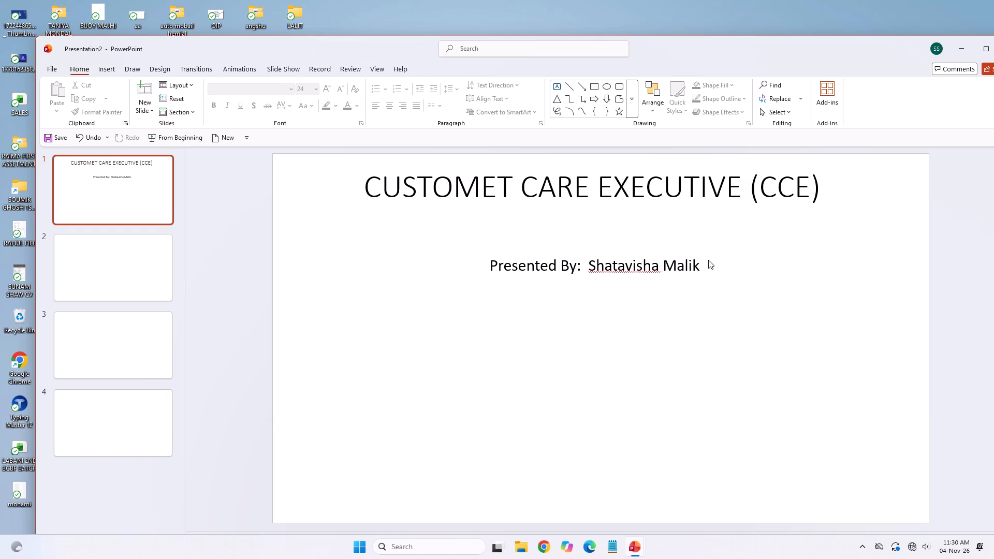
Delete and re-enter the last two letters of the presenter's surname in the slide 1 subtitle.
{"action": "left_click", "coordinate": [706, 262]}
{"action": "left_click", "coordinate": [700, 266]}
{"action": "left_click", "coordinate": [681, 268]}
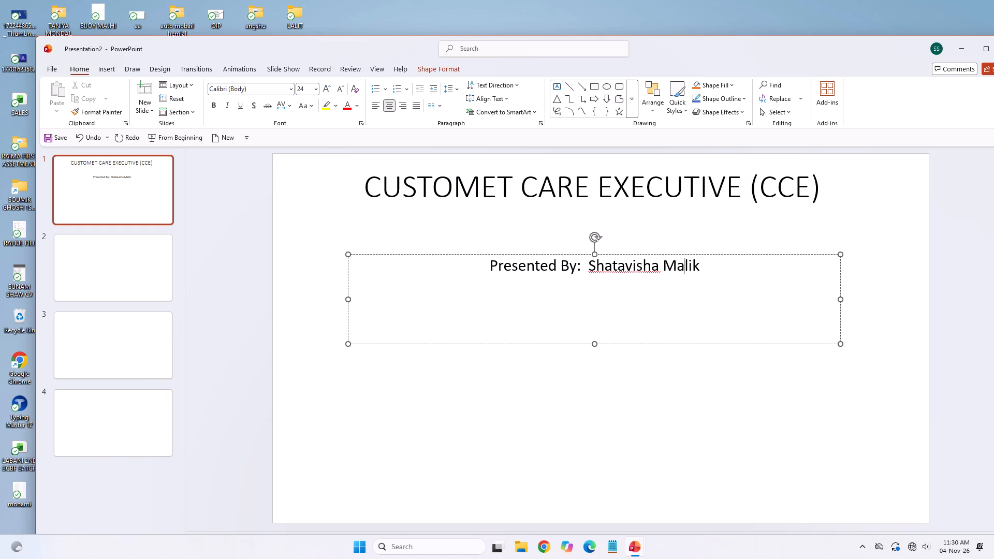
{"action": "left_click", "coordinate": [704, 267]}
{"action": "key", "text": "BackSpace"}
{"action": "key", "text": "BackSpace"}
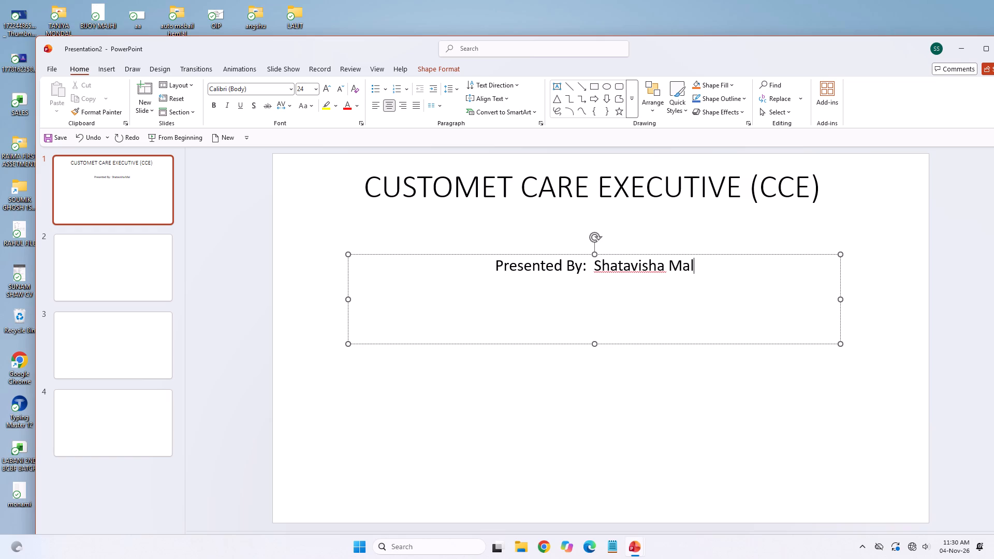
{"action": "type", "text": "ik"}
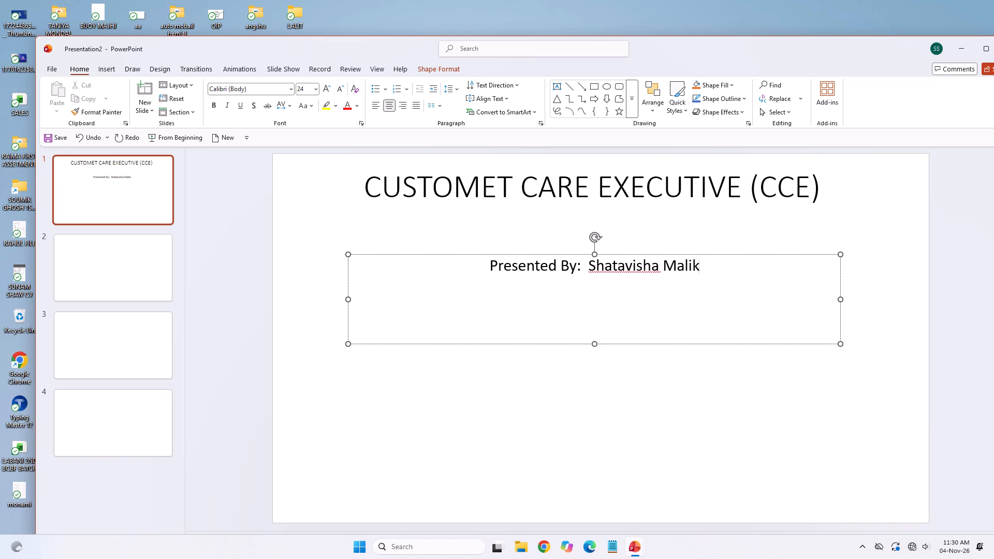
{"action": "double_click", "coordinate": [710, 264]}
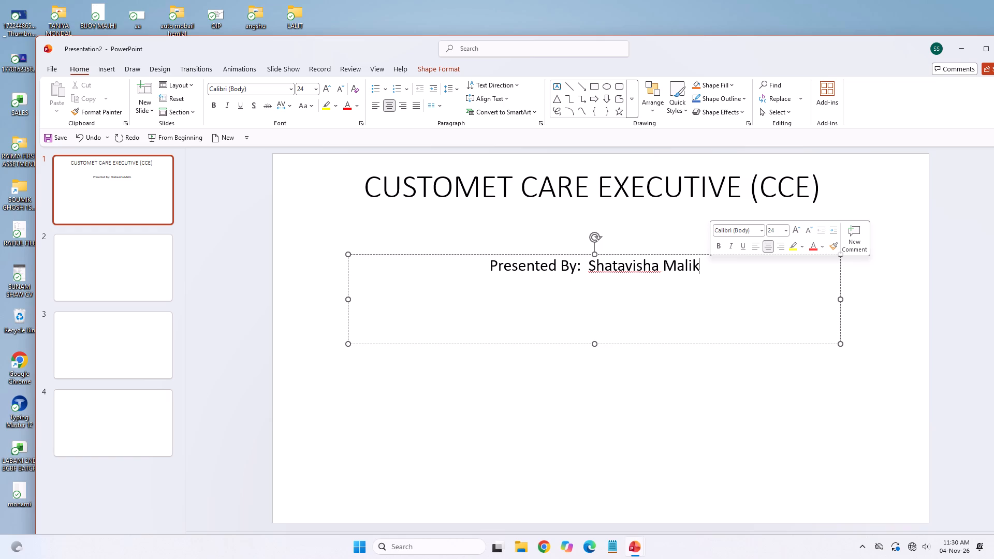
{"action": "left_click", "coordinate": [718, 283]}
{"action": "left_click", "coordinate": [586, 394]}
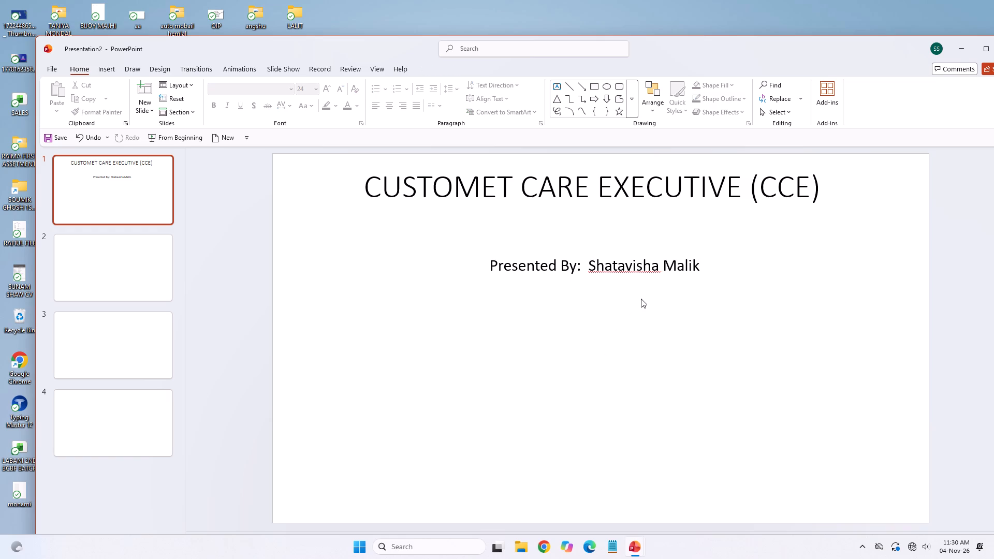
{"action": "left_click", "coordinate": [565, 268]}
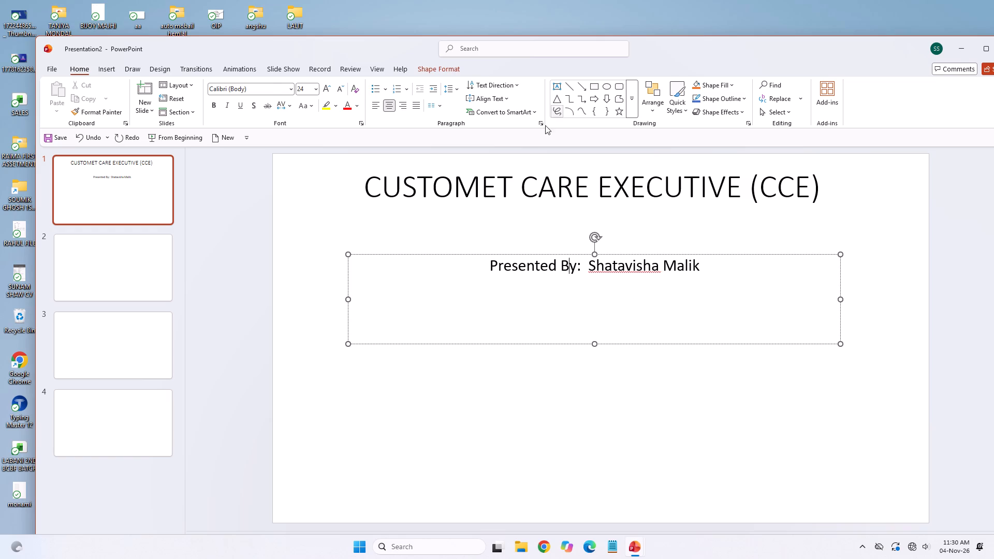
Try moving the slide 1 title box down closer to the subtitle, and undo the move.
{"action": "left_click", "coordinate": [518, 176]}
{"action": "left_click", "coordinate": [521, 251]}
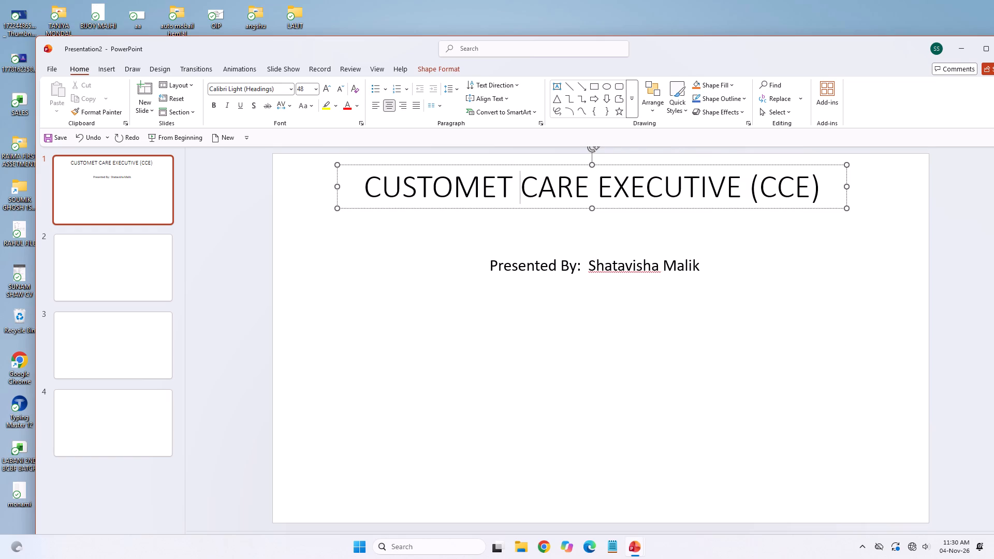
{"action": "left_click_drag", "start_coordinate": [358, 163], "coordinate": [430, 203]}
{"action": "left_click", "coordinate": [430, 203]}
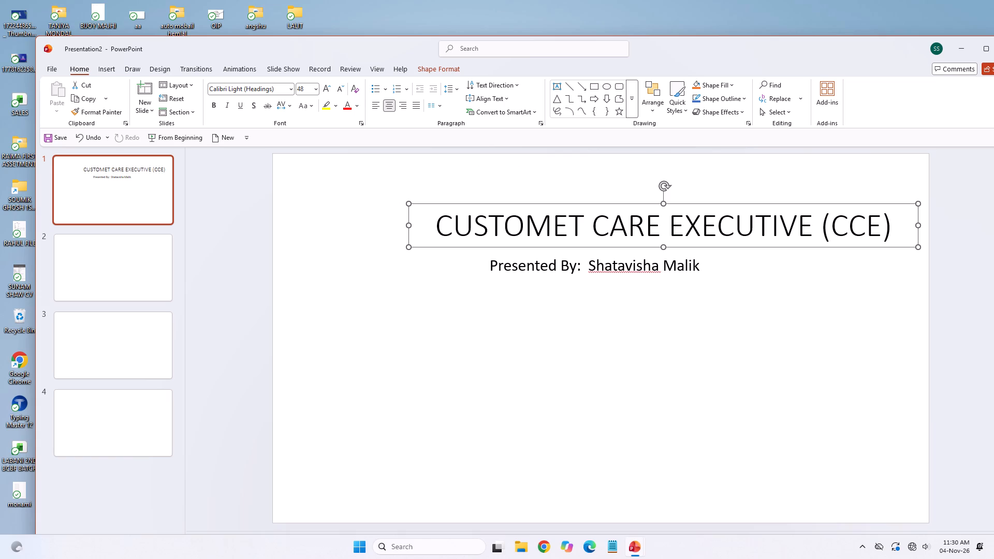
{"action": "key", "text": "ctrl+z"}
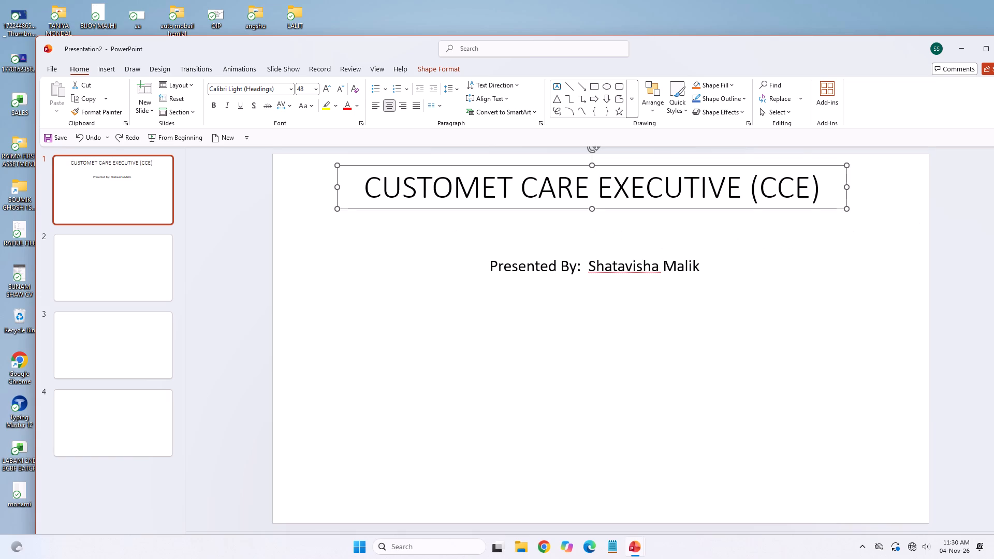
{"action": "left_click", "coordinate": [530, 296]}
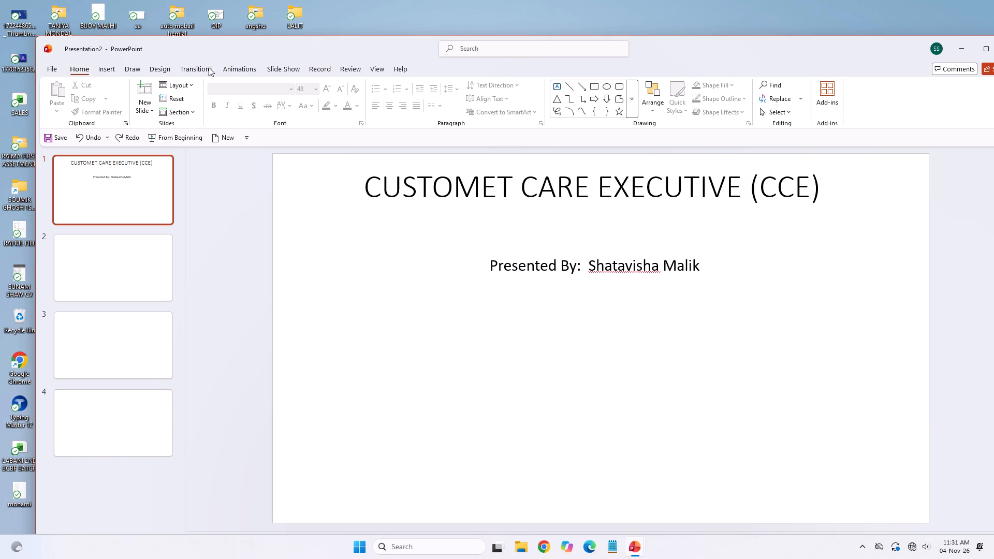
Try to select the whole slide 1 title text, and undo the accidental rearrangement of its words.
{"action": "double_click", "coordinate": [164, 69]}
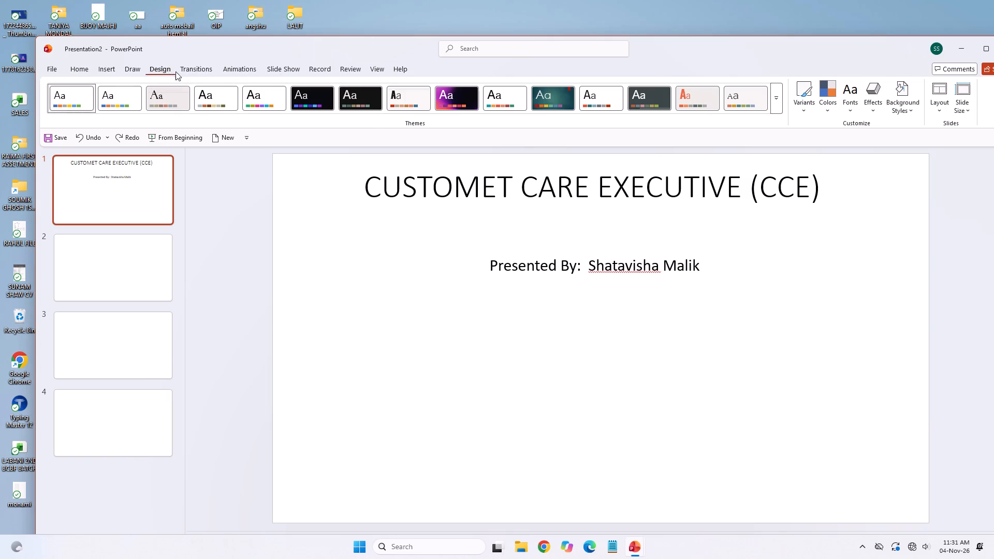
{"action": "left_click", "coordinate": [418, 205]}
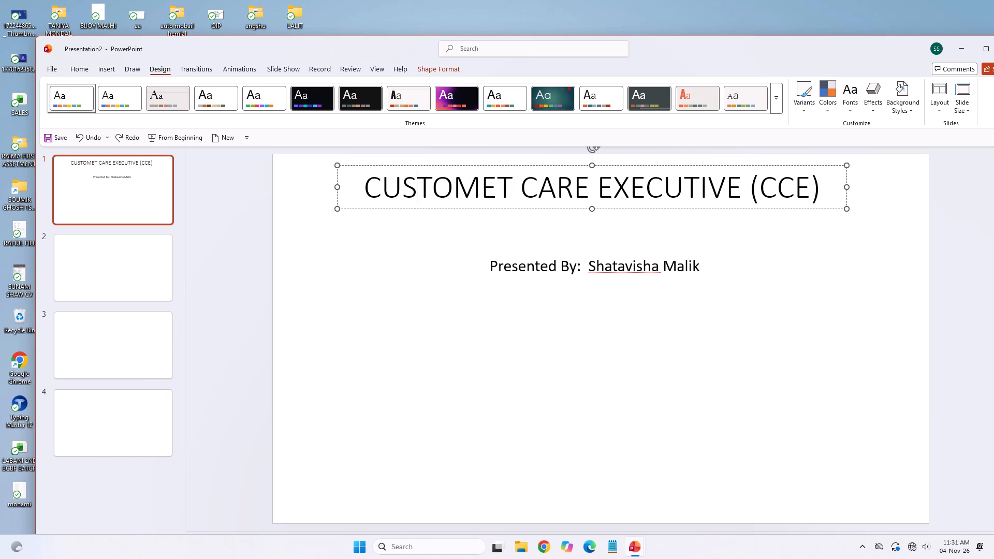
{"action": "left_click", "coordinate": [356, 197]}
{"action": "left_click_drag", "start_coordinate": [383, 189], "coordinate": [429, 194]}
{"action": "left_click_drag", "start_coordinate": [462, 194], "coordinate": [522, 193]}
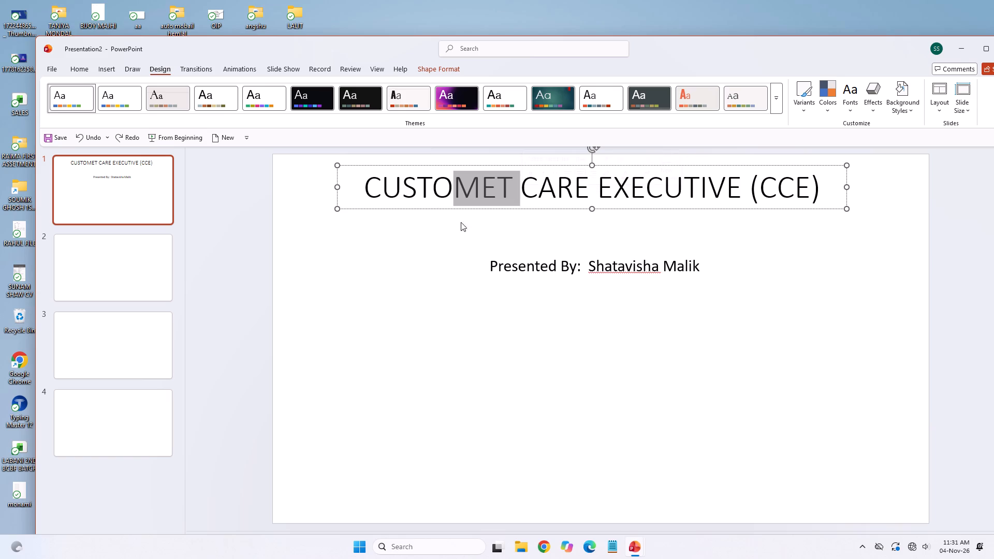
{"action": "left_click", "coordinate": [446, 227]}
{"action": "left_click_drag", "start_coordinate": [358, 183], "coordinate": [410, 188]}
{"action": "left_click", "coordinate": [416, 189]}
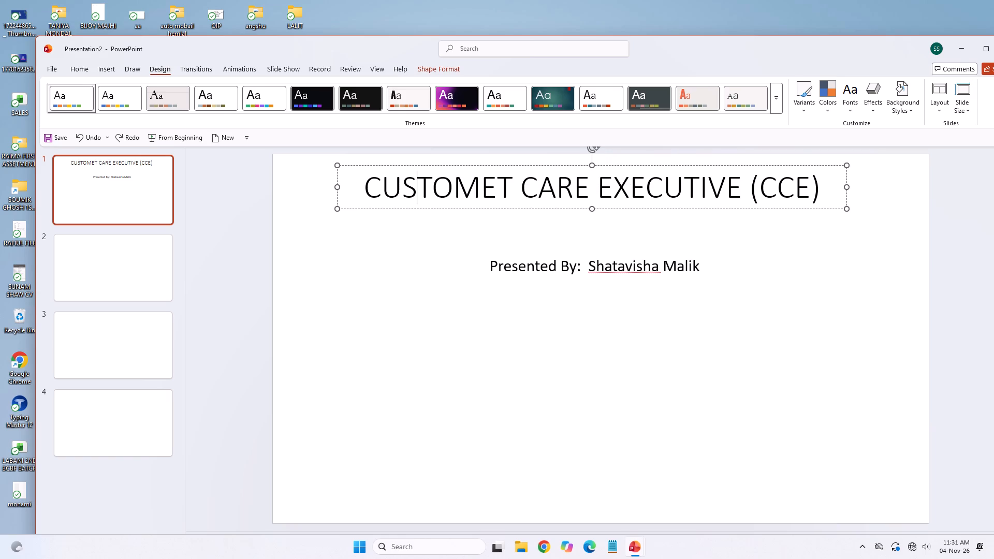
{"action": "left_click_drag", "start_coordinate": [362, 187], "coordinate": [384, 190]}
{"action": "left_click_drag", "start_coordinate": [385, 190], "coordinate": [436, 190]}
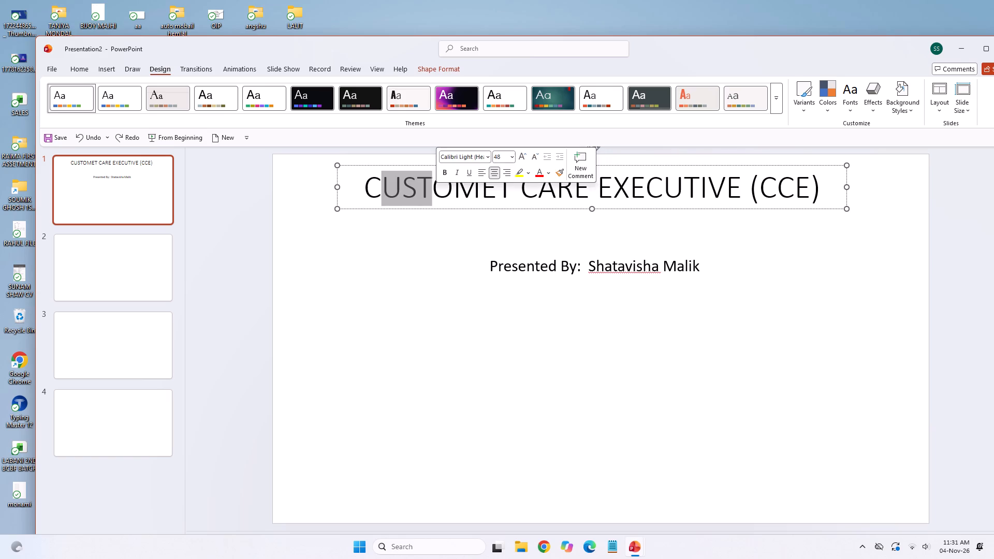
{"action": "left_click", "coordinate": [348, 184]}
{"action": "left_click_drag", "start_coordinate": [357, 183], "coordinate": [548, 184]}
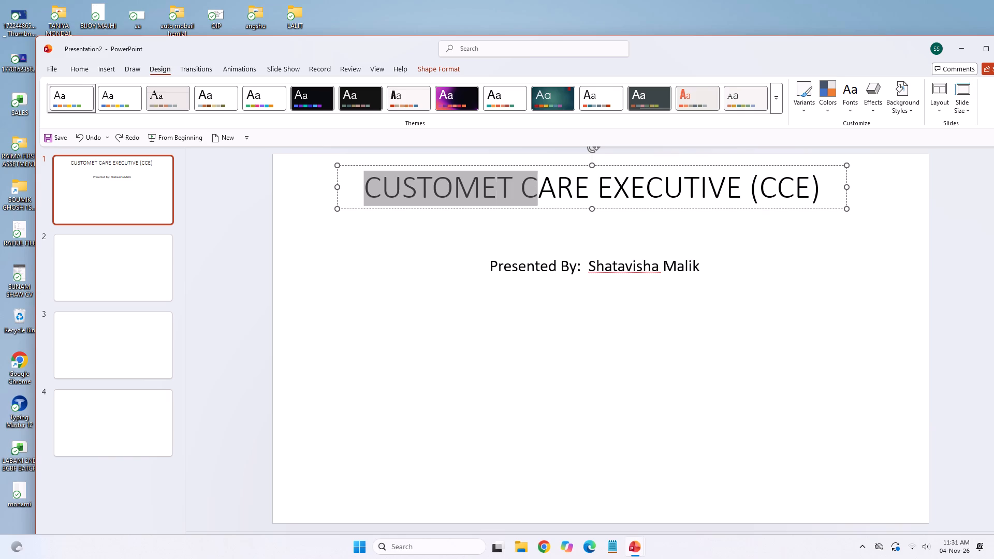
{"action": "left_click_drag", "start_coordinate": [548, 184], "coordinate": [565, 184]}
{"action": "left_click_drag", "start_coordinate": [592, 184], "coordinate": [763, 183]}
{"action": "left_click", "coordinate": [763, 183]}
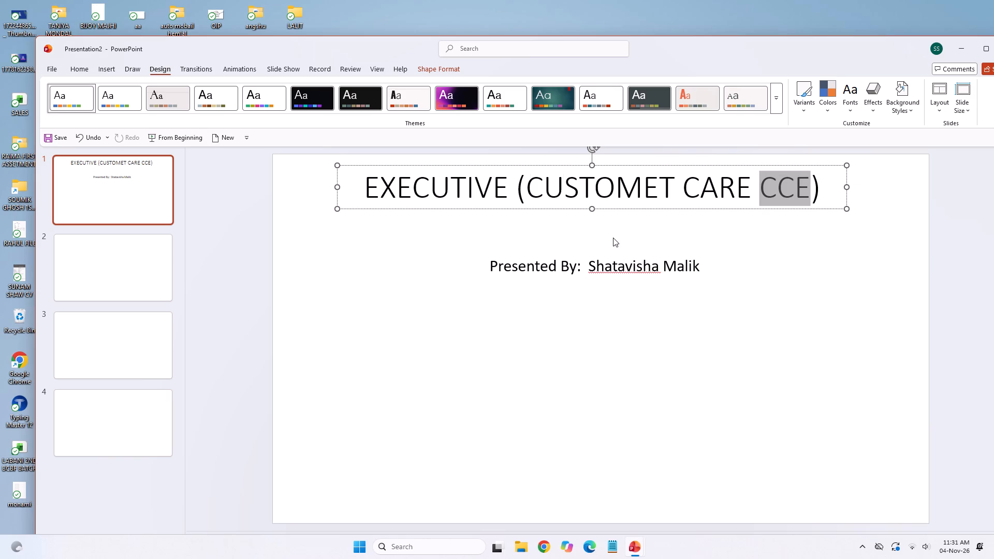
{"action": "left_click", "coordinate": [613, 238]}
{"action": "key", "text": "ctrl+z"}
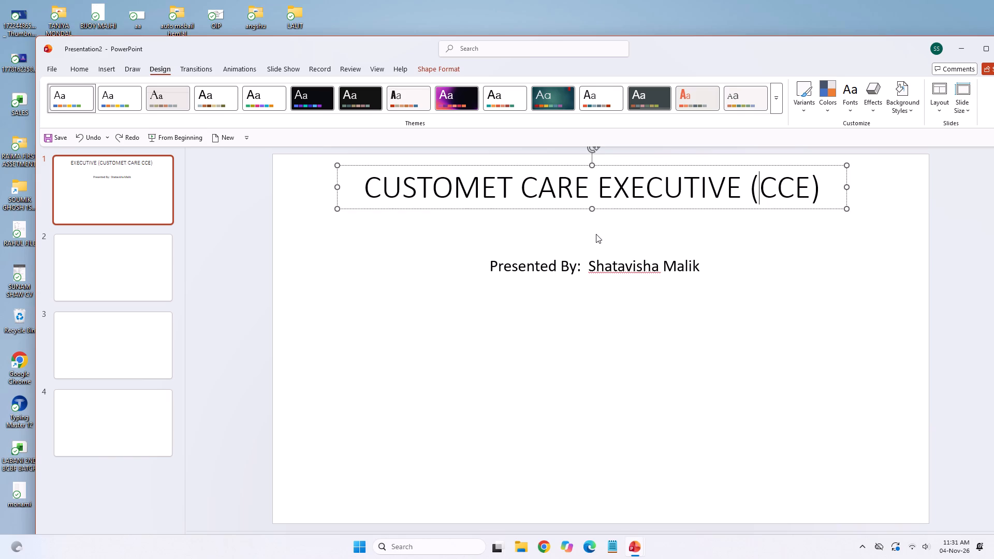
Correct the last letter of the title's first word on slide 1 so that it reads "CUSTOMER" in capitals.
{"action": "left_click", "coordinate": [510, 184]}
{"action": "key", "text": "BackSpace"}
{"action": "key", "text": "r"}
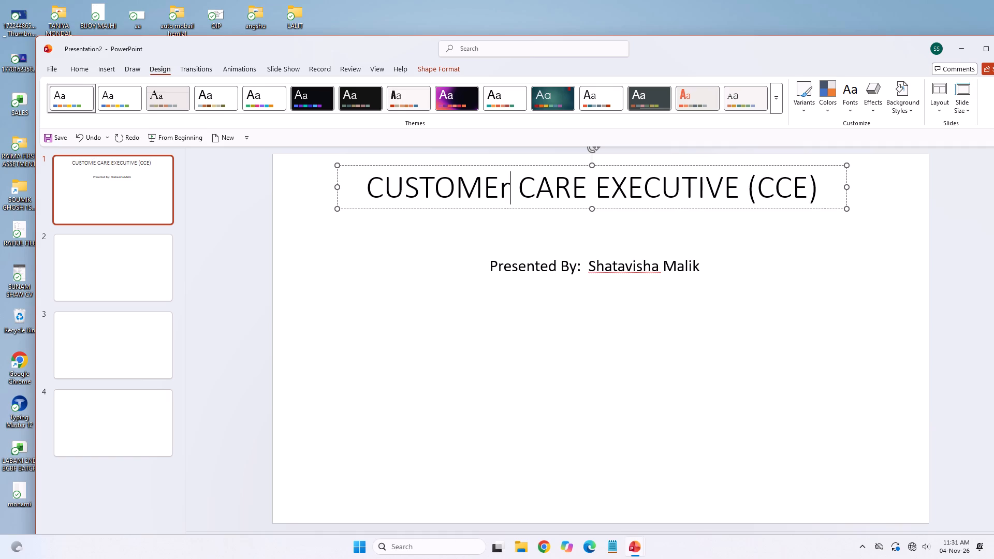
{"action": "key", "text": "BackSpace"}
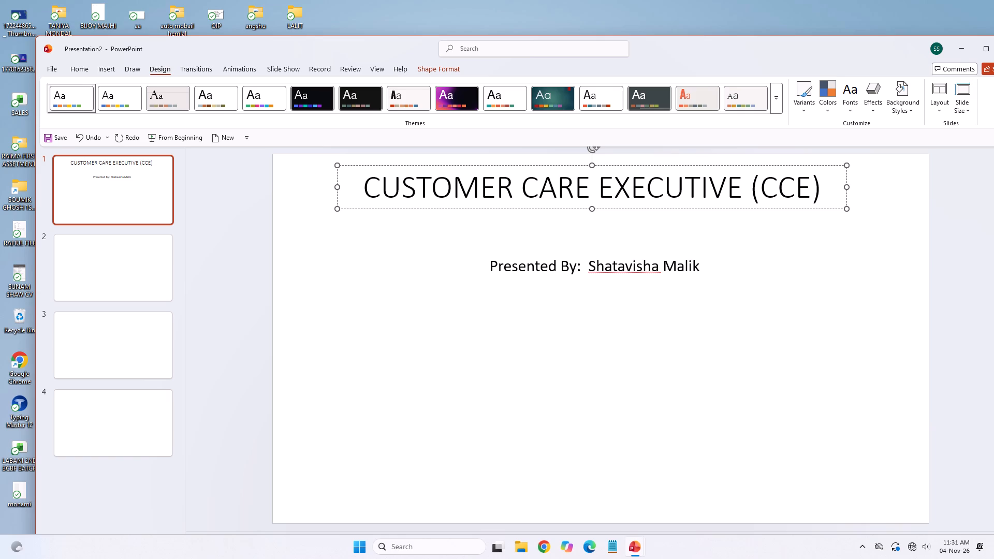
Apply the theme with the pale pink background and bold serif title font to all four slides.
{"action": "left_click_drag", "start_coordinate": [358, 183], "coordinate": [385, 184]}
{"action": "left_click_drag", "start_coordinate": [394, 184], "coordinate": [490, 189]}
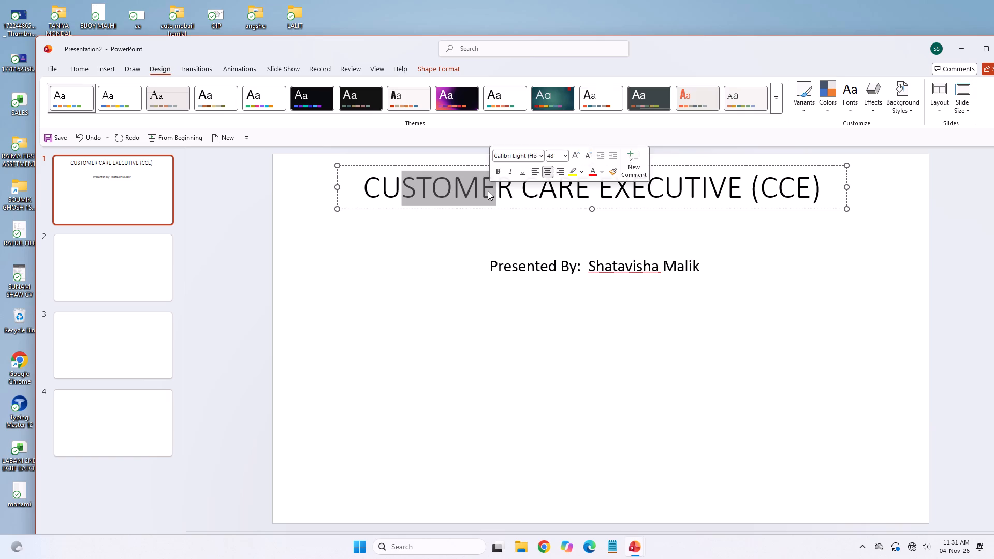
{"action": "left_click", "coordinate": [343, 188]}
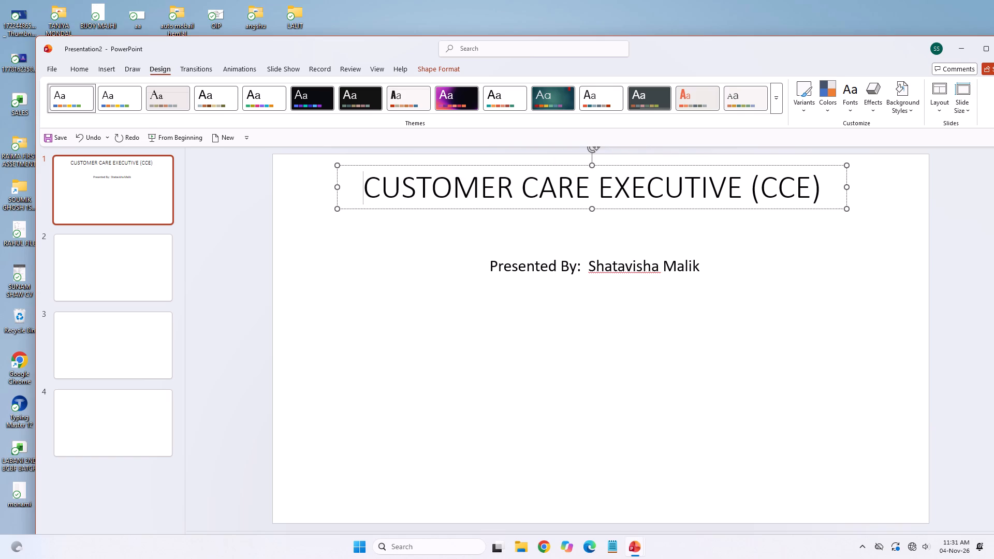
{"action": "left_click", "coordinate": [434, 290]}
{"action": "left_click", "coordinate": [343, 166]}
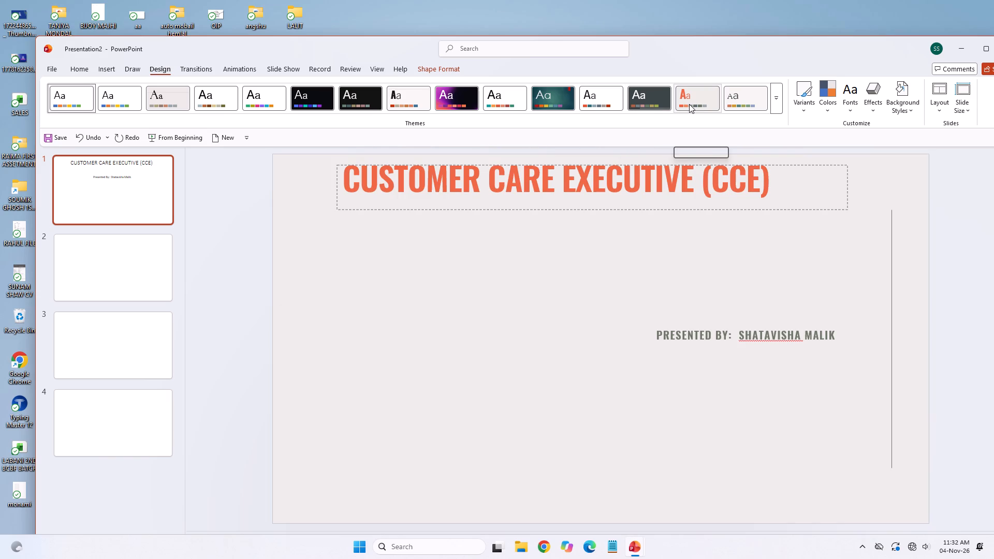
{"action": "left_click", "coordinate": [759, 101]}
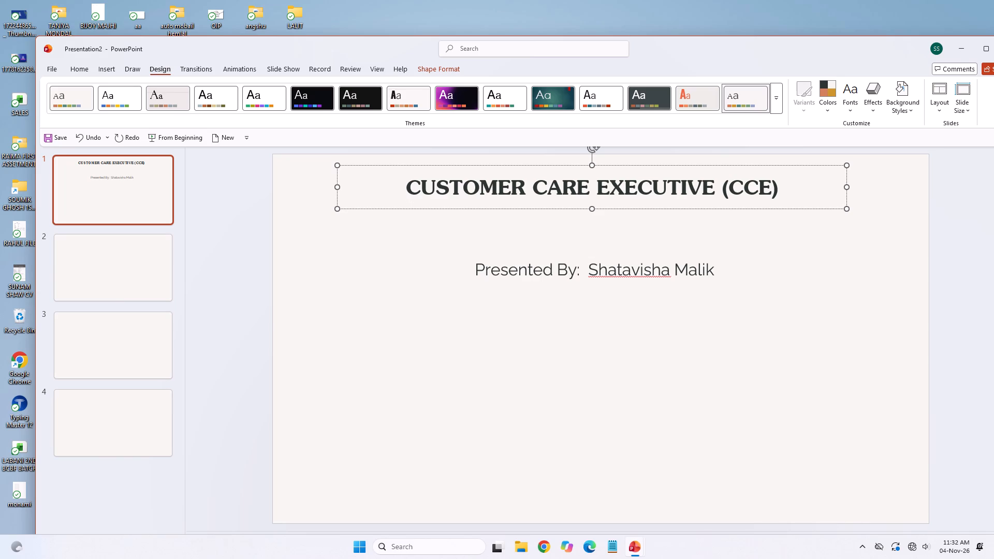
{"action": "left_click", "coordinate": [470, 269]}
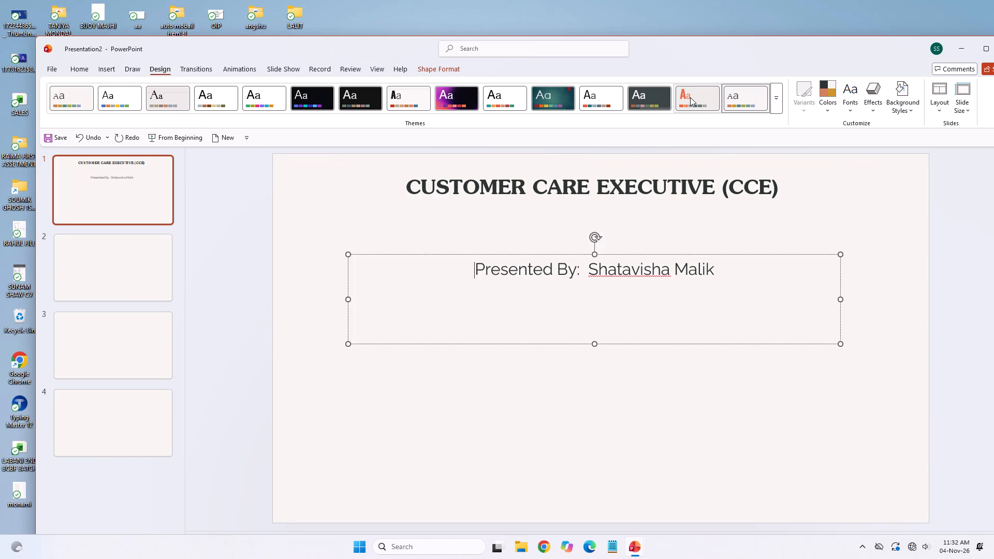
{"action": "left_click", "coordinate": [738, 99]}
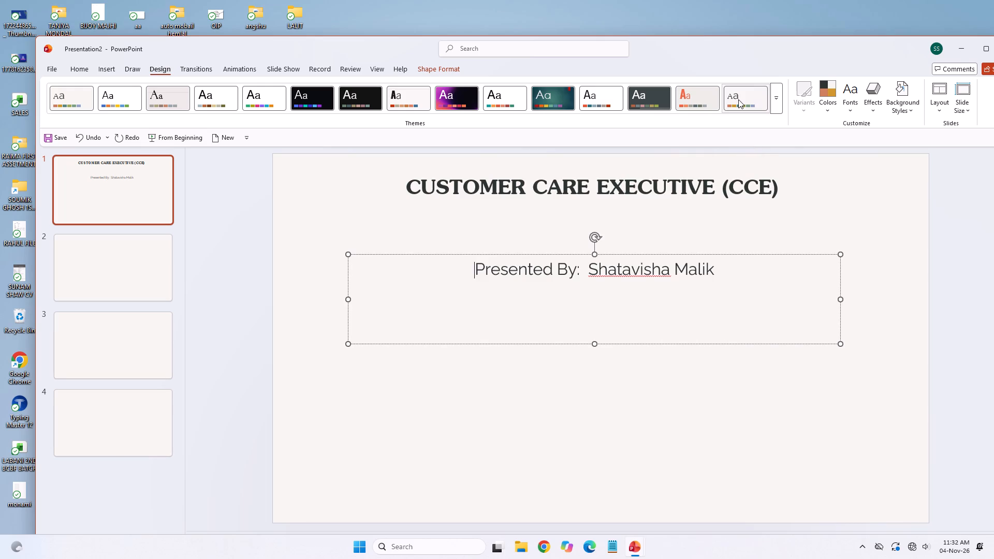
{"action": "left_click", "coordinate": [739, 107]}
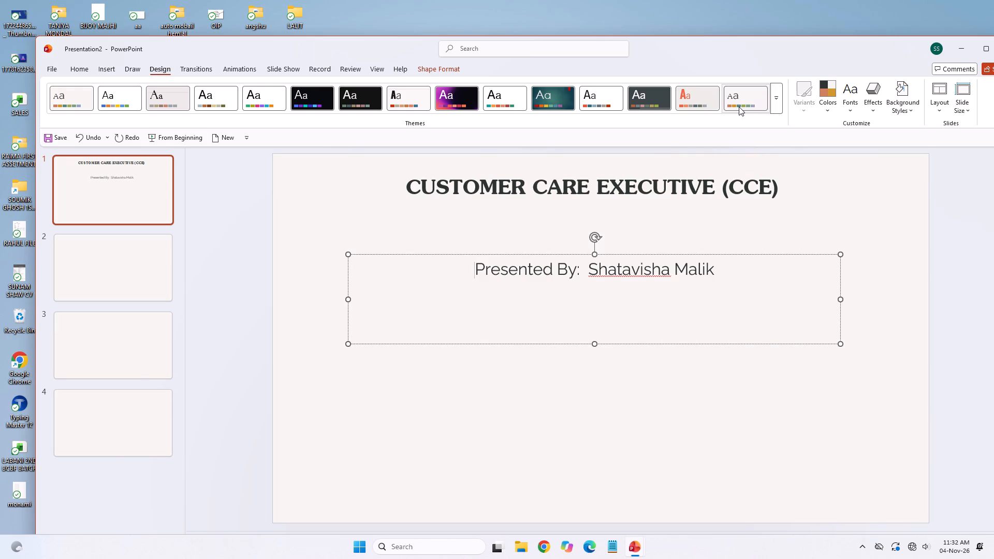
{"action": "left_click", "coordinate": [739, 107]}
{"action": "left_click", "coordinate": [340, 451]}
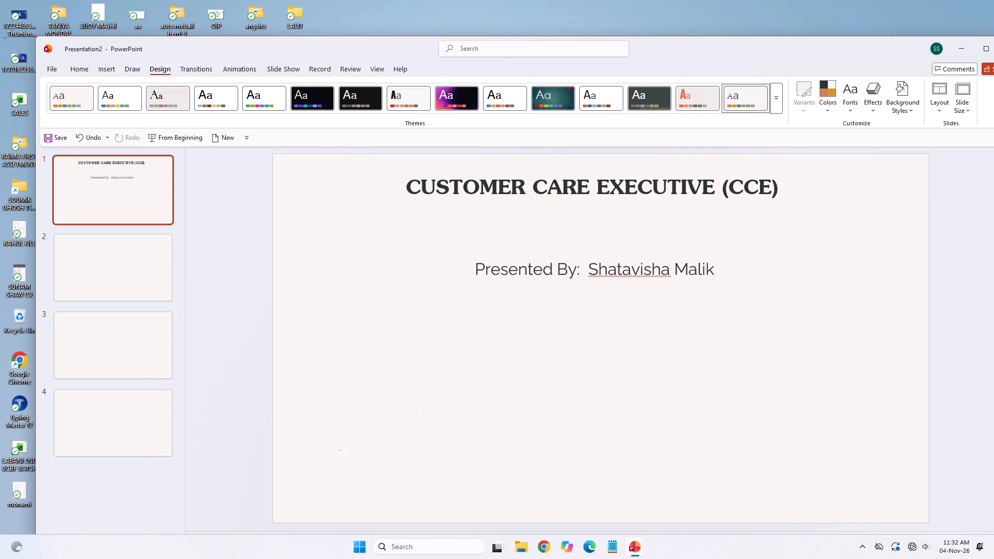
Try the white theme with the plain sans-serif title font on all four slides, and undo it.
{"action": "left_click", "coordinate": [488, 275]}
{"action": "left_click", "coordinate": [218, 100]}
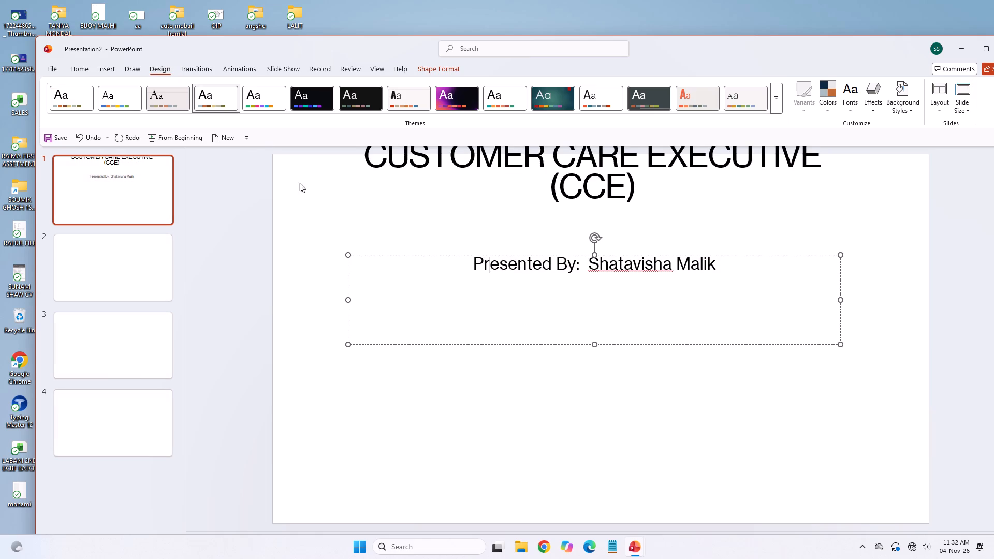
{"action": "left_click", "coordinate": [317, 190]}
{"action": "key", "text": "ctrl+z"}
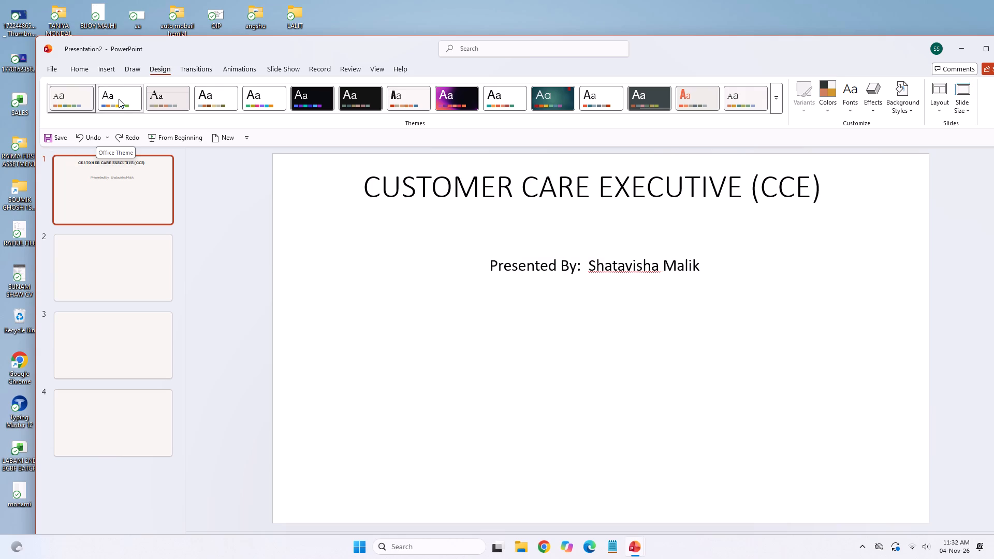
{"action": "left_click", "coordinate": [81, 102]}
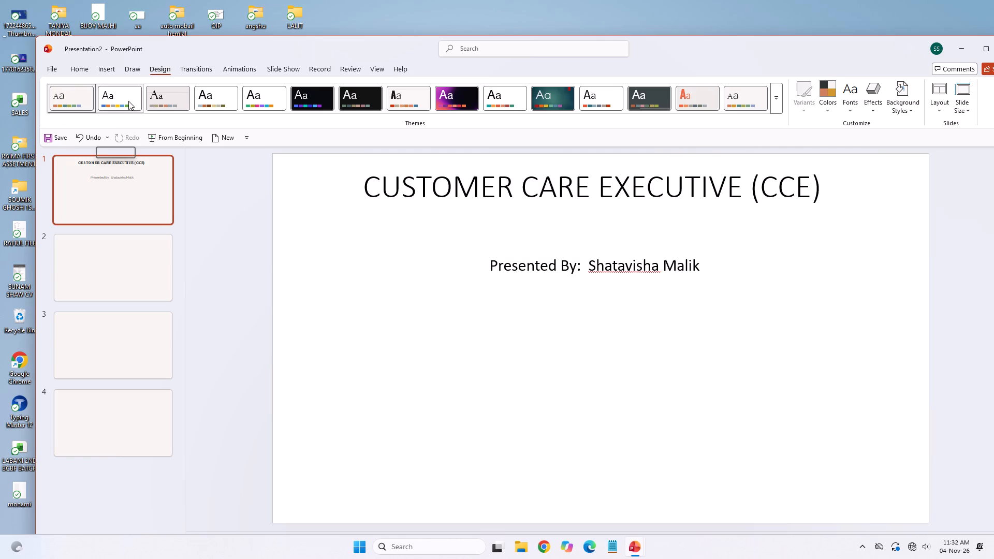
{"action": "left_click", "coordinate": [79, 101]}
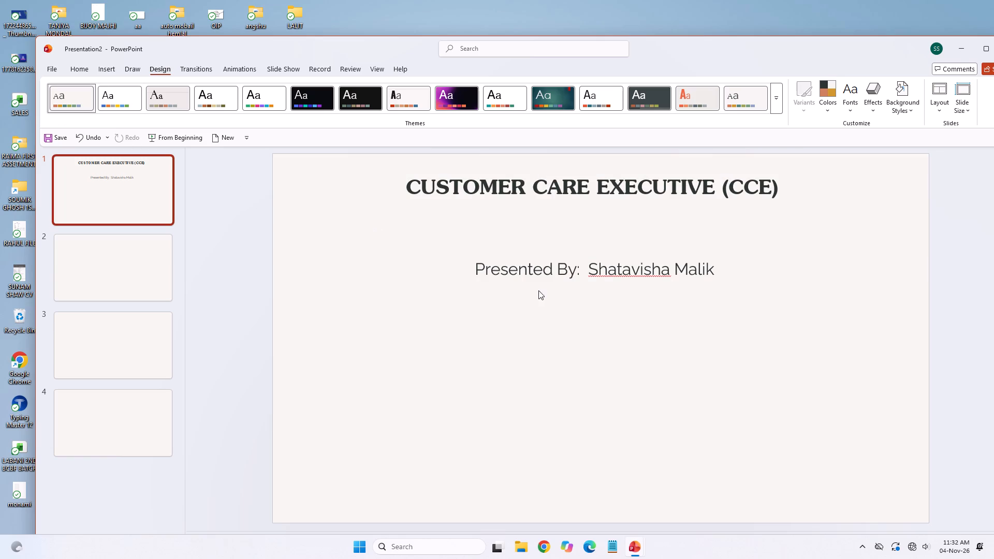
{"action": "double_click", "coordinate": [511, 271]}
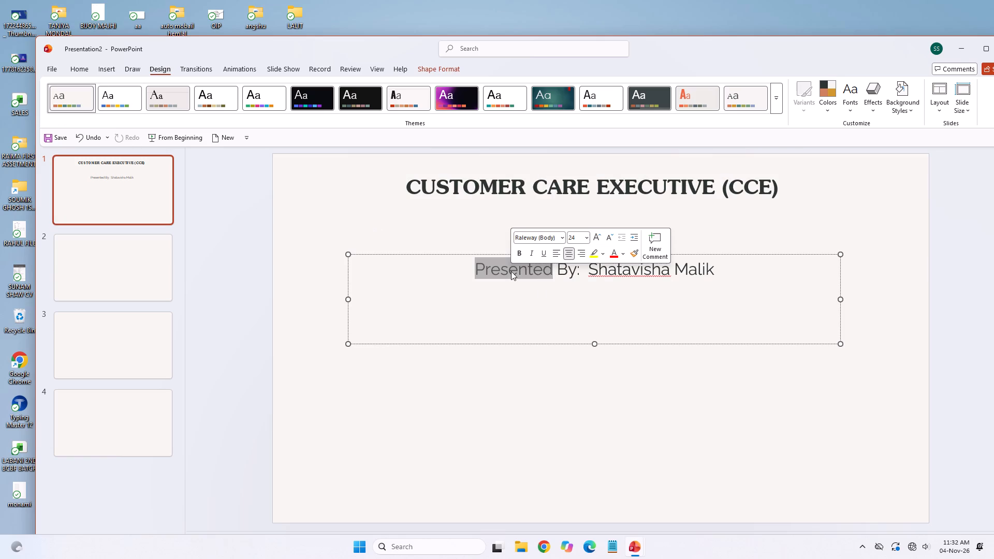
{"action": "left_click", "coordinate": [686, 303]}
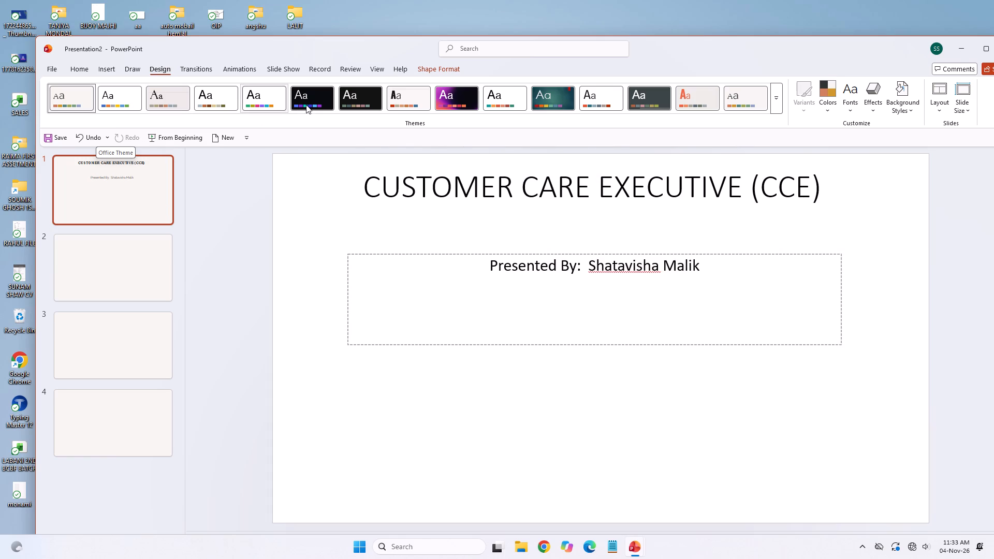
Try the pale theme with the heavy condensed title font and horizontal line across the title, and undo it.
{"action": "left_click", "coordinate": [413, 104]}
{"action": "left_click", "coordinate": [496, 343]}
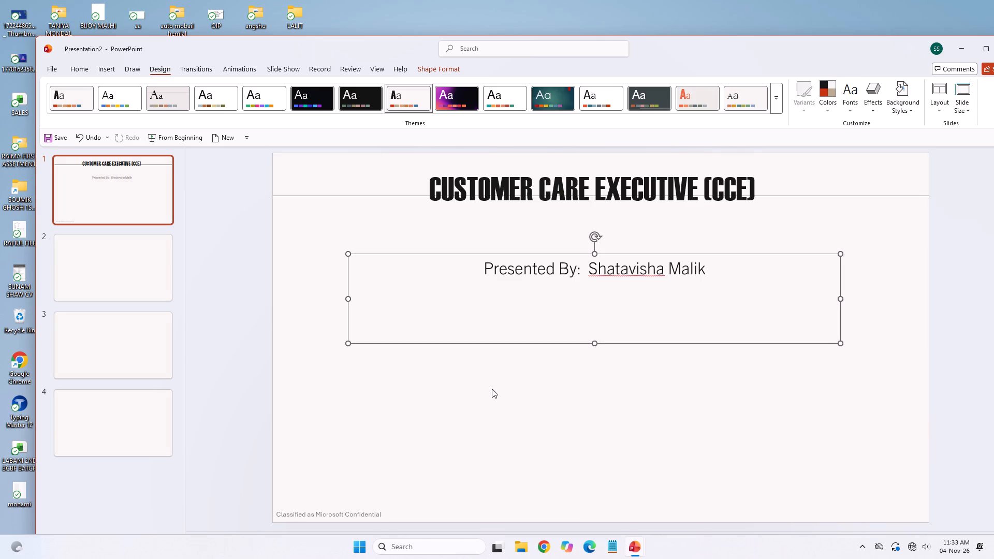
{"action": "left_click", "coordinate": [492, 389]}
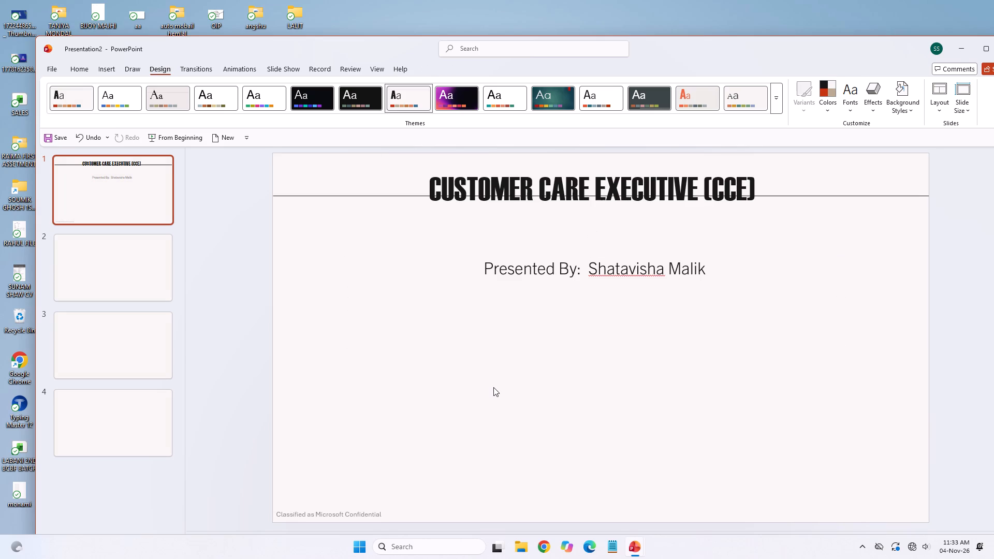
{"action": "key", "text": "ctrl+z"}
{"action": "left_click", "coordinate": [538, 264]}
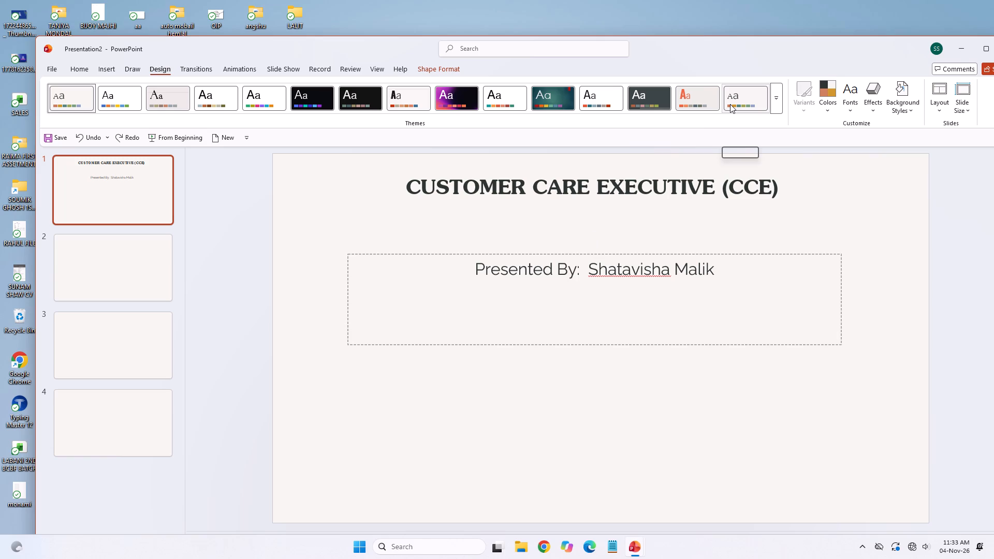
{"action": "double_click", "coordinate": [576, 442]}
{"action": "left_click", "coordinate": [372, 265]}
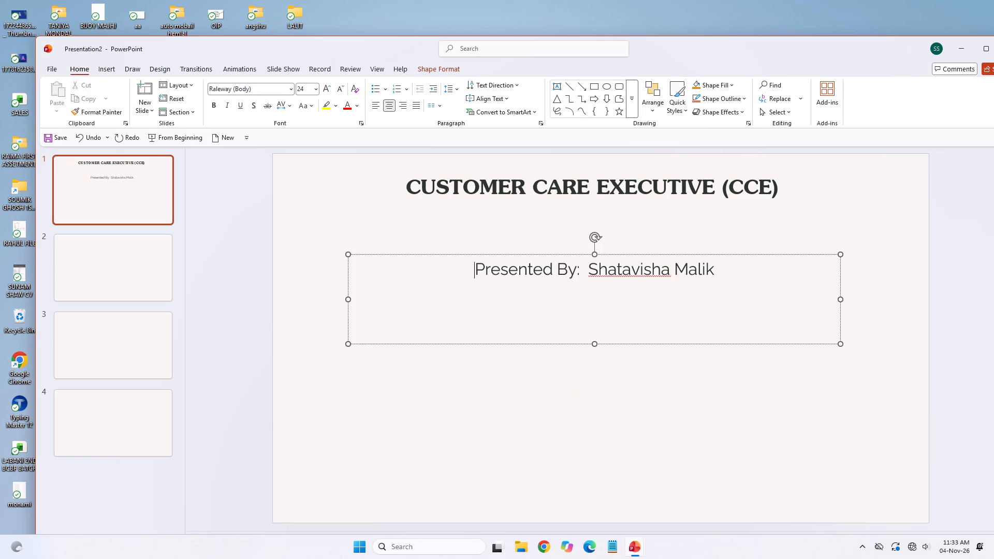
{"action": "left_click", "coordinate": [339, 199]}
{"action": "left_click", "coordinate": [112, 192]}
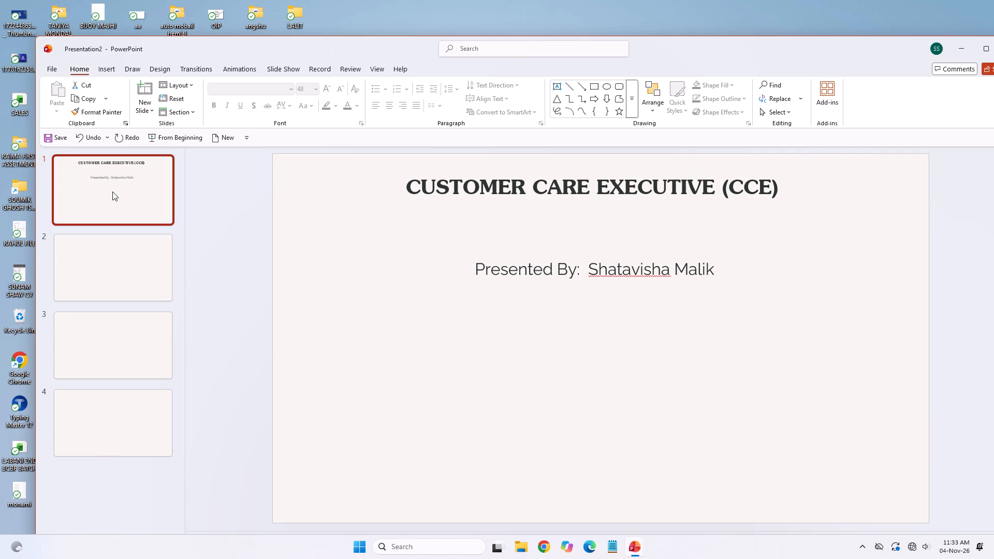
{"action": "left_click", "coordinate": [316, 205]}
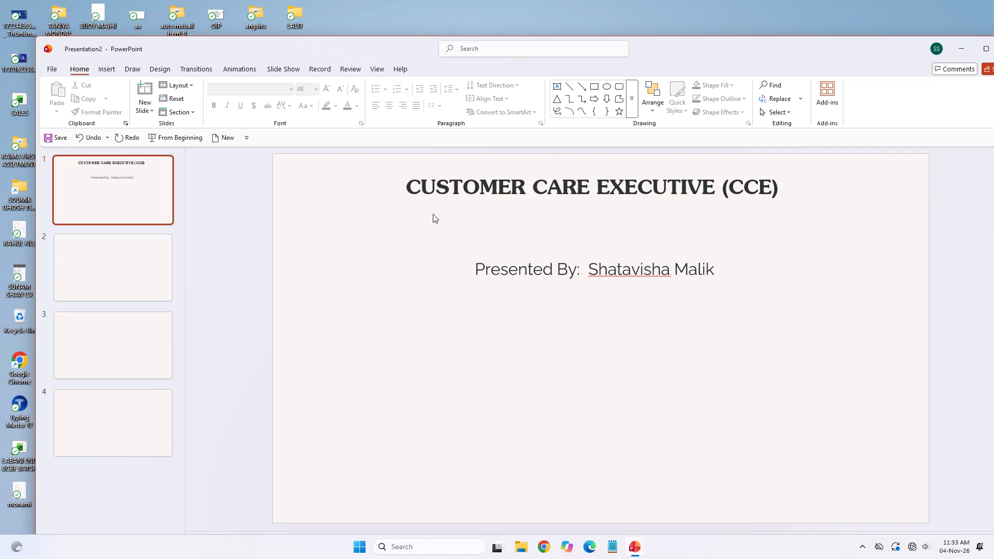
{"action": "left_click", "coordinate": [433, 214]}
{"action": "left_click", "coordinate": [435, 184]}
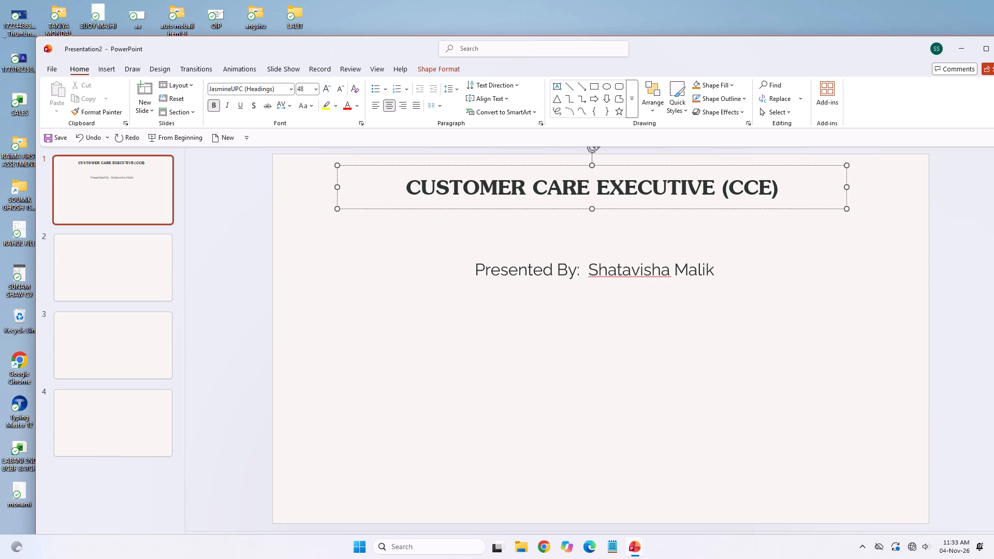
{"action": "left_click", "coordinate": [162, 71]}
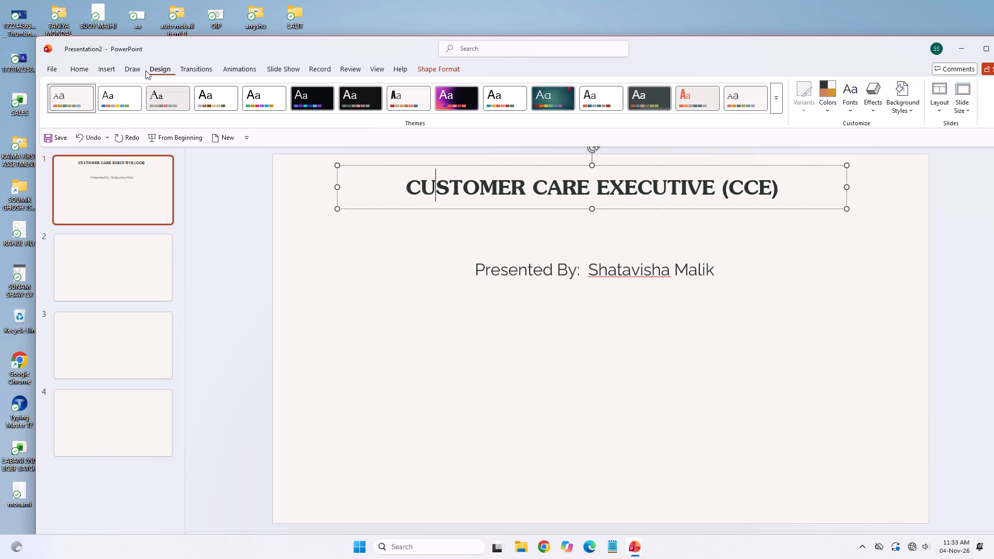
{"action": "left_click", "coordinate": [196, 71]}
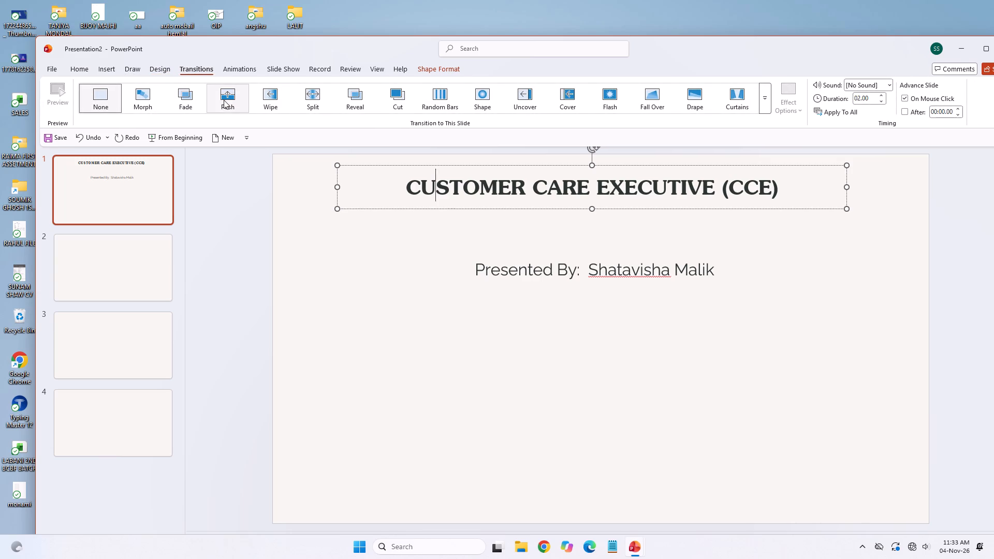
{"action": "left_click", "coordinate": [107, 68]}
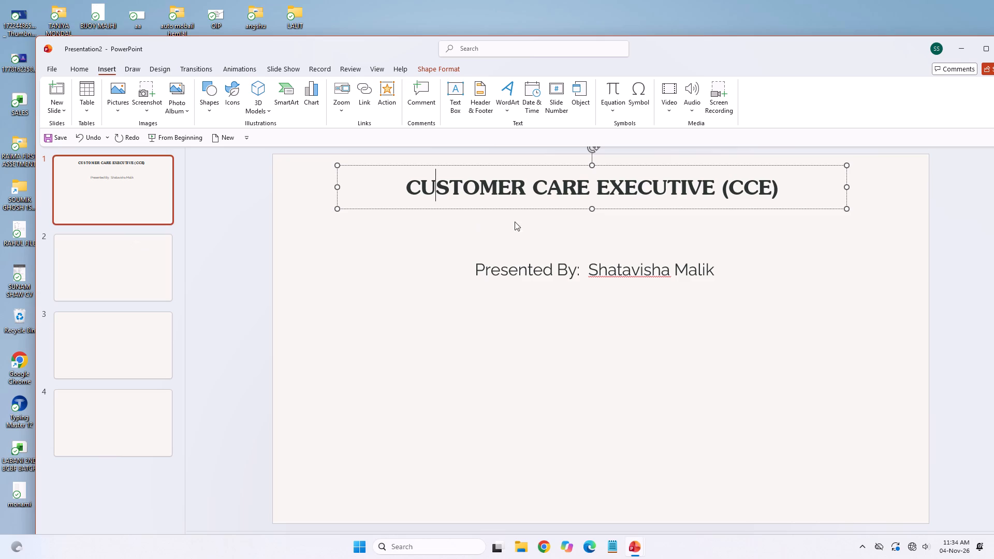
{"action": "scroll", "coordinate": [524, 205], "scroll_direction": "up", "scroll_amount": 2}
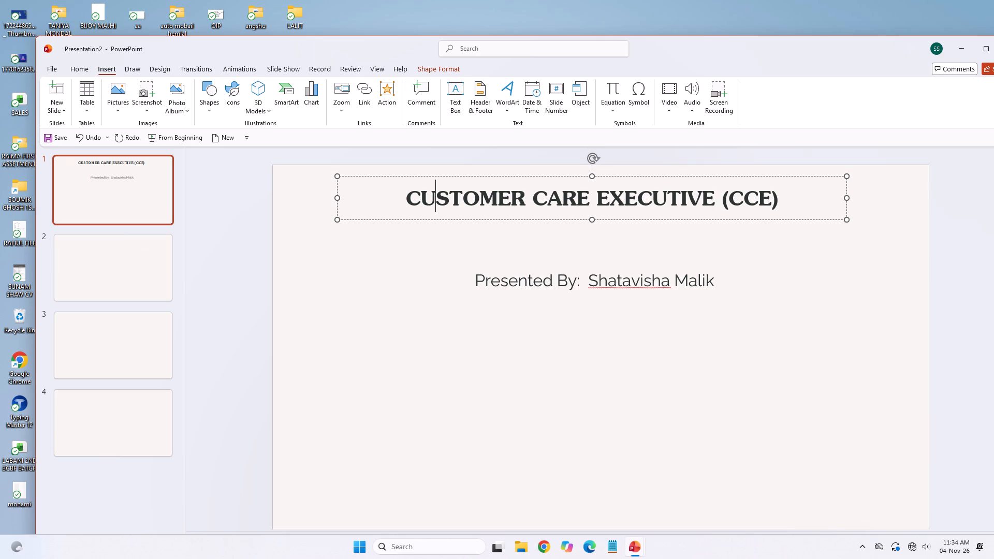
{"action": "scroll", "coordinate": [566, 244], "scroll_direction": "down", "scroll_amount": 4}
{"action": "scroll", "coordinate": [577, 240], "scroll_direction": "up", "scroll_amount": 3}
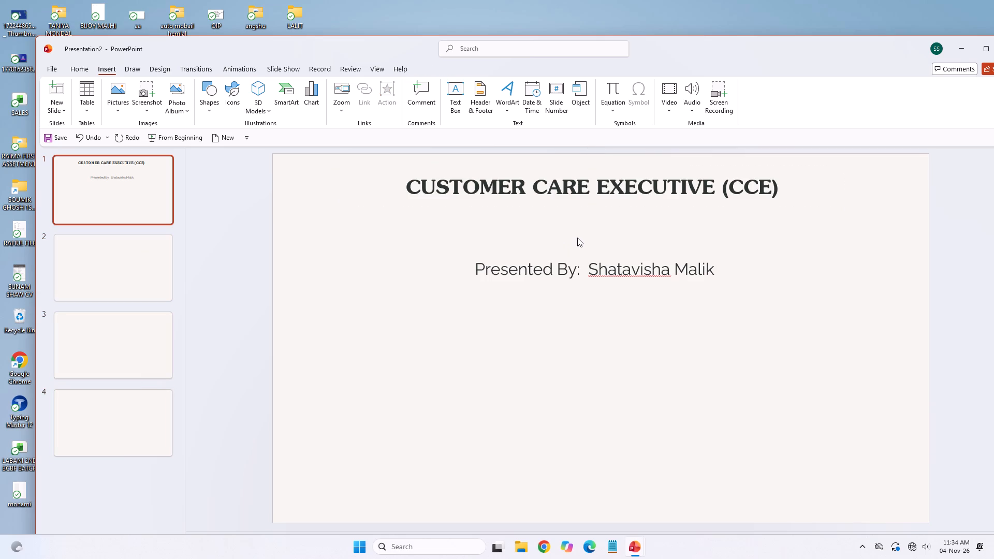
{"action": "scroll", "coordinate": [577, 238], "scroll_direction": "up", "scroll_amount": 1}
Delete the entire presenter line from the subtitle box on slide 1, leaving the box in place.
{"action": "left_click", "coordinate": [716, 264]}
{"action": "left_click", "coordinate": [644, 278]}
{"action": "left_click", "coordinate": [720, 272]}
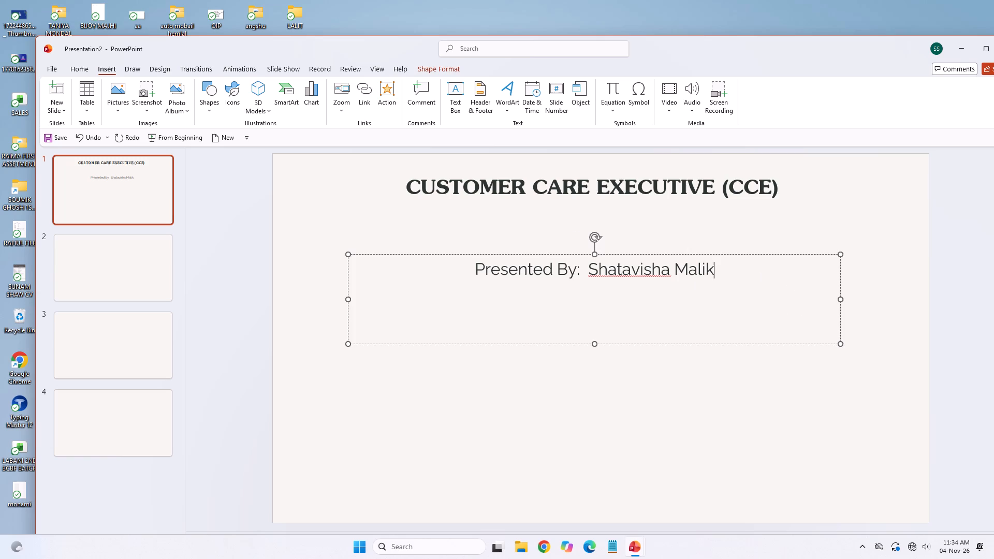
{"action": "key", "text": "BackSpace"}
{"action": "key", "text": "BackSpace"}
{"action": "key", "text": "BackSpace"}
{"action": "key", "text": "BackSpace"}
{"action": "key", "text": "BackSpace"}
{"action": "key", "text": "BackSpace"}
{"action": "key", "text": "BackSpace"}
{"action": "key", "text": "BackSpace"}
{"action": "key", "text": "BackSpace"}
{"action": "key", "text": "BackSpace"}
{"action": "key", "text": "BackSpace"}
{"action": "key", "text": "BackSpace"}
{"action": "key", "text": "BackSpace"}
{"action": "key", "text": "BackSpace"}
{"action": "key", "text": "BackSpace"}
{"action": "key", "text": "BackSpace"}
{"action": "key", "text": "BackSpace"}
{"action": "key", "text": "BackSpace"}
{"action": "key", "text": "BackSpace"}
{"action": "key", "text": "BackSpace"}
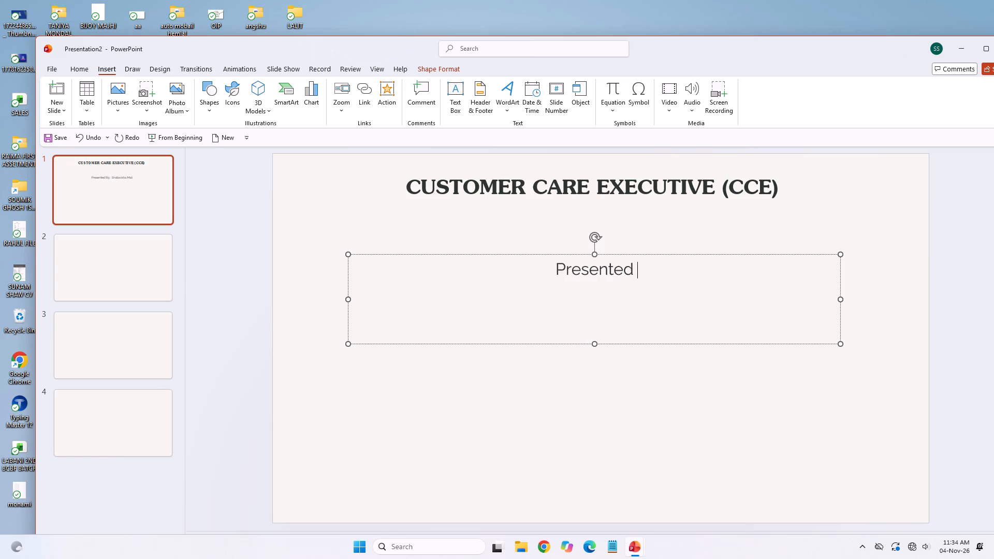
{"action": "key", "text": "BackSpace"}
{"action": "key", "text": "BackSpace"}
{"action": "key", "text": "BackSpace"}
{"action": "key", "text": "BackSpace"}
{"action": "key", "text": "BackSpace"}
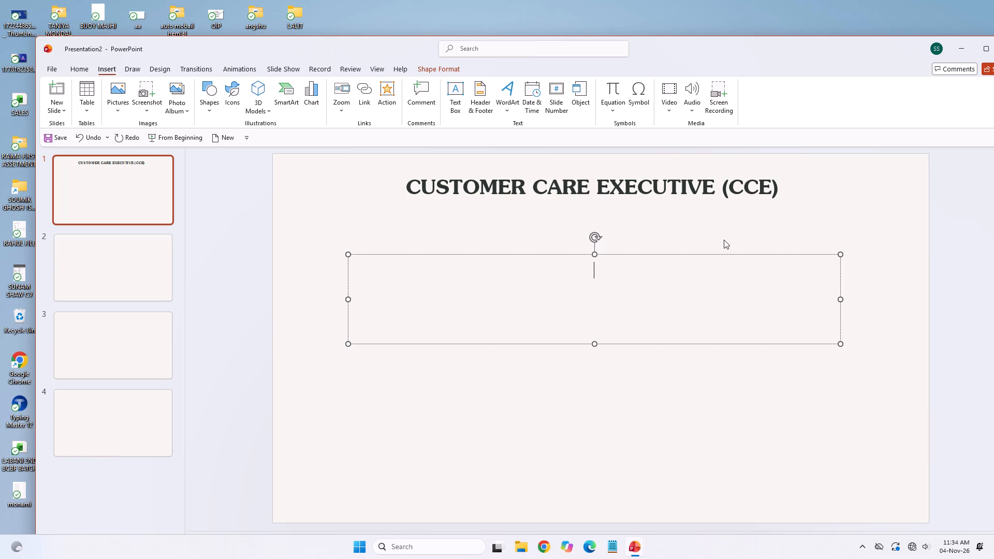
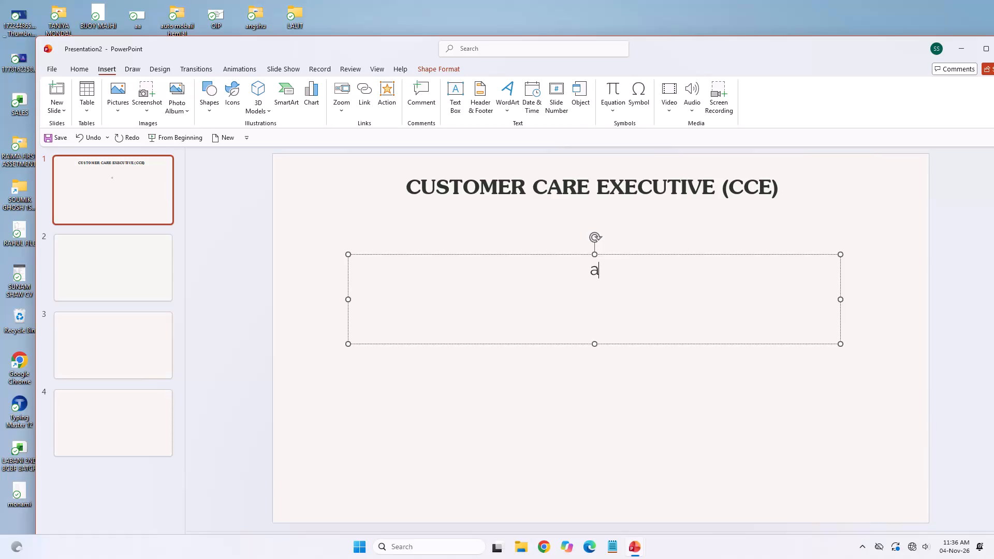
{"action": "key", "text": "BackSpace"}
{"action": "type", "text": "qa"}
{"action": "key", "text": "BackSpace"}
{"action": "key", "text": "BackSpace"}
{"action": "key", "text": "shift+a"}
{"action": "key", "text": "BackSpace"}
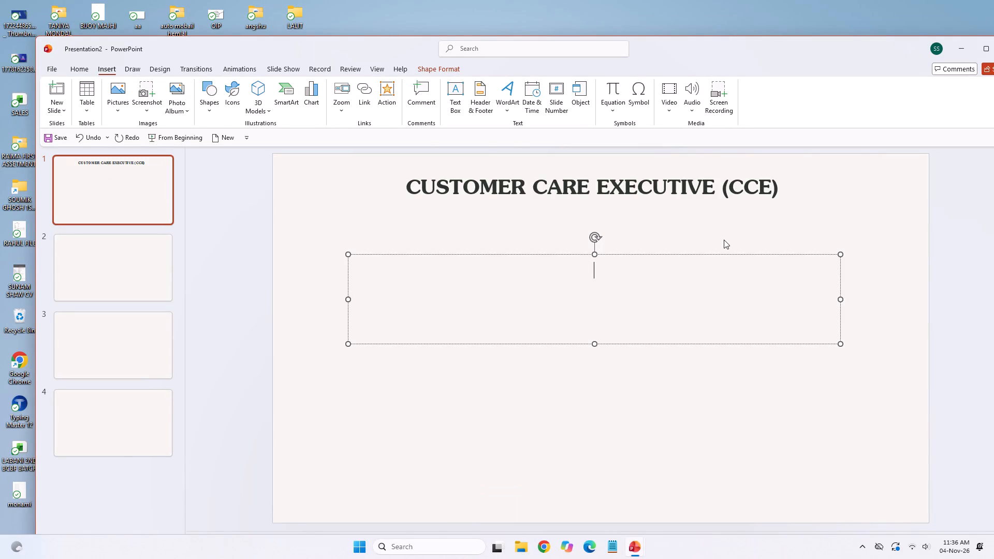
Start the new sentence in the empty subtitle box on slide 1 with the text "A cust".
{"action": "key", "text": "shift+a"}
{"action": "key", "text": "space"}
{"action": "type", "text": "c"}
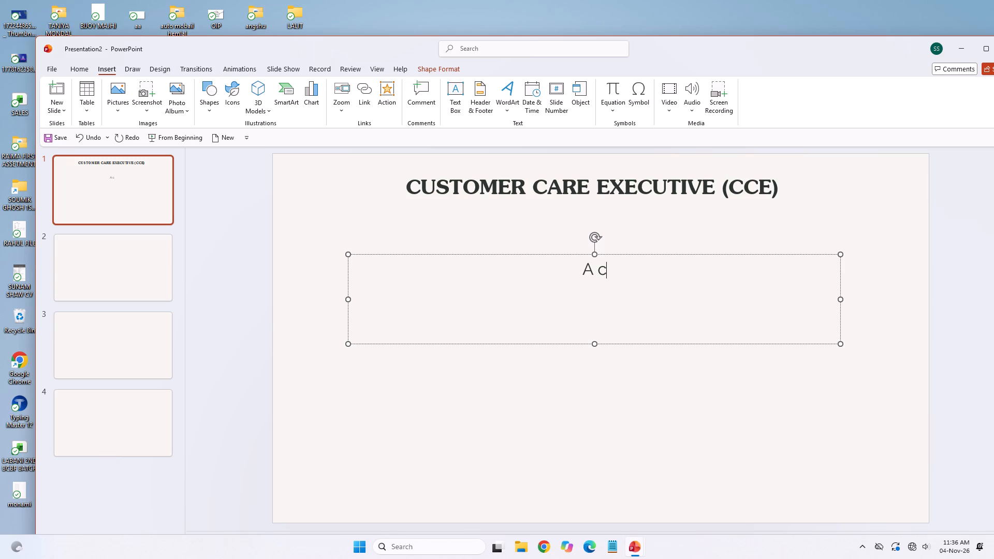
{"action": "type", "text": "us"}
{"action": "key", "text": "t"}
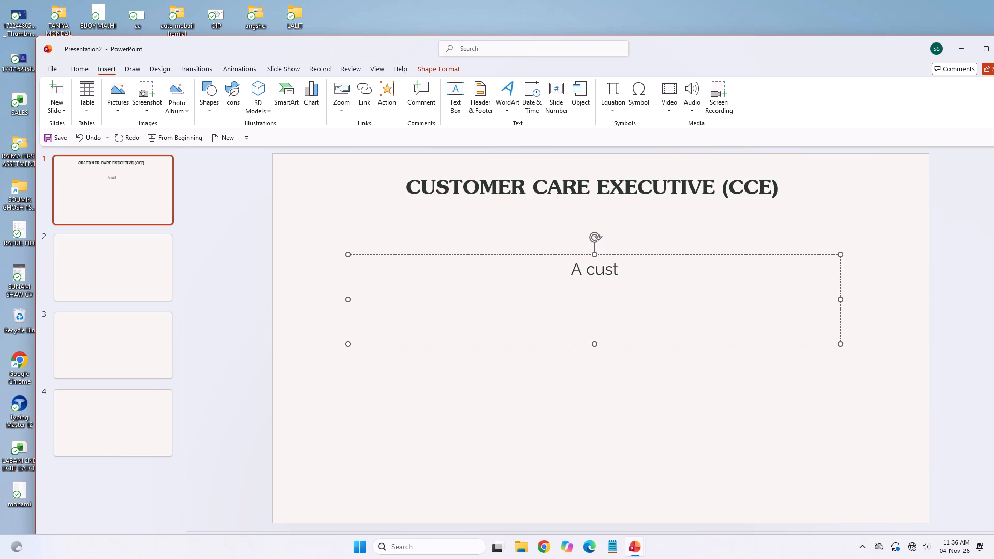
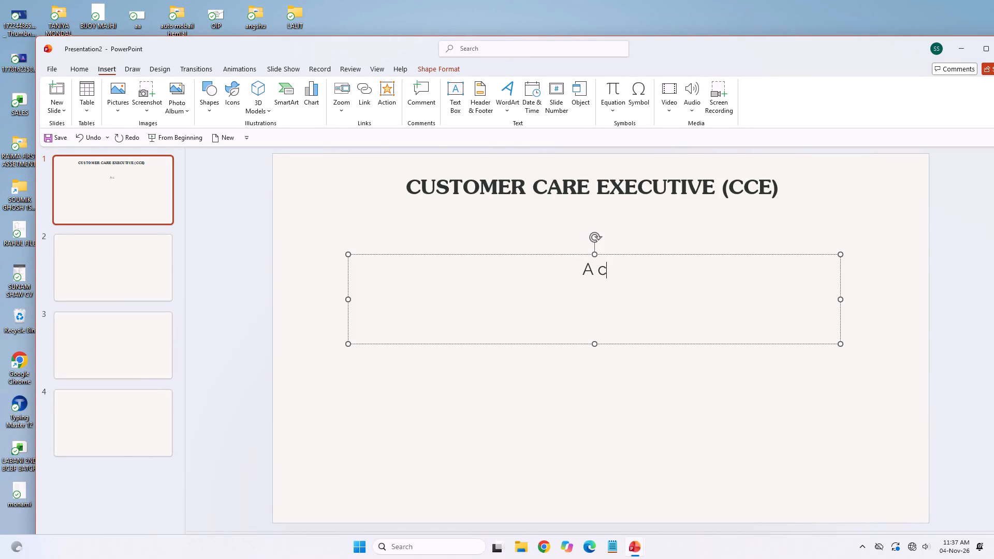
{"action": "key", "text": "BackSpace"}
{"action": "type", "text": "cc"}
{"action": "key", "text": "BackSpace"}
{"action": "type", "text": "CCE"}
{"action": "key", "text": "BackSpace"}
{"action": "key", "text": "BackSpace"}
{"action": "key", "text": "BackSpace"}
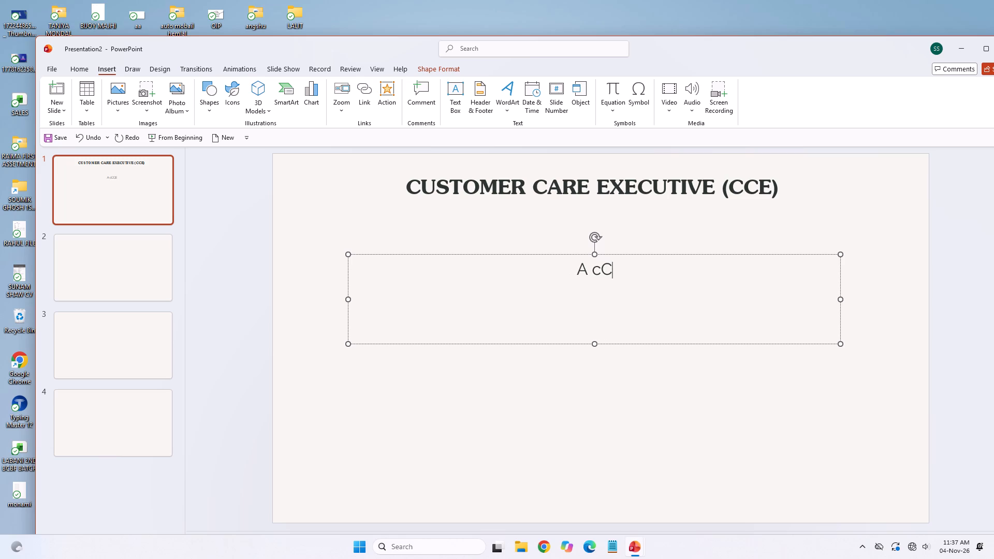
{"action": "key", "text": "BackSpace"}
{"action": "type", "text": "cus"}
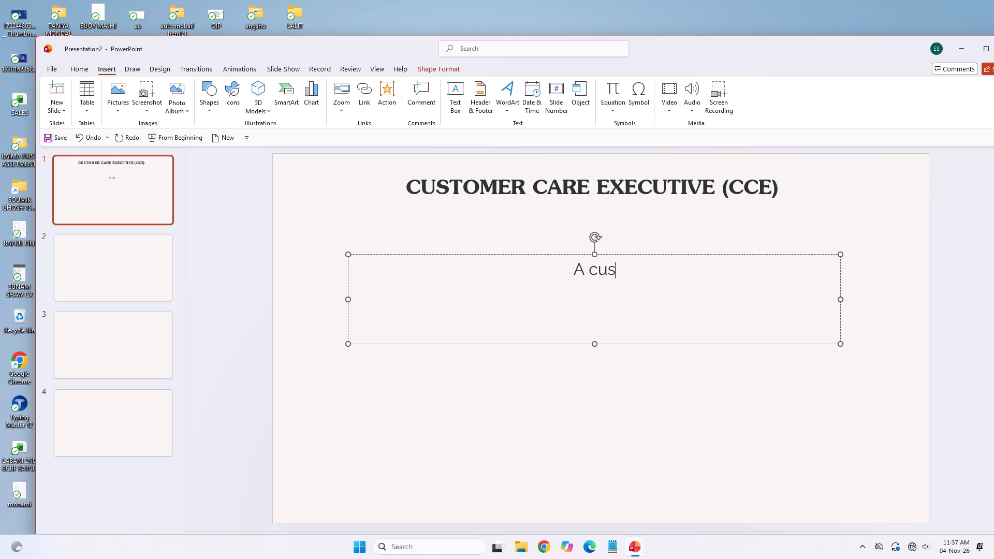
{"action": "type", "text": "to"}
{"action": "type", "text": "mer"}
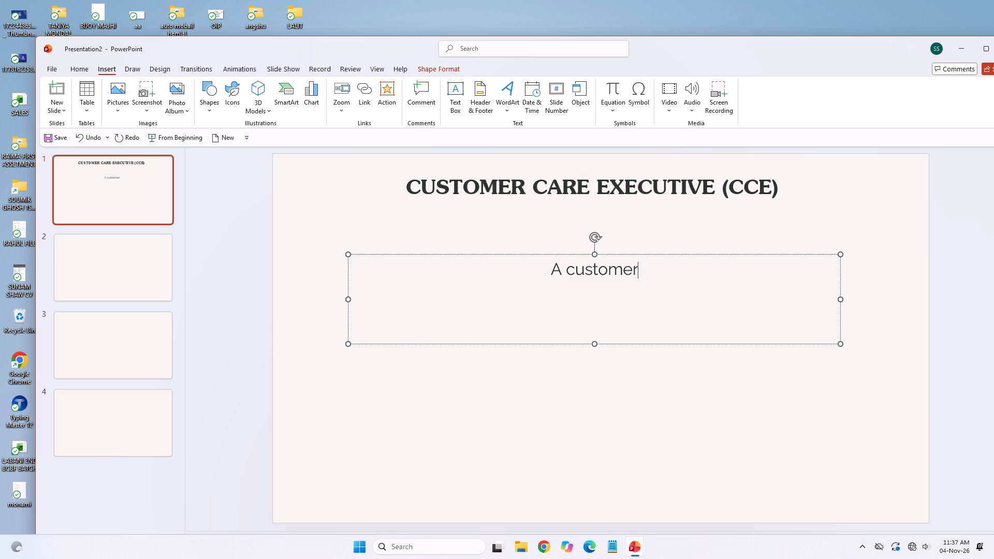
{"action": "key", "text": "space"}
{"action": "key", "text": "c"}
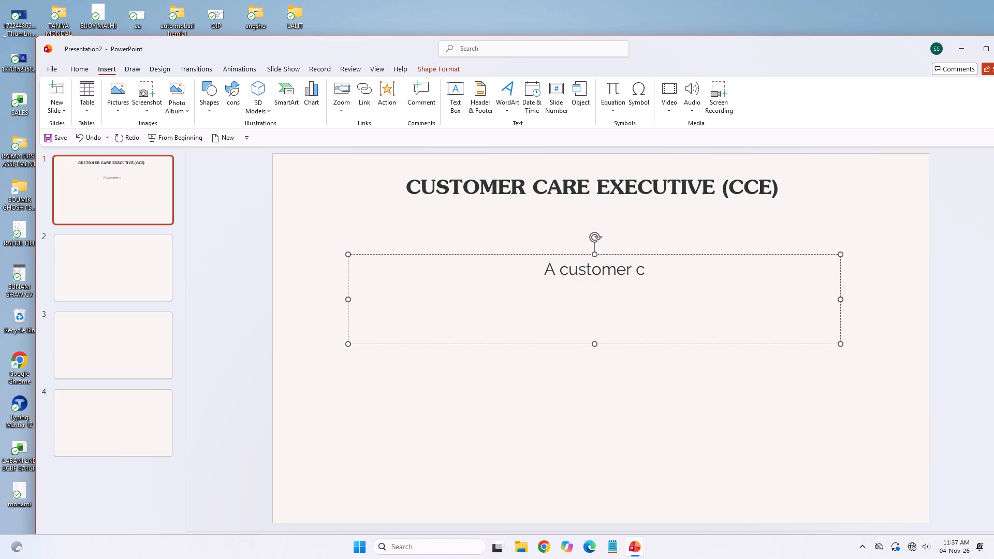
Replace the lowercase wording after "A" in slide 1's subtitle with "Customer Care Executive (CCE)".
{"action": "key", "text": "BackSpace"}
{"action": "key", "text": "BackSpace"}
{"action": "key", "text": "BackSpace"}
{"action": "key", "text": "BackSpace"}
{"action": "key", "text": "BackSpace"}
{"action": "key", "text": "BackSpace"}
{"action": "key", "text": "BackSpace"}
{"action": "key", "text": "BackSpace"}
{"action": "key", "text": "BackSpace"}
{"action": "key", "text": "BackSpace"}
{"action": "key", "text": "BackSpace"}
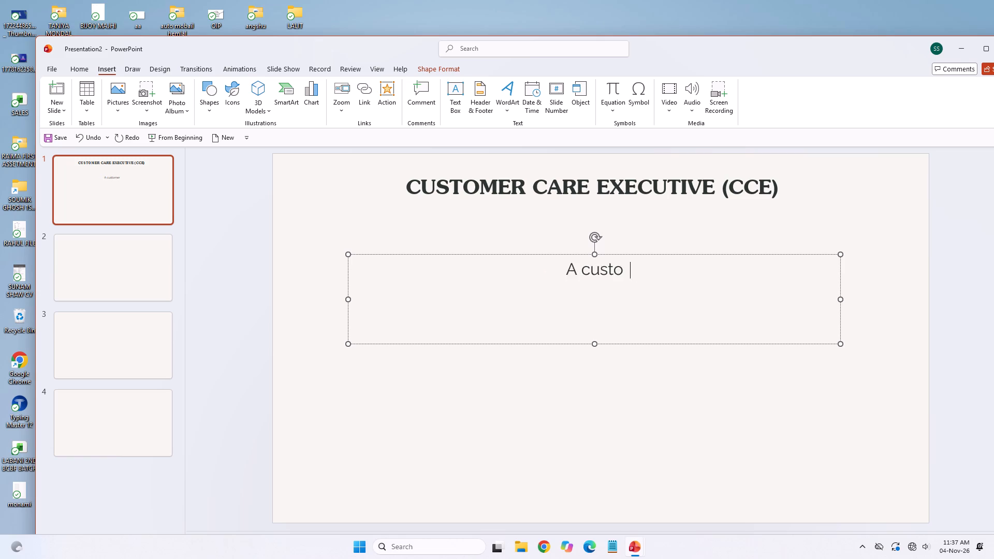
{"action": "key", "text": "space"}
{"action": "type", "text": "c"}
{"action": "key", "text": "BackSpace"}
{"action": "key", "text": "shift+c"}
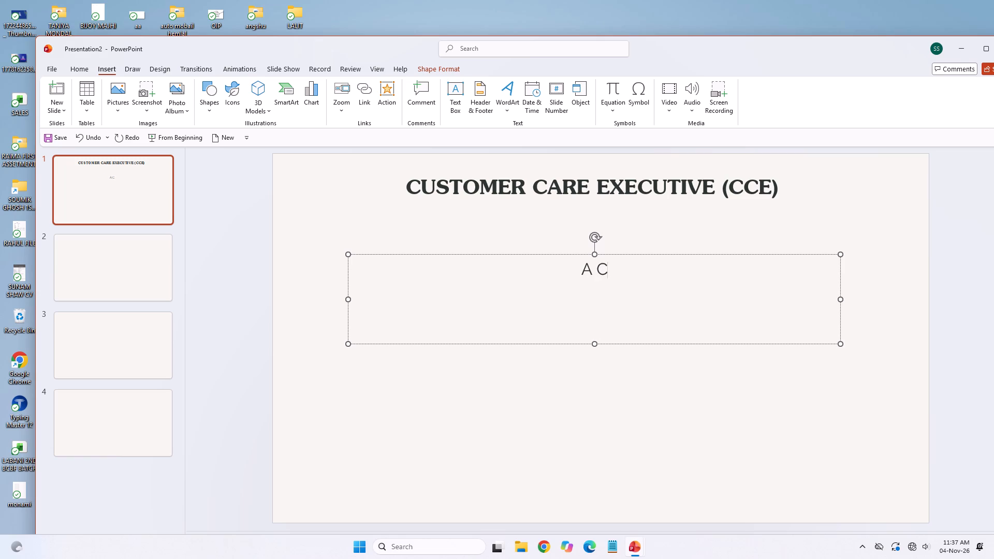
{"action": "type", "text": "ust"}
{"action": "type", "text": "omer"}
{"action": "key", "text": "space"}
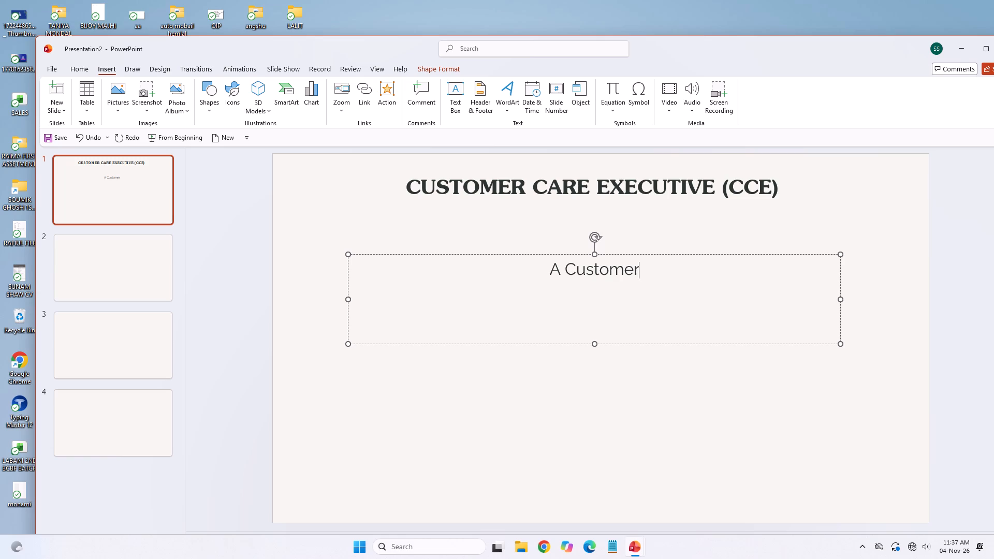
{"action": "type", "text": "C"}
{"action": "type", "text": "are"}
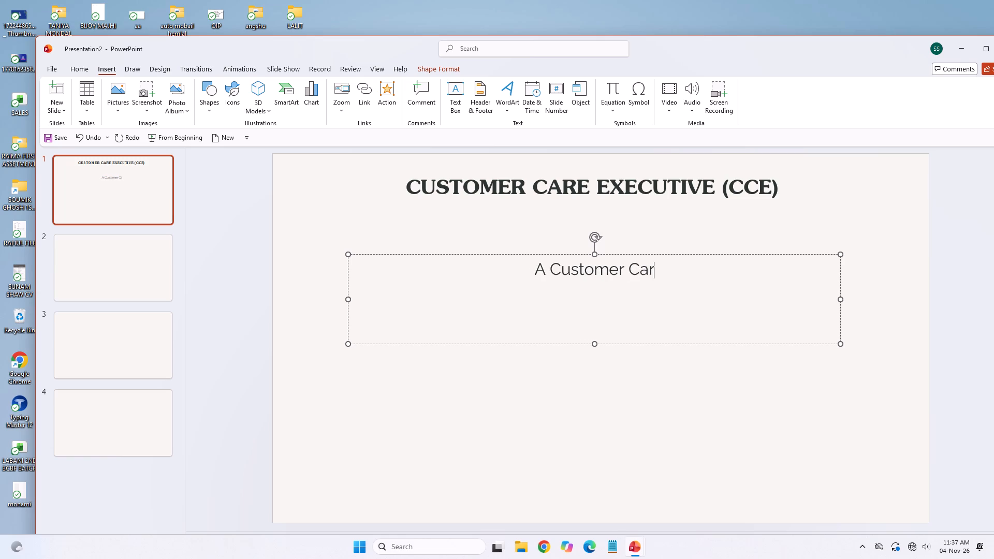
{"action": "key", "text": "space"}
{"action": "type", "text": "Executive"}
{"action": "key", "text": "space"}
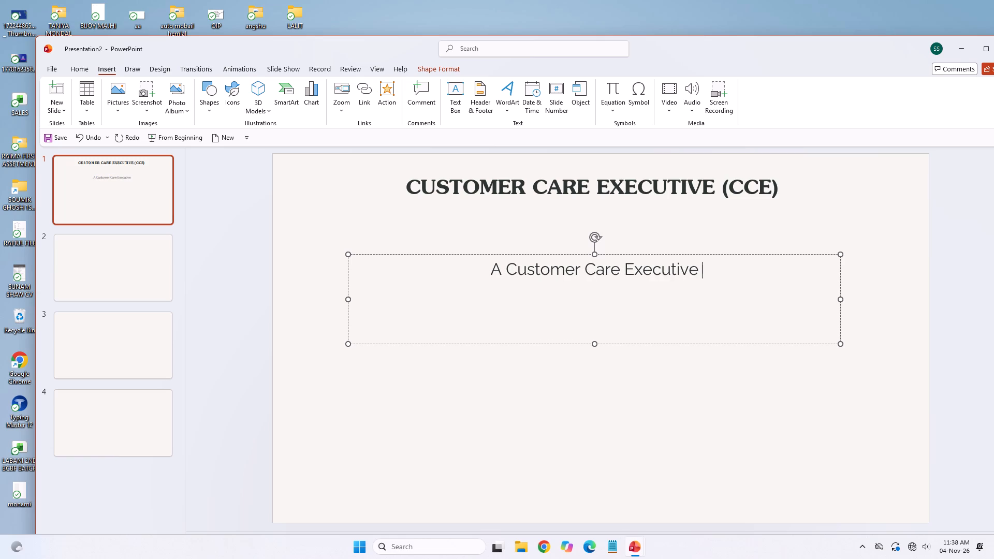
{"action": "type", "text": "("}
{"action": "type", "text": "CC"}
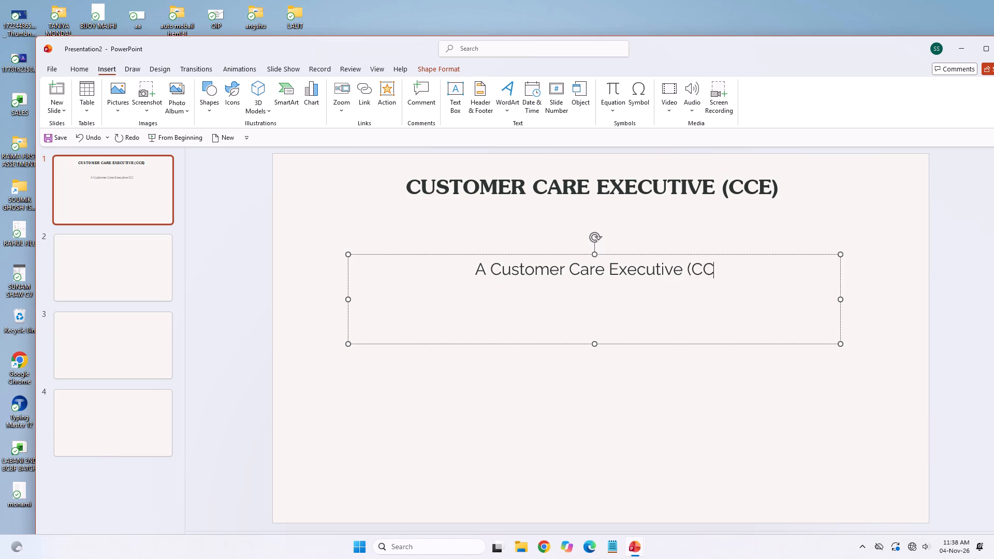
{"action": "key", "text": "shift+e"}
{"action": "key", "text": "shift+parenright"}
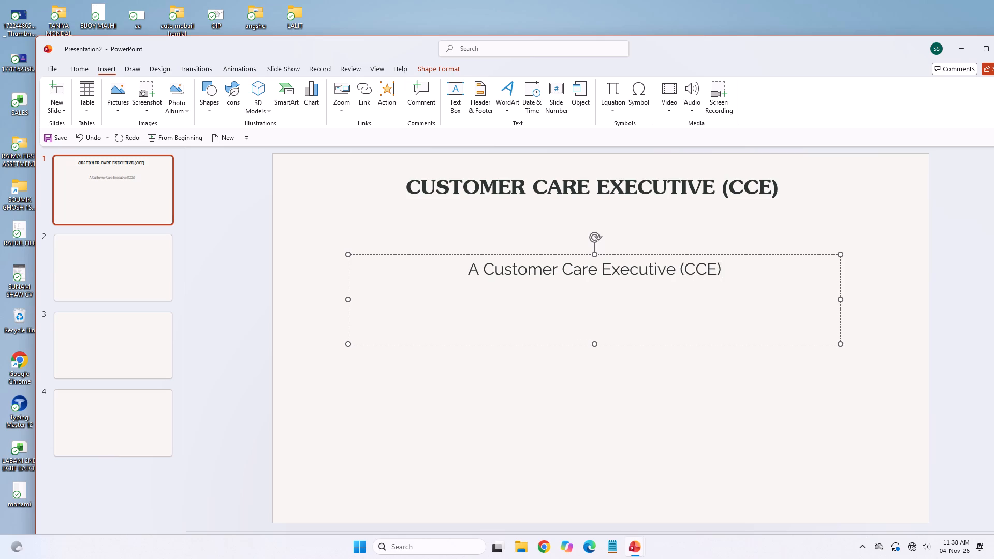
Continue the subtitle sentence after "(CCE)" with the words "helps customer".
{"action": "key", "text": "space"}
{"action": "type", "text": "helps"}
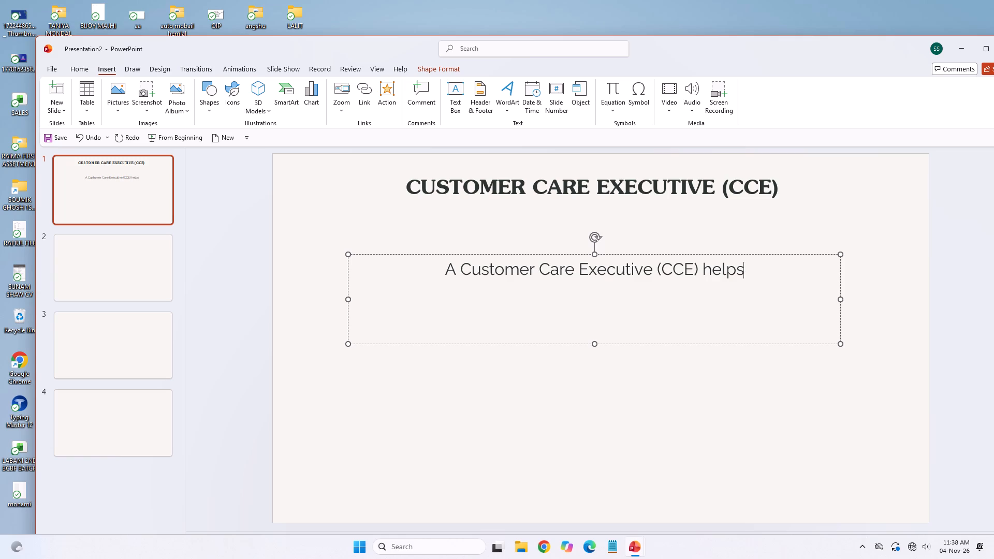
{"action": "type", "text": "cu"}
{"action": "type", "text": "stomer"}
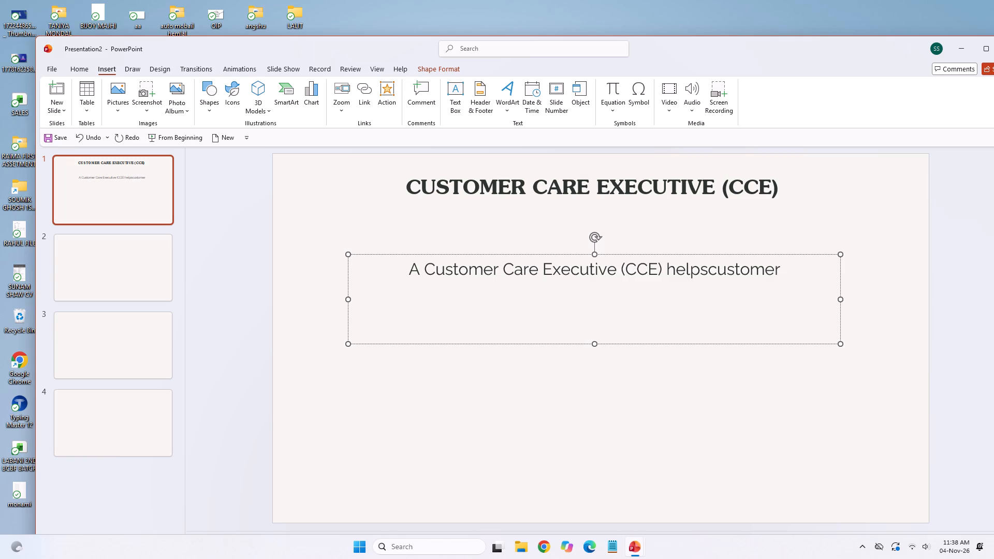
{"action": "key", "text": "BackSpace"}
{"action": "key", "text": "BackSpace"}
{"action": "key", "text": "BackSpace"}
{"action": "key", "text": "BackSpace"}
{"action": "key", "text": "BackSpace"}
{"action": "key", "text": "BackSpace"}
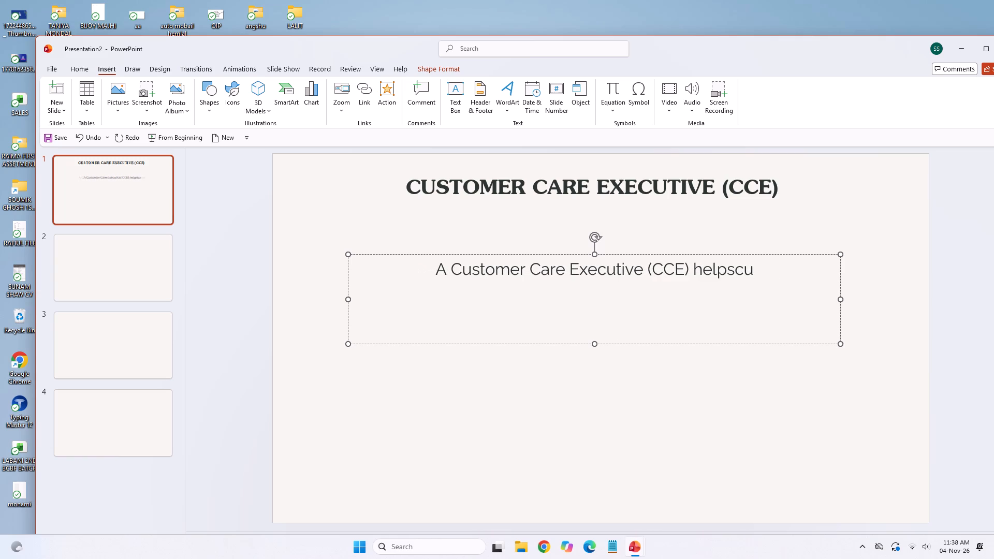
{"action": "key", "text": "BackSpace"}
{"action": "key", "text": "BackSpace"}
{"action": "key", "text": "space"}
{"action": "type", "text": "customer"}
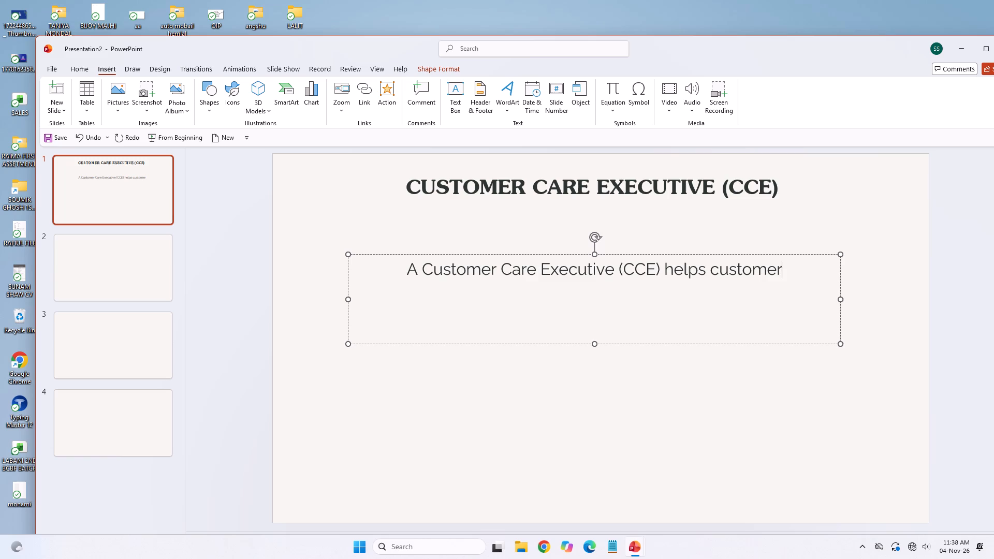
Extend the subtitle sentence after "helps customer" with ", solves their problem,gives right".
{"action": "key", "text": "comma"}
{"action": "key", "text": "space"}
{"action": "type", "text": "sol"}
{"action": "type", "text": "ved"}
{"action": "key", "text": "BackSpace"}
{"action": "key", "text": "s"}
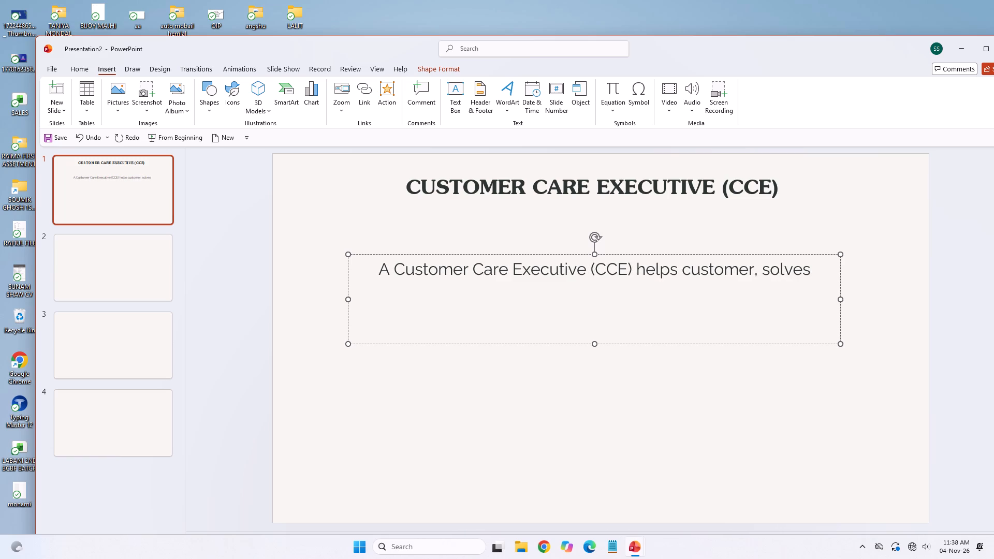
{"action": "key", "text": "space"}
{"action": "type", "text": "their"}
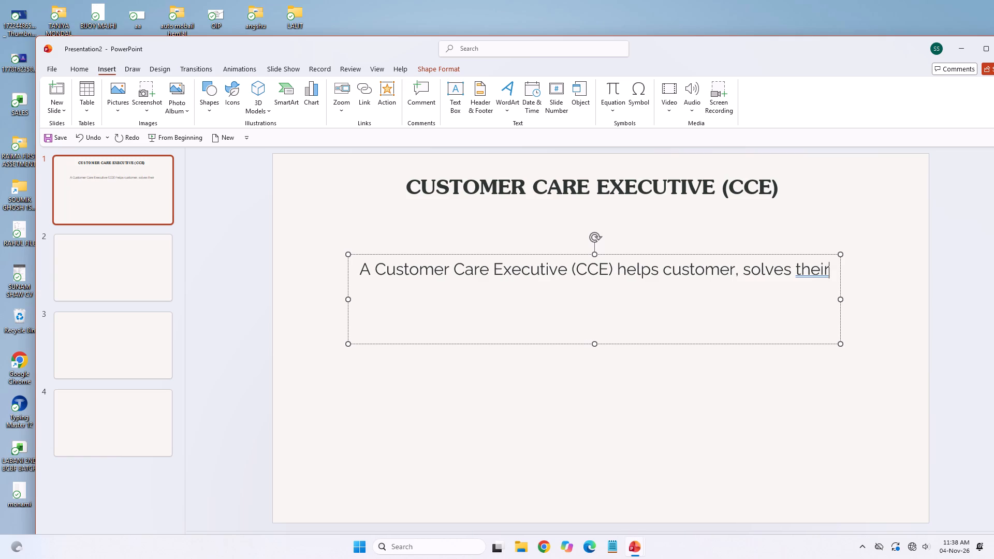
{"action": "key", "text": "space"}
{"action": "type", "text": "problem"}
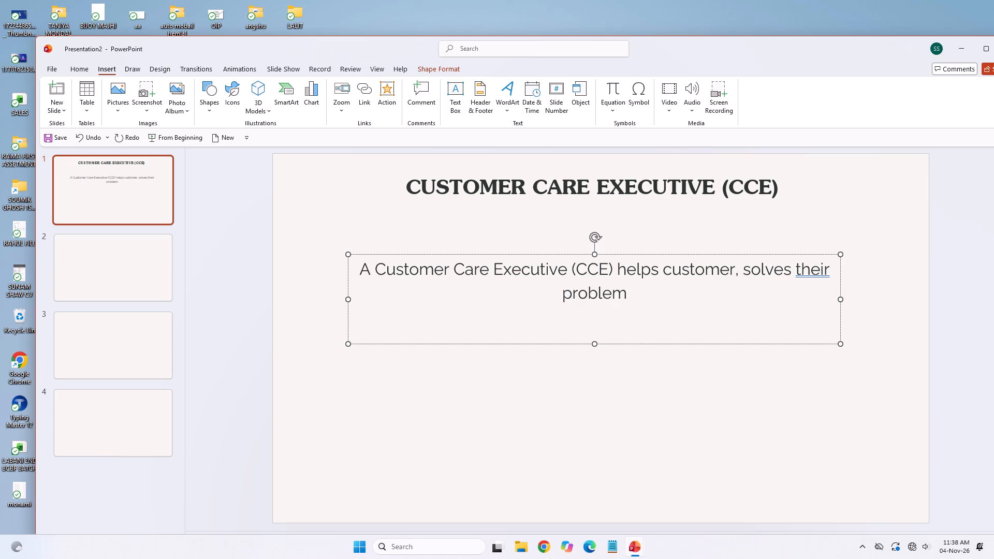
{"action": "key", "text": "comma"}
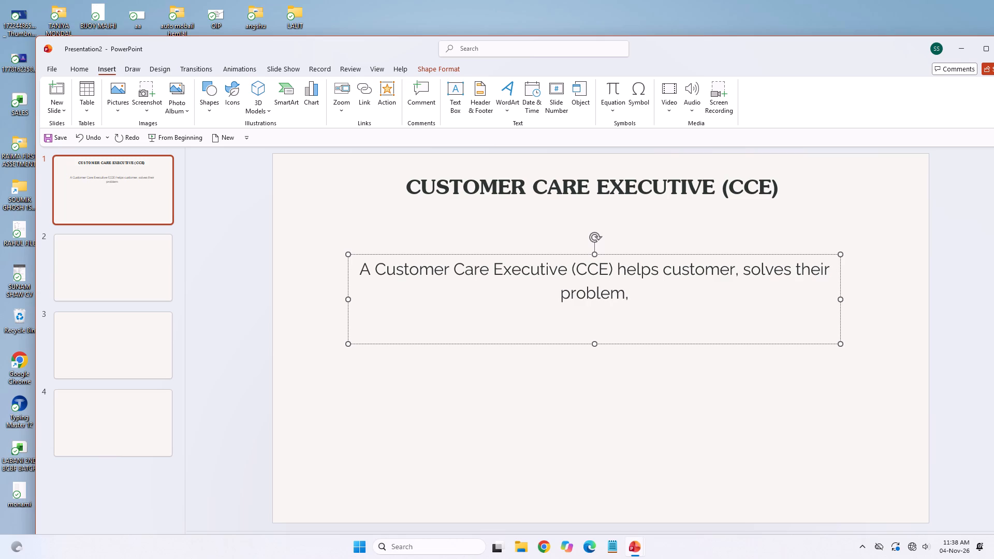
{"action": "type", "text": "gives"}
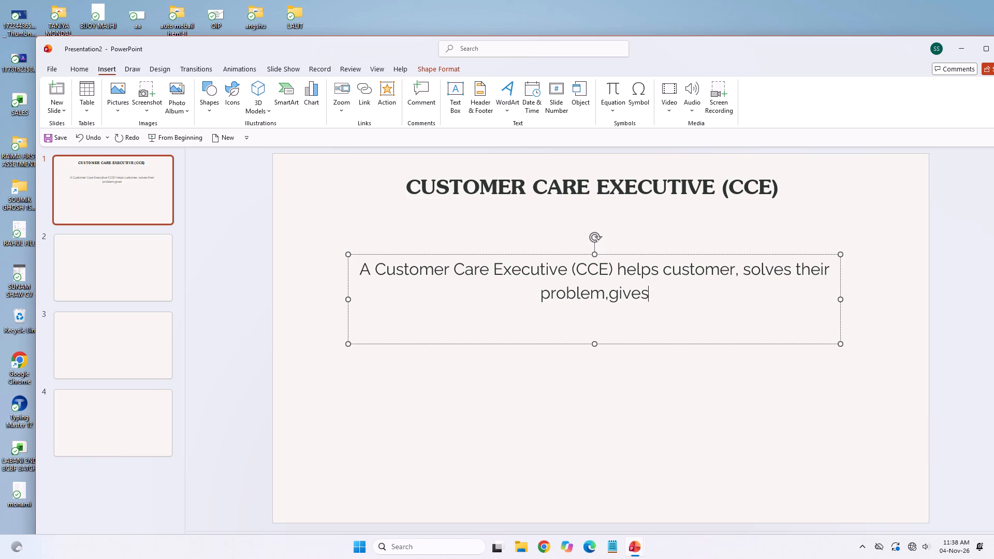
{"action": "key", "text": "space"}
{"action": "type", "text": "ri"}
{"action": "type", "text": "ght"}
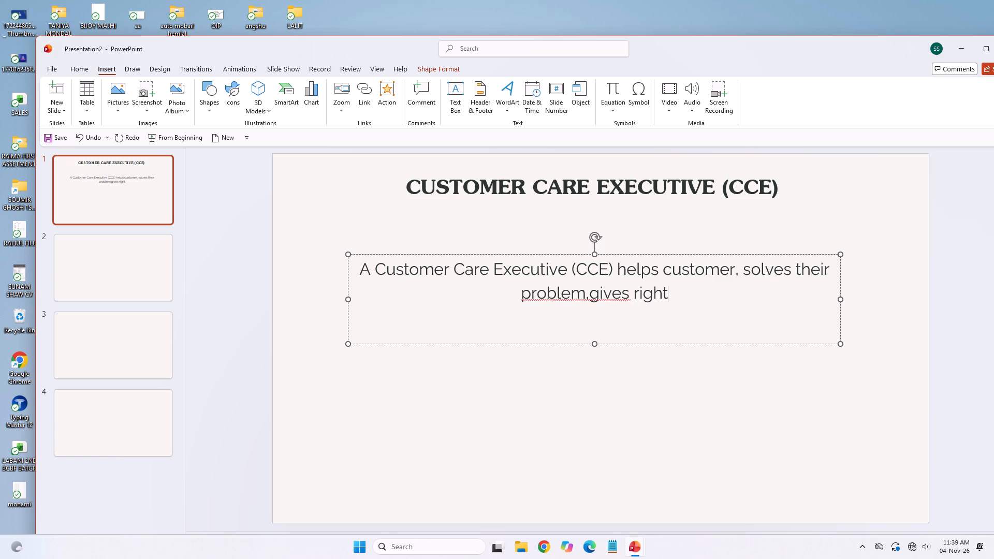
Correct "problem" to "problems" in the subtitle and add a space between the comma after it and "gives".
{"action": "left_click", "coordinate": [584, 295]}
{"action": "key", "text": "s"}
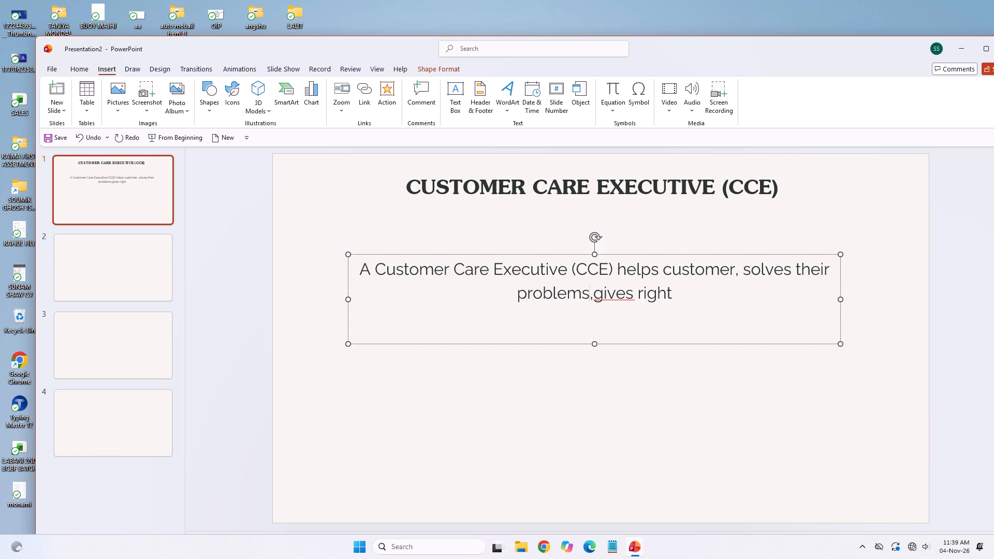
{"action": "left_click", "coordinate": [592, 292]}
{"action": "key", "text": "space"}
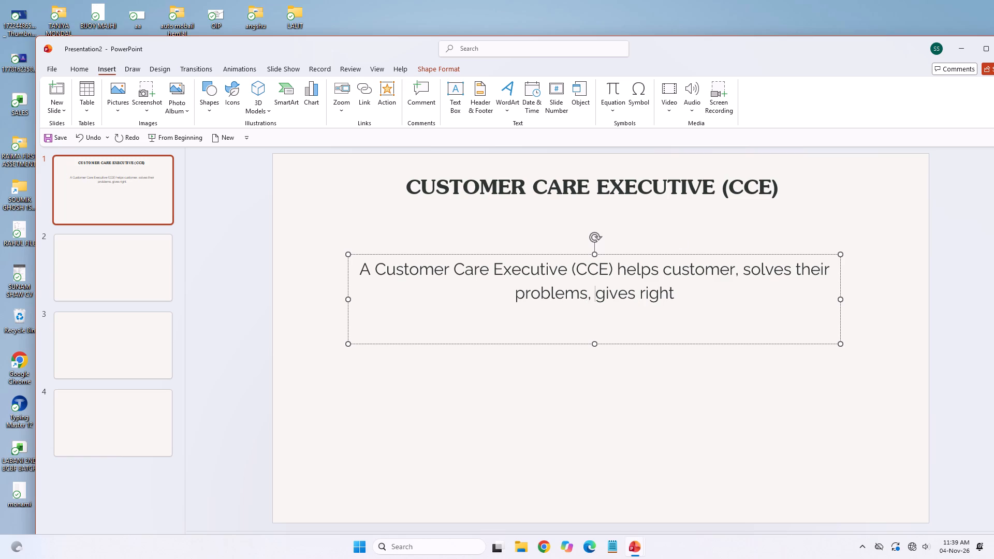
Extend slide 1's subtitle sentence after "gives right" with the word "information,".
{"action": "double_click", "coordinate": [682, 293]}
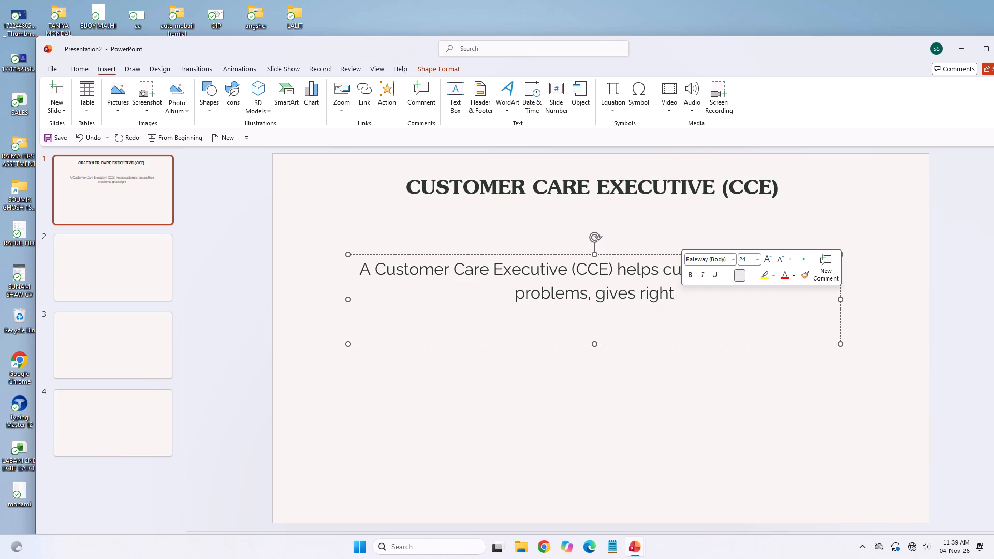
{"action": "key", "text": "space"}
{"action": "type", "text": "in"}
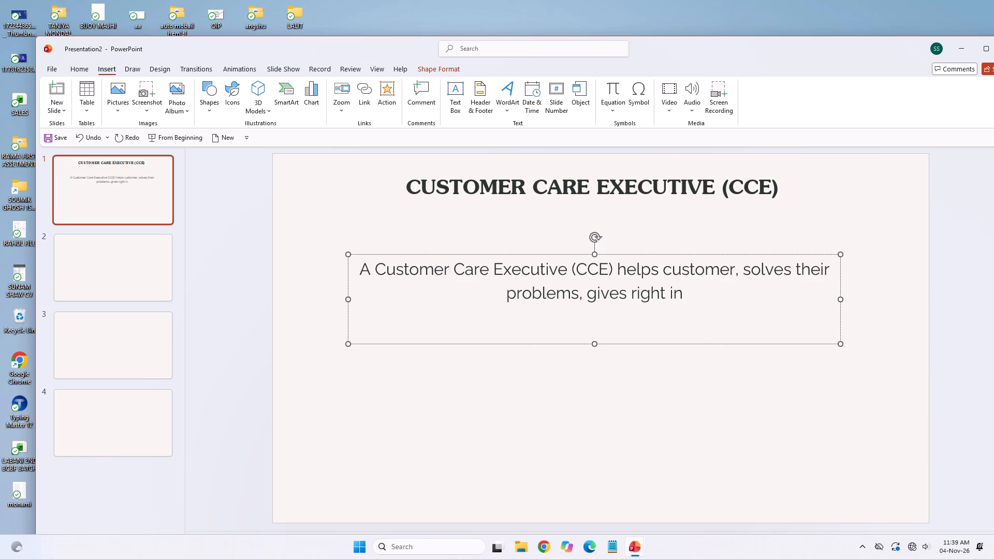
{"action": "type", "text": "formation"}
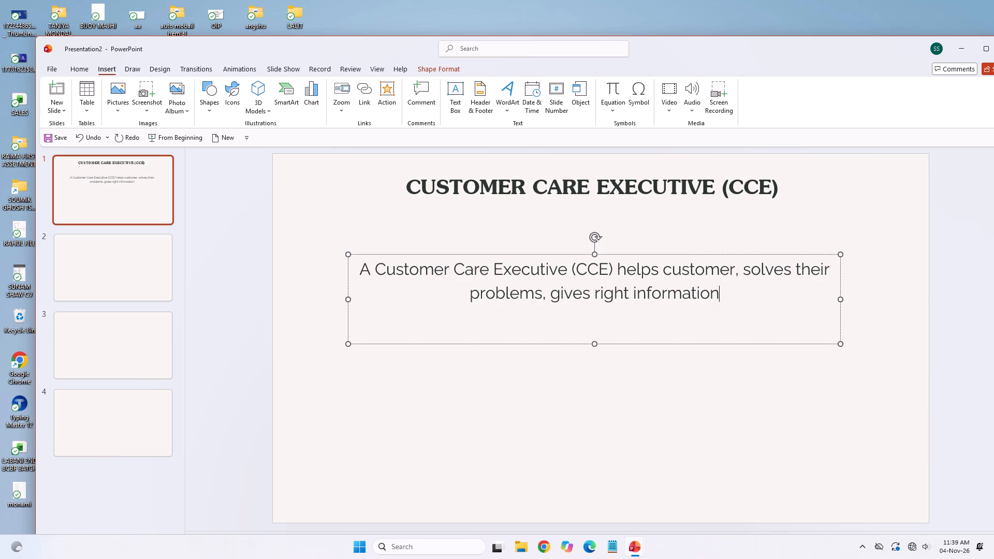
{"action": "type", "text": ","}
{"action": "key", "text": "space"}
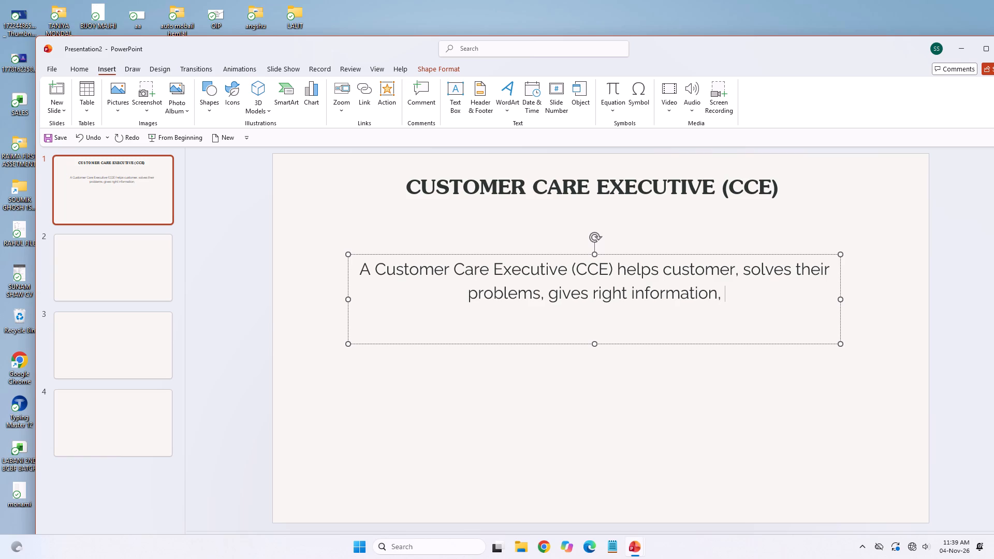
Continue the subtitle sentence after "information," with "has good communication,".
{"action": "type", "text": "hs"}
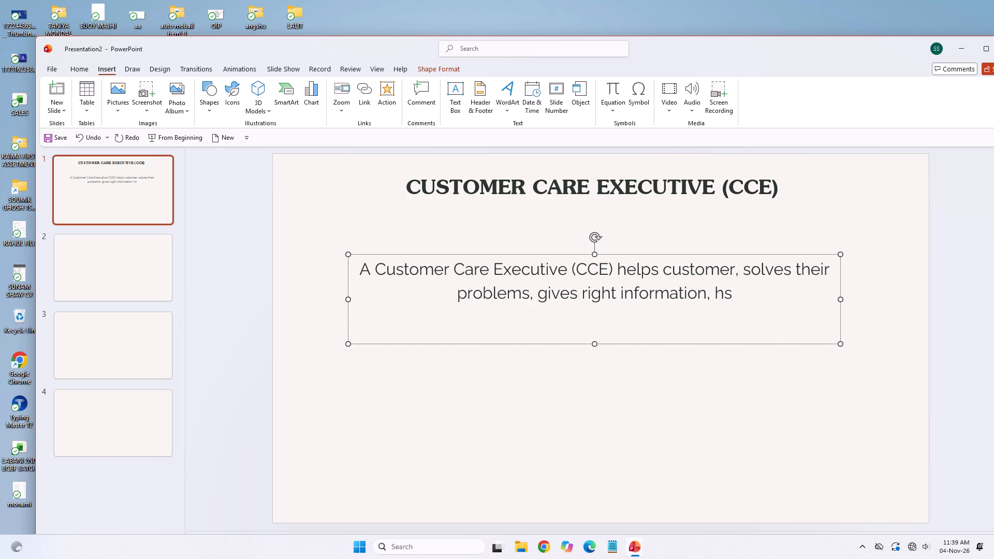
{"action": "key", "text": "BackSpace"}
{"action": "type", "text": "as"}
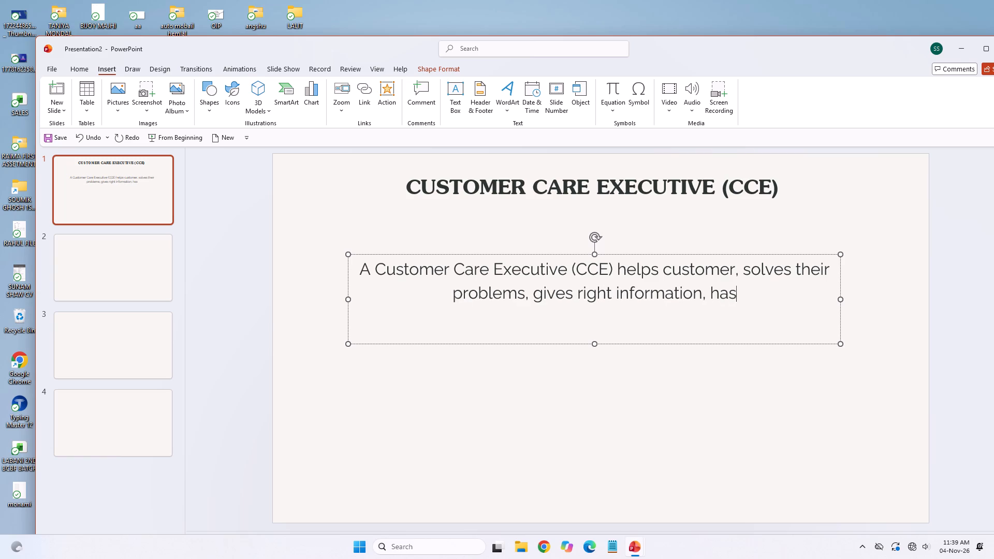
{"action": "key", "text": "space"}
{"action": "type", "text": "good"}
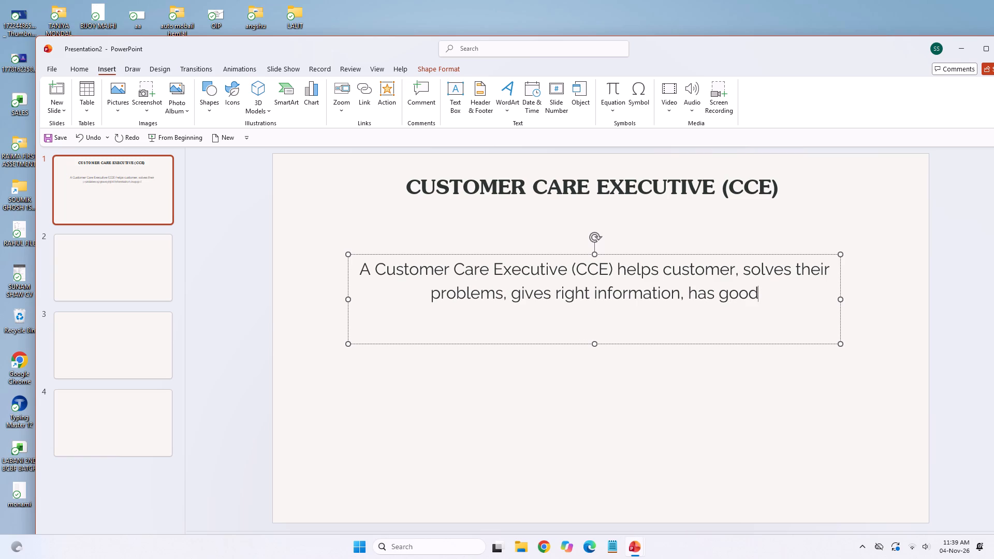
{"action": "key", "text": "space"}
{"action": "type", "text": "commu"}
{"action": "type", "text": "nication"}
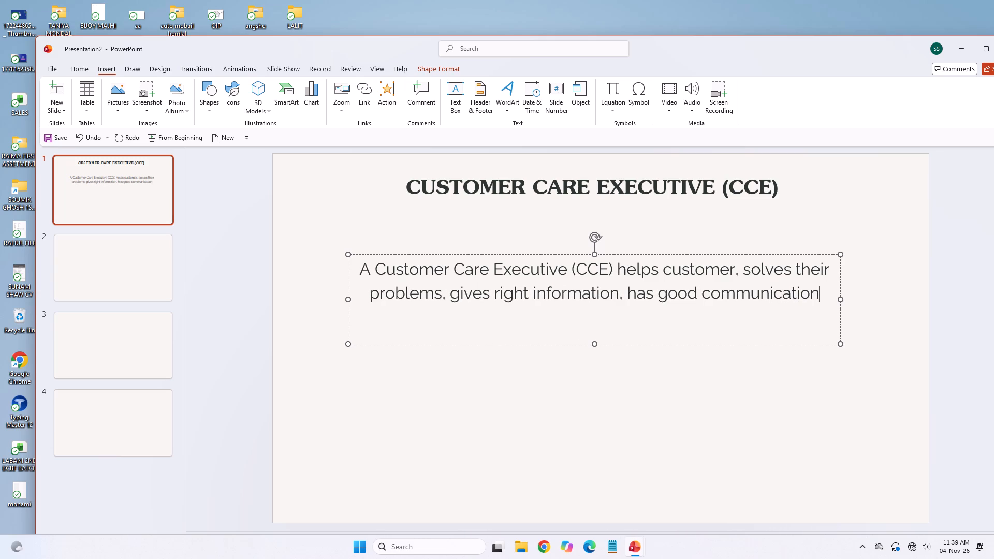
{"action": "key", "text": "comma"}
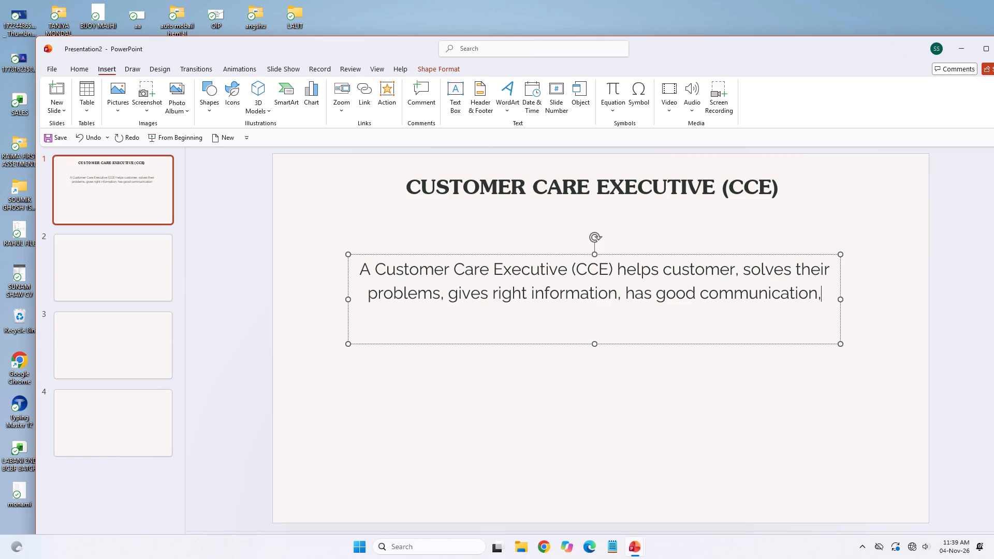
Extend the subtitle sentence after "communication," with "and maintains a good relationship".
{"action": "key", "text": "space"}
{"action": "type", "text": "and"}
{"action": "key", "text": "space"}
{"action": "type", "text": "maintain"}
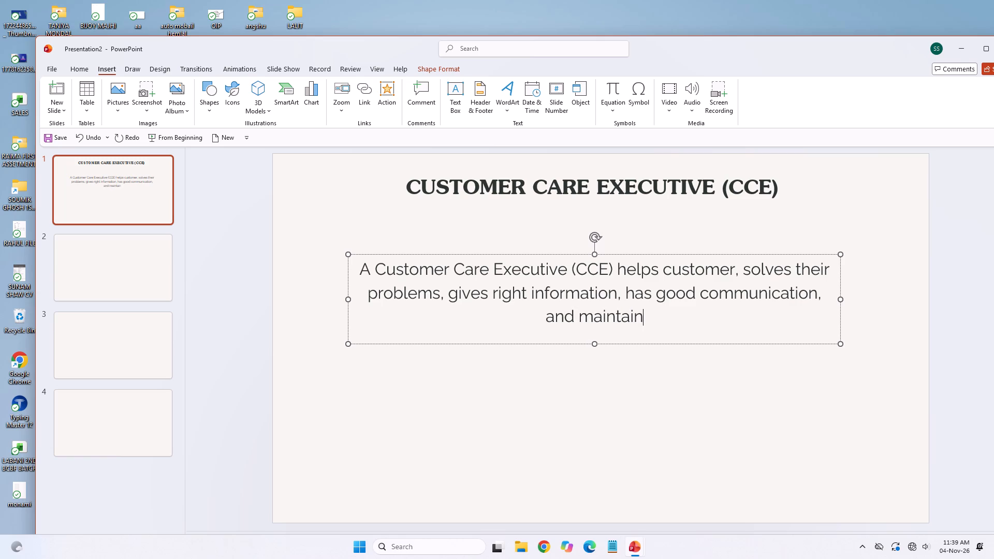
{"action": "type", "text": "s a good"}
{"action": "key", "text": "space"}
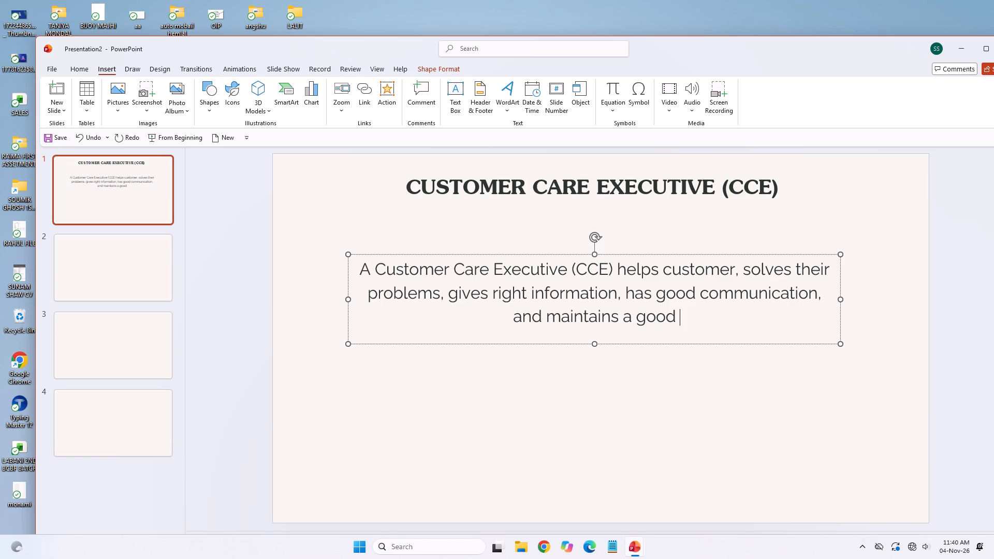
{"action": "type", "text": "relation"}
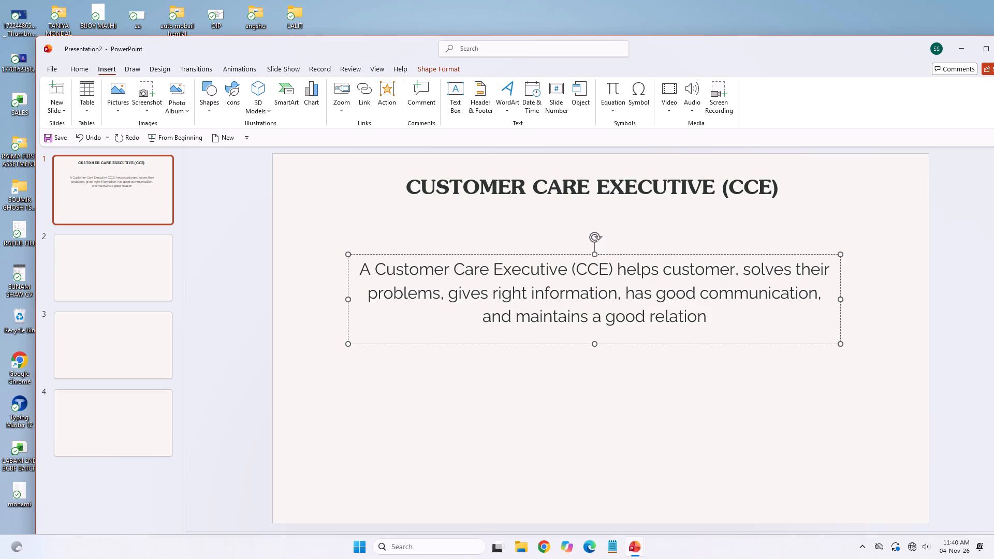
{"action": "type", "text": "ship"}
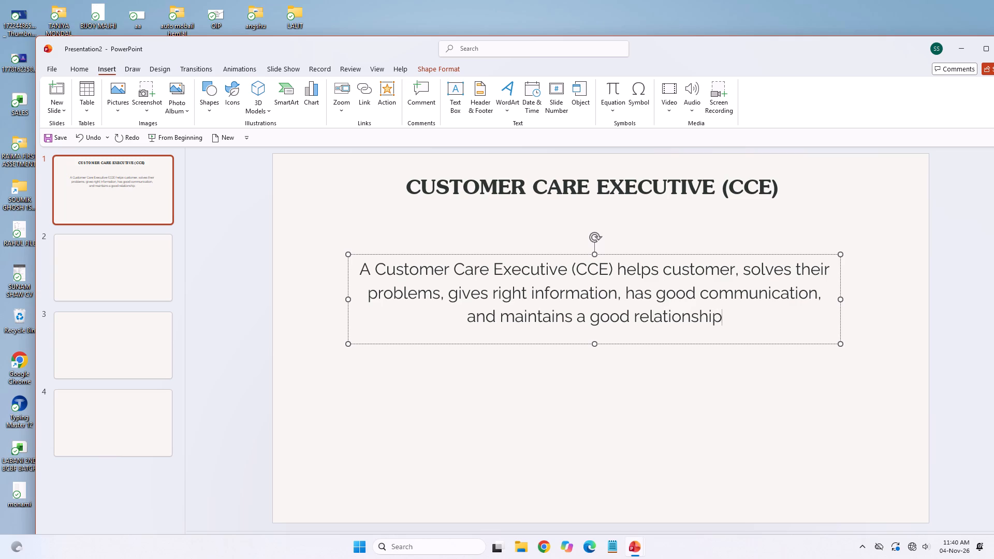
{"action": "key", "text": "space"}
Finish the subtitle sentence with "between company and customer." and leave the text box.
{"action": "type", "text": "between"}
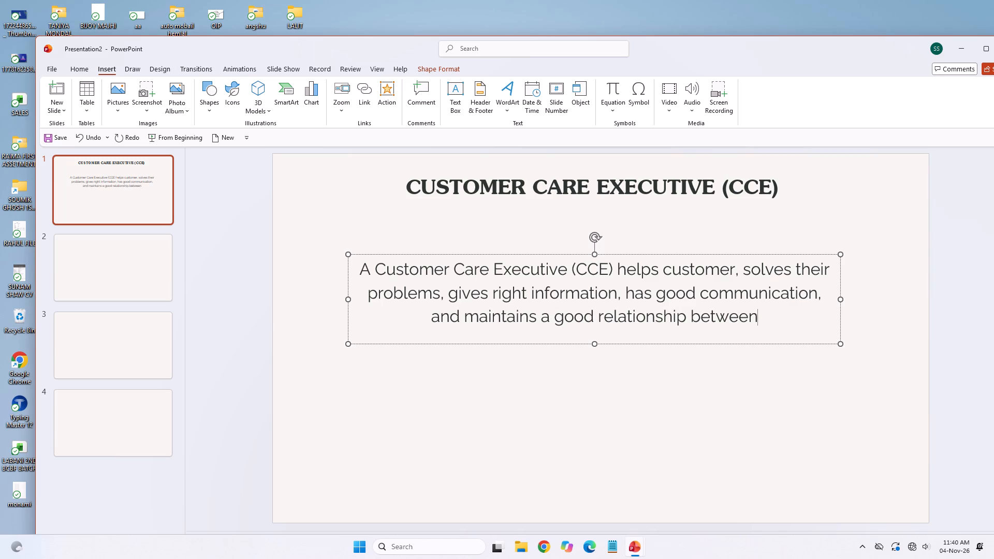
{"action": "key", "text": "space"}
{"action": "type", "text": "company"}
{"action": "key", "text": "space"}
{"action": "type", "text": "and"}
{"action": "key", "text": "space"}
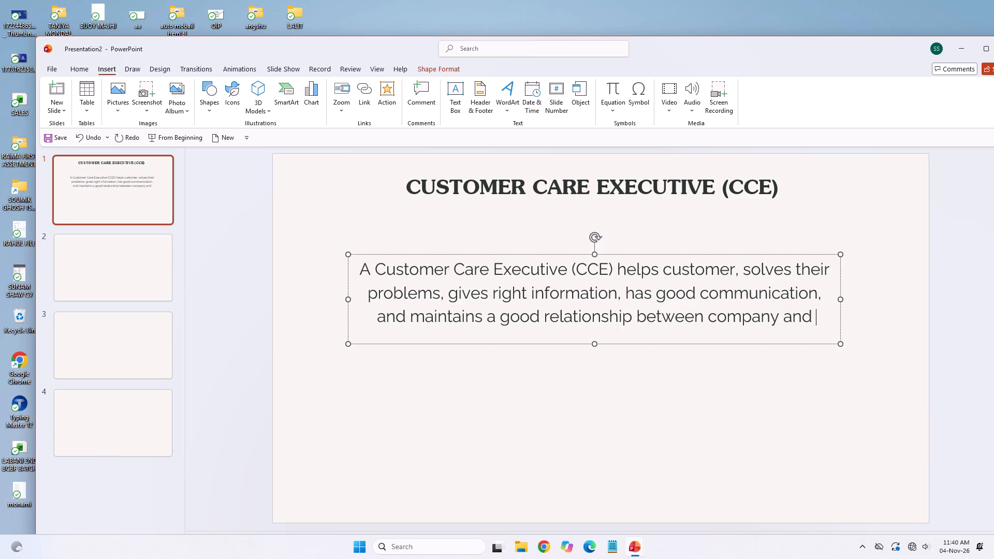
{"action": "type", "text": "customer"}
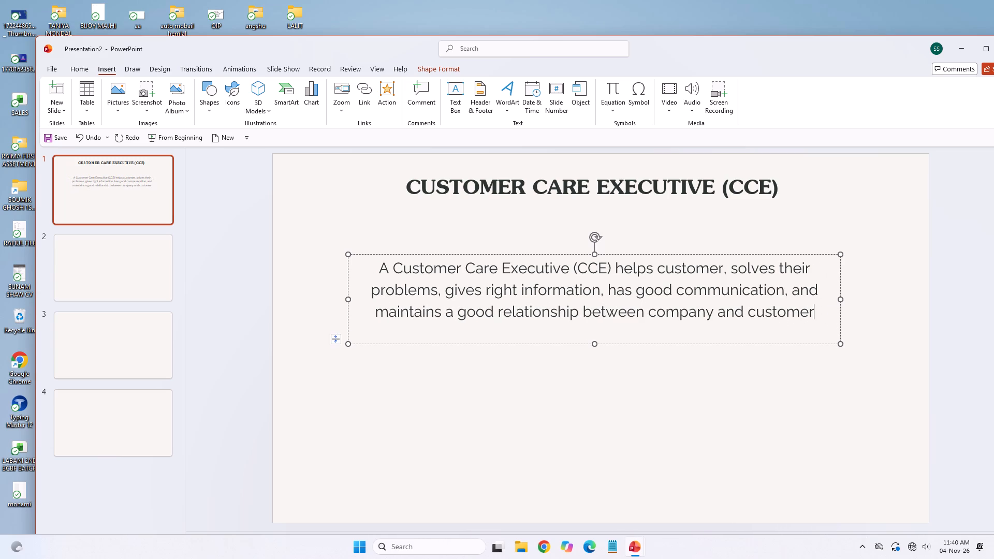
{"action": "key", "text": "period"}
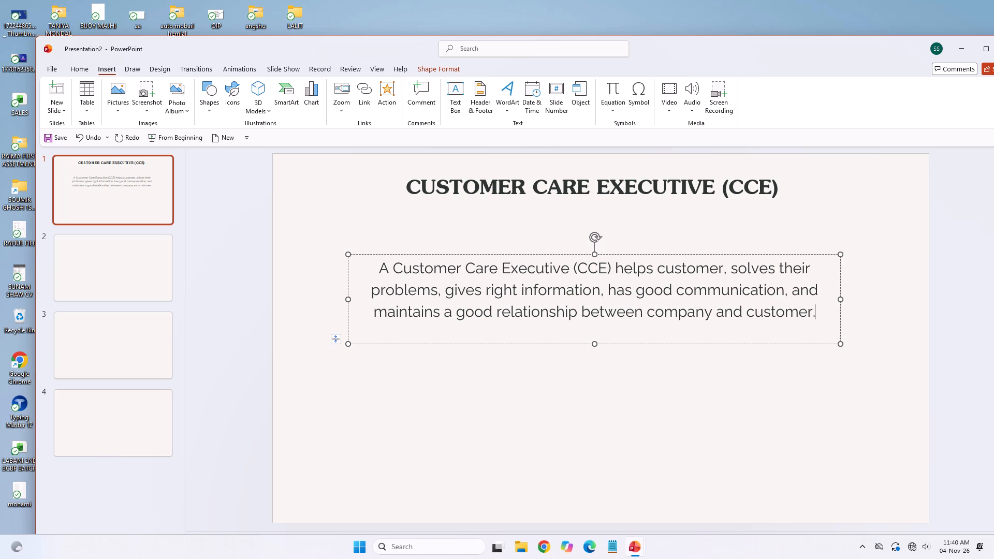
{"action": "left_click", "coordinate": [581, 426]}
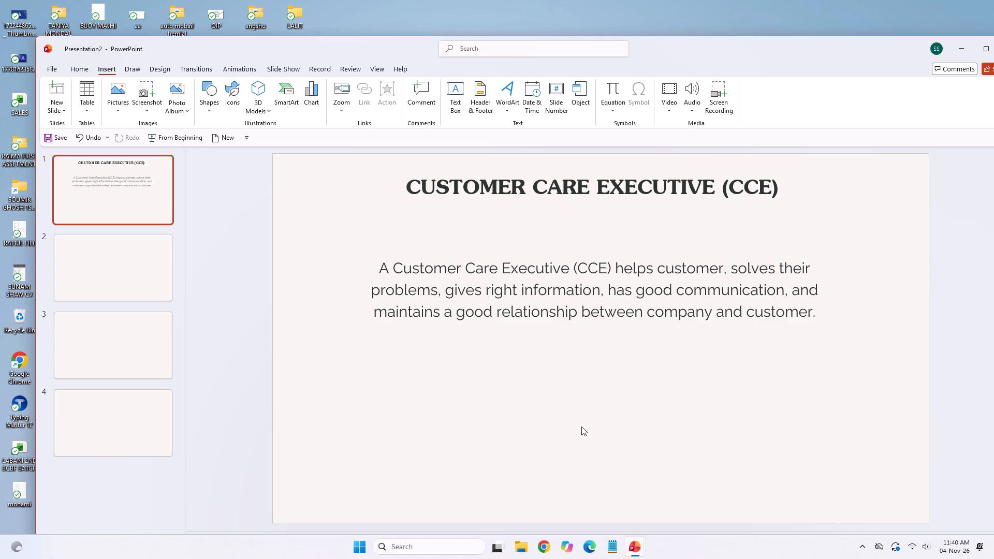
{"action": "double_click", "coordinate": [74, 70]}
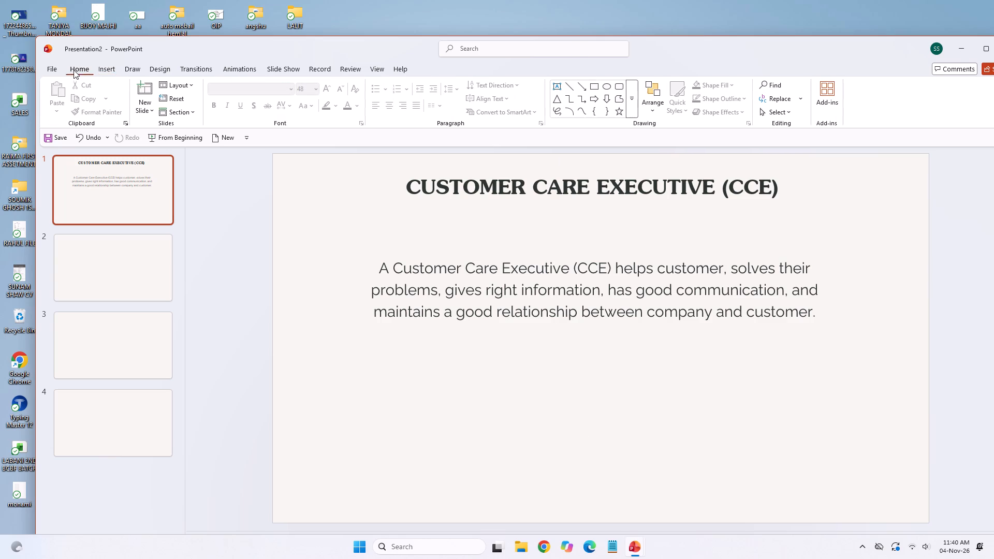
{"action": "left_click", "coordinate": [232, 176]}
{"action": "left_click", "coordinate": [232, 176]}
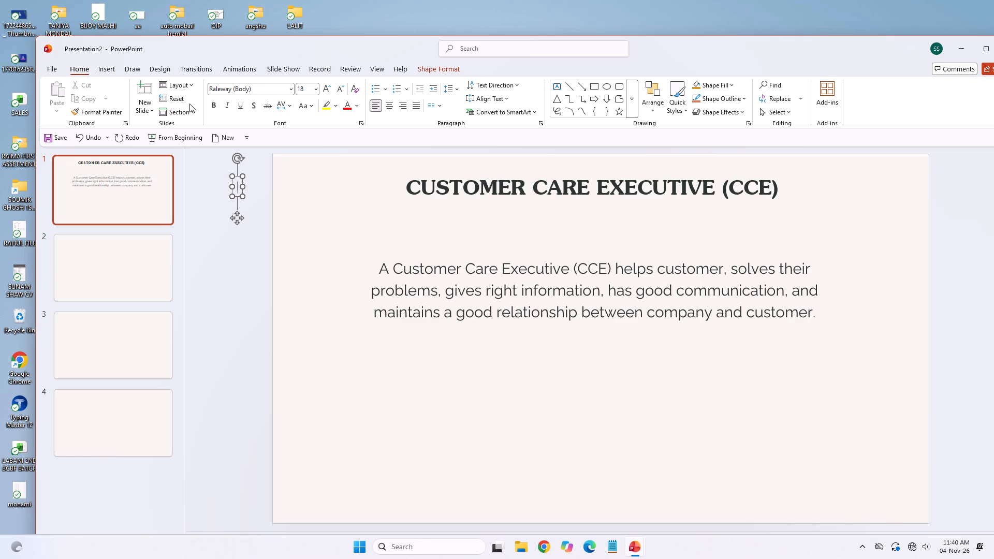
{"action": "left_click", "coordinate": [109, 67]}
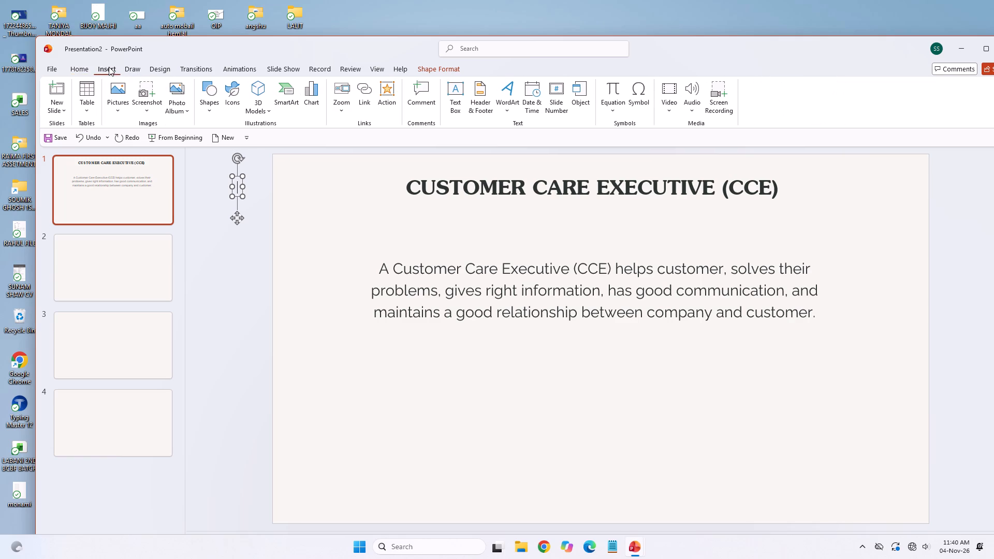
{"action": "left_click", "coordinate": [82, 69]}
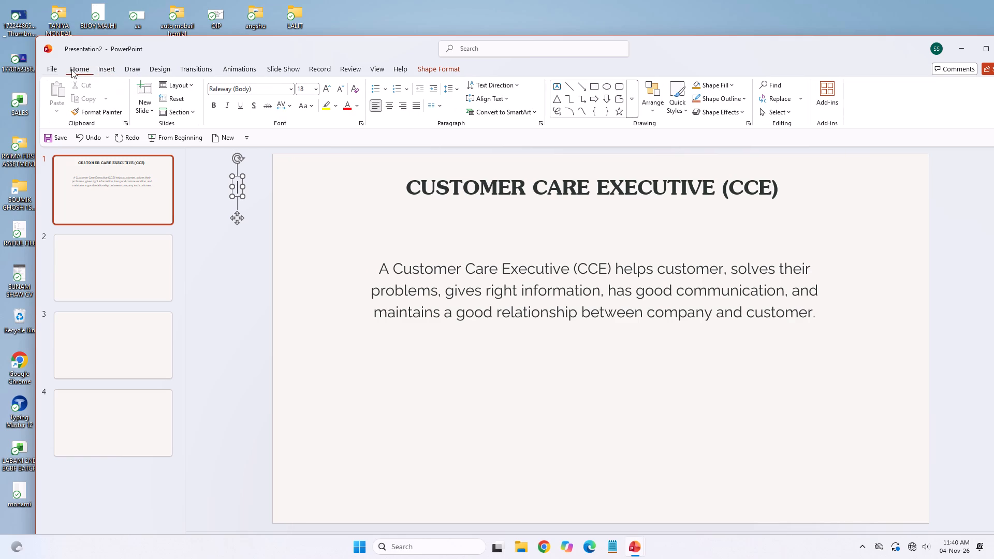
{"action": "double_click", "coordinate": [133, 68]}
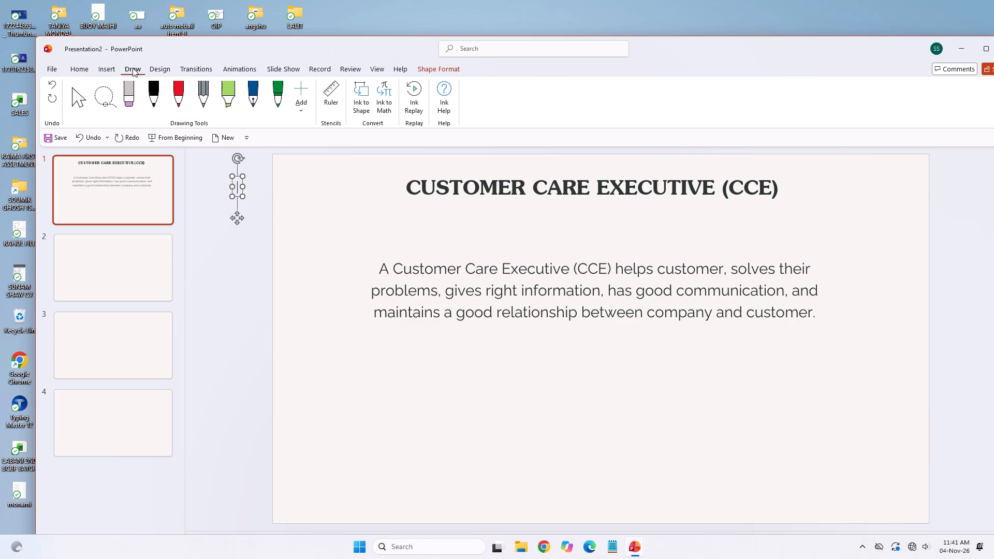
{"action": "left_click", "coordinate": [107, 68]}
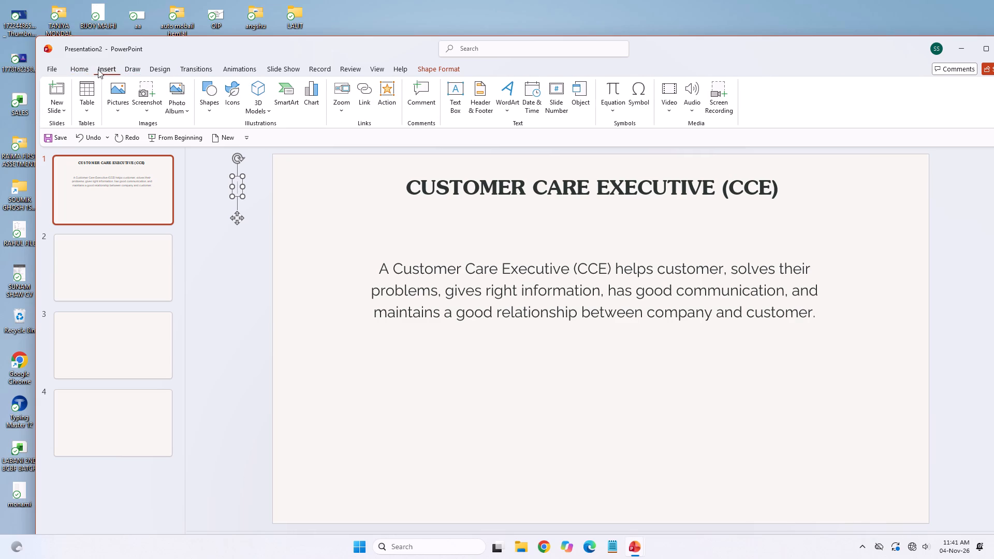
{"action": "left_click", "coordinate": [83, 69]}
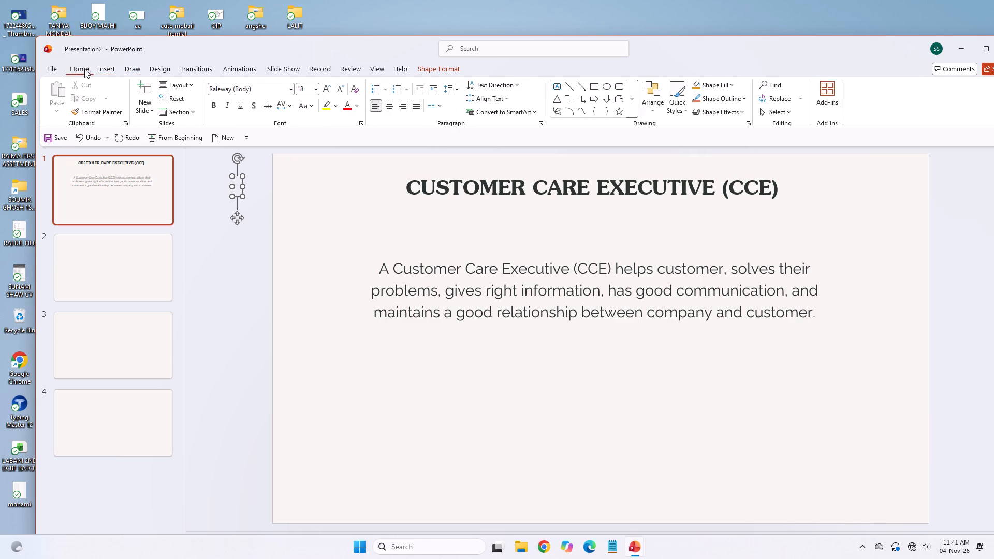
Draw a rounded rectangle about 9.4" wide and 1.4" high over the subtitle sentence on slide 1.
{"action": "left_click", "coordinate": [100, 69]}
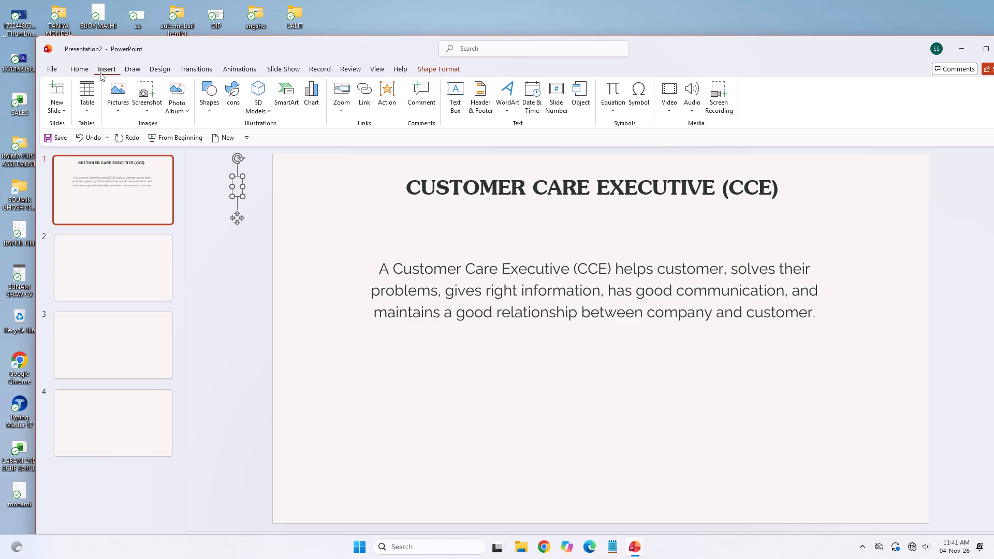
{"action": "left_click", "coordinate": [210, 108]}
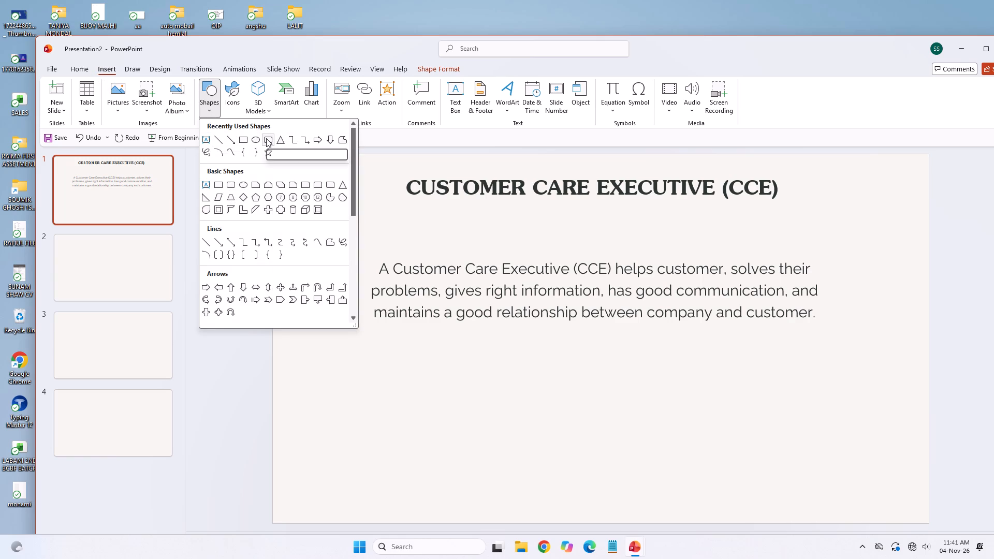
{"action": "left_click", "coordinate": [266, 138]}
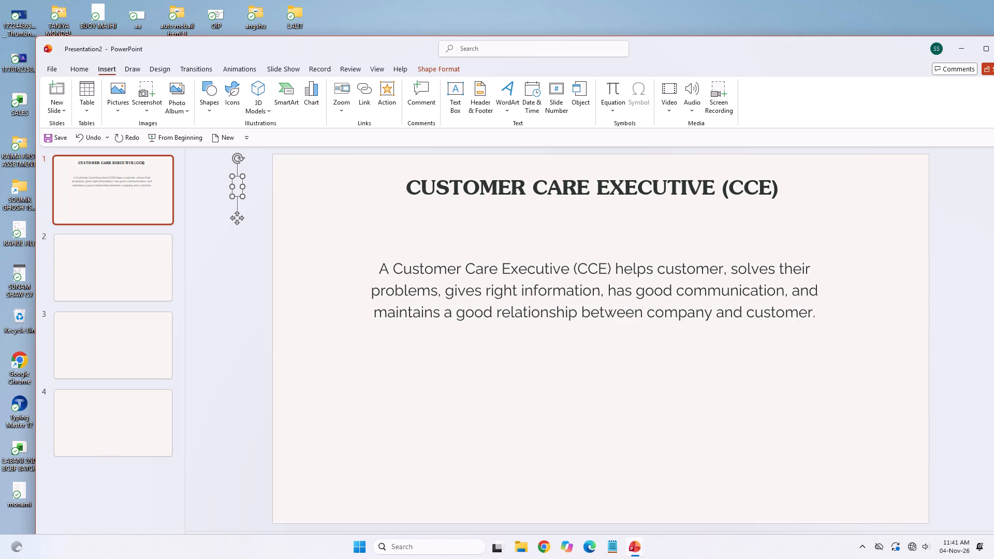
{"action": "left_click_drag", "start_coordinate": [367, 253], "coordinate": [791, 317]}
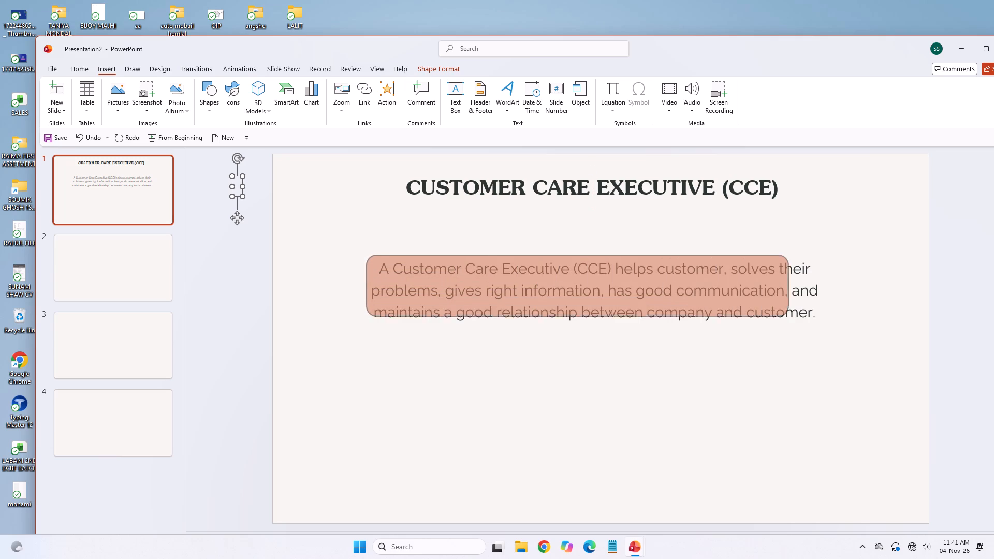
{"action": "left_click_drag", "start_coordinate": [791, 317], "coordinate": [828, 327]}
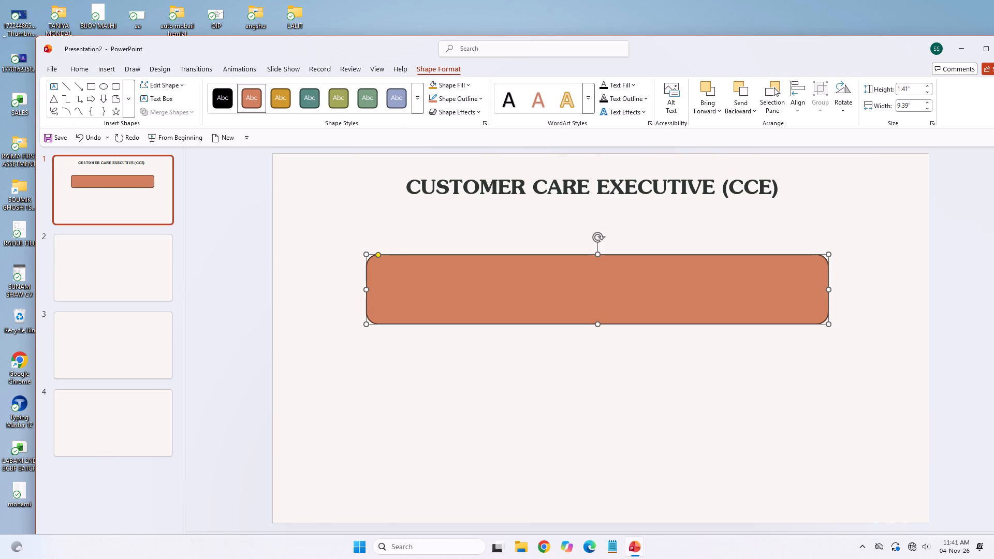
Undo the drawing of the large rounded rectangle covering the subtitle sentence on slide 1.
{"action": "left_click", "coordinate": [834, 231]}
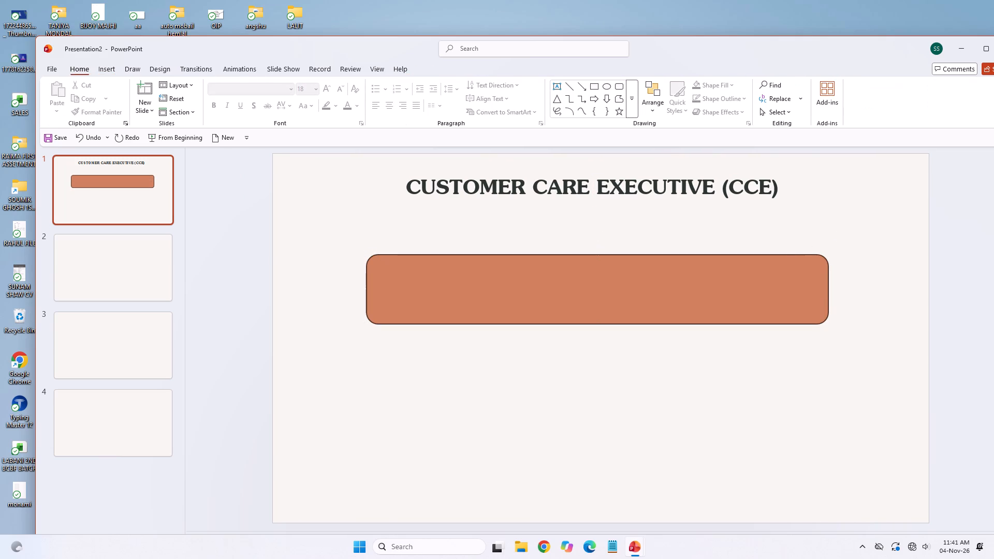
{"action": "key", "text": "ctrl+z"}
{"action": "key", "text": "ctrl+z"}
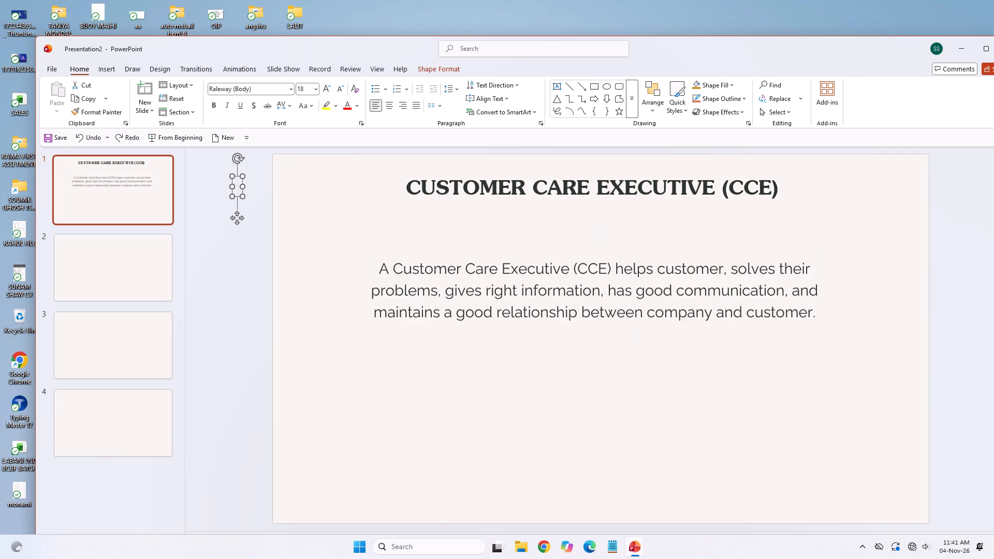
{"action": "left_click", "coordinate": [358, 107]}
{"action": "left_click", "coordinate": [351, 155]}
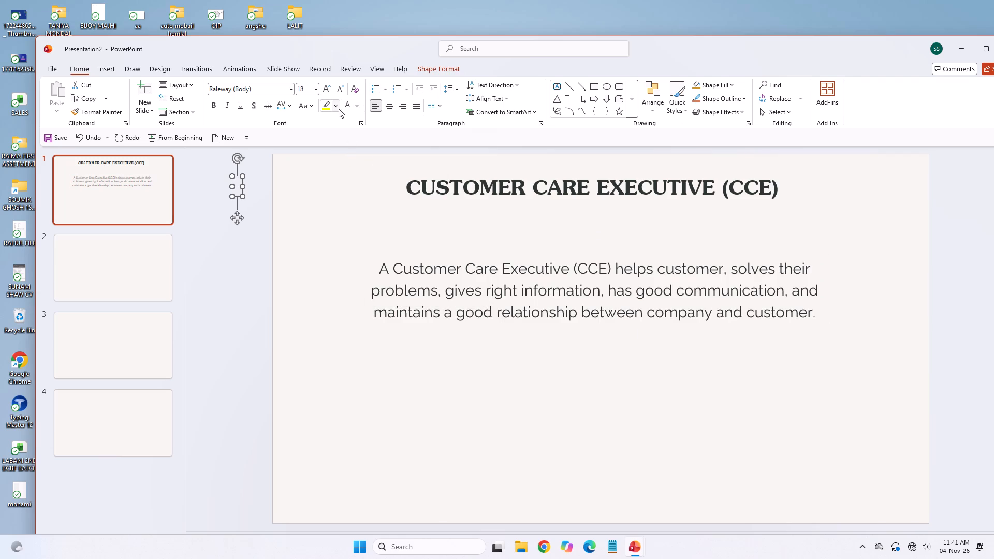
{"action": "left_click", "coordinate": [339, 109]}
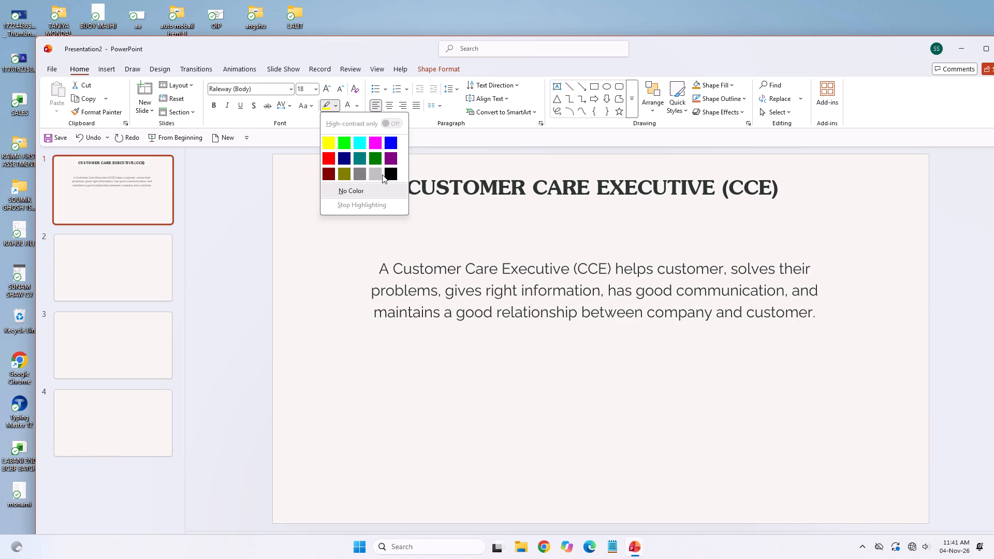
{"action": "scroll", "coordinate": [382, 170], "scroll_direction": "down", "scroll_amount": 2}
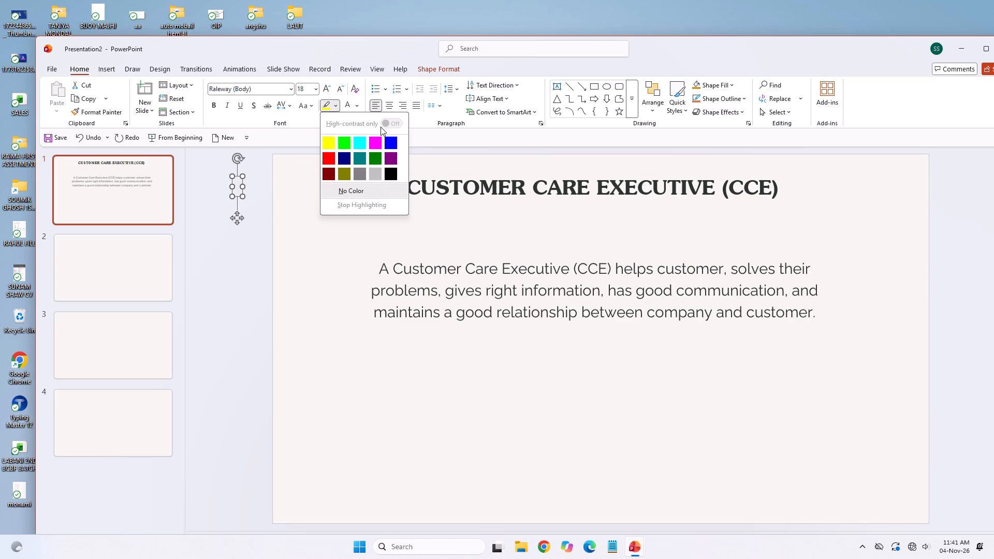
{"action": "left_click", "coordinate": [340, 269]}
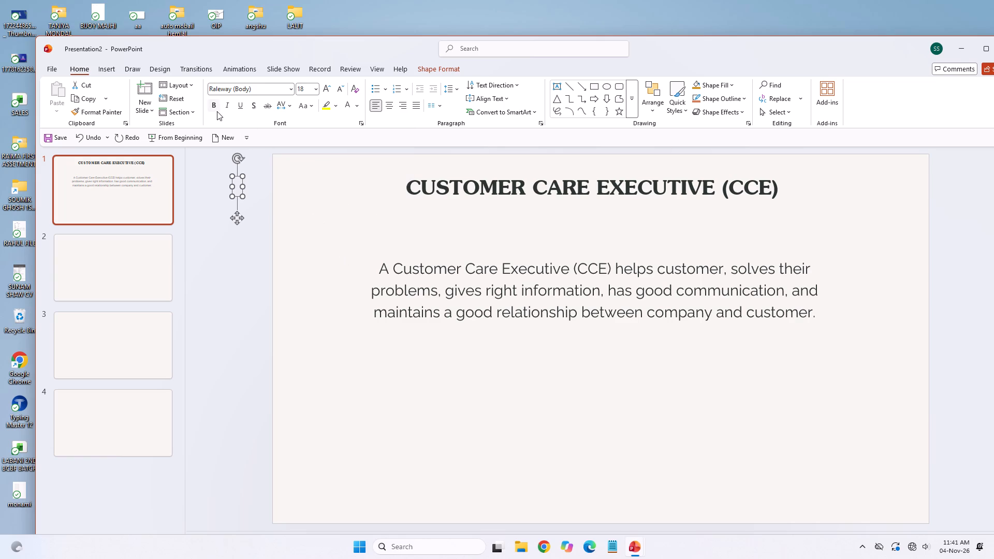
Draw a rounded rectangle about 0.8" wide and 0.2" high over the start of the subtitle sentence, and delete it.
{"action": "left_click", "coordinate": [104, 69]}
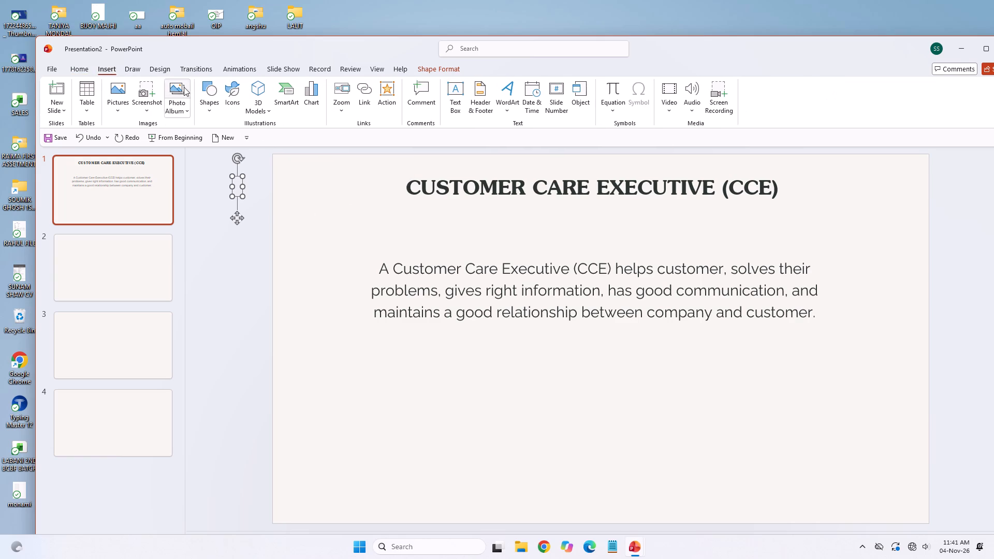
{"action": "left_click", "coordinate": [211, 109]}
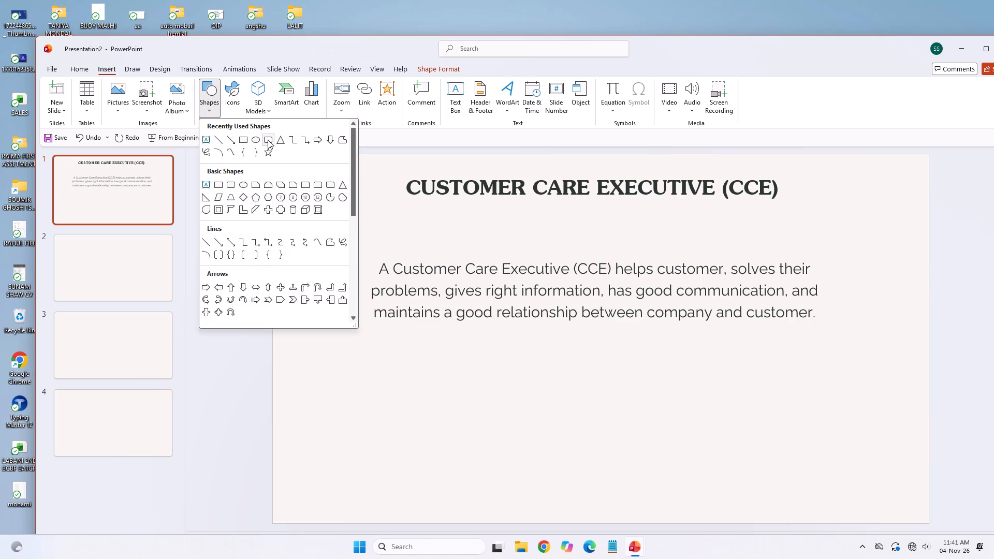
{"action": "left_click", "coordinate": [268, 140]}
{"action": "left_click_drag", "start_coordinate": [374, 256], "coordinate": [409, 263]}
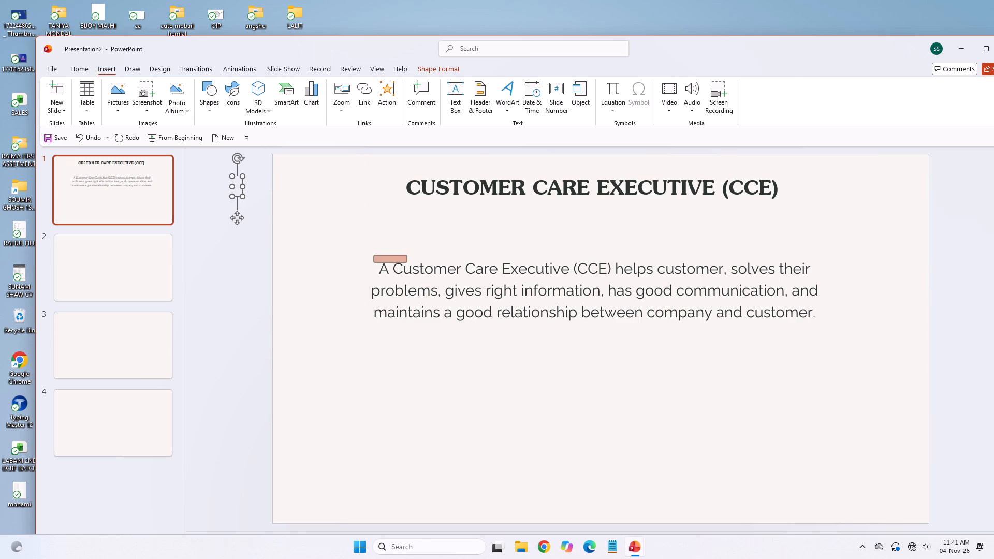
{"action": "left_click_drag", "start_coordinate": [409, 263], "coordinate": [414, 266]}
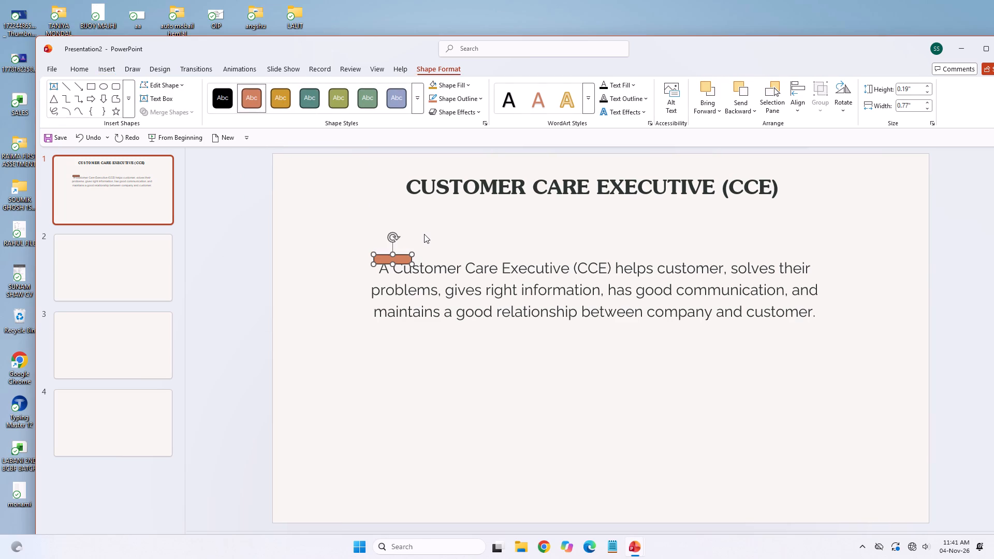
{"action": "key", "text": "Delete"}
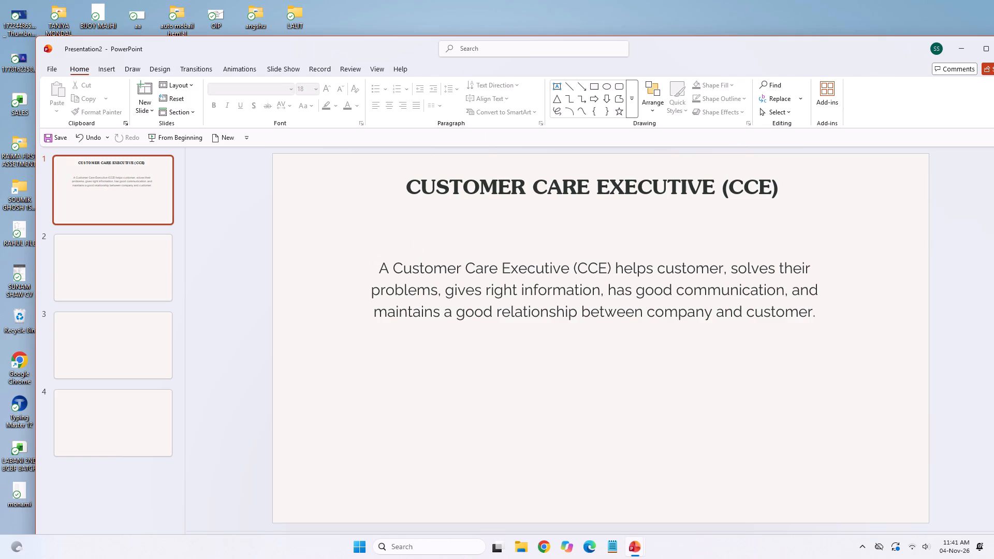
Draw a rounded rectangle about 1.3" wide and 0.4" high just above the start of the subtitle sentence on slide 1.
{"action": "left_click", "coordinate": [109, 67]}
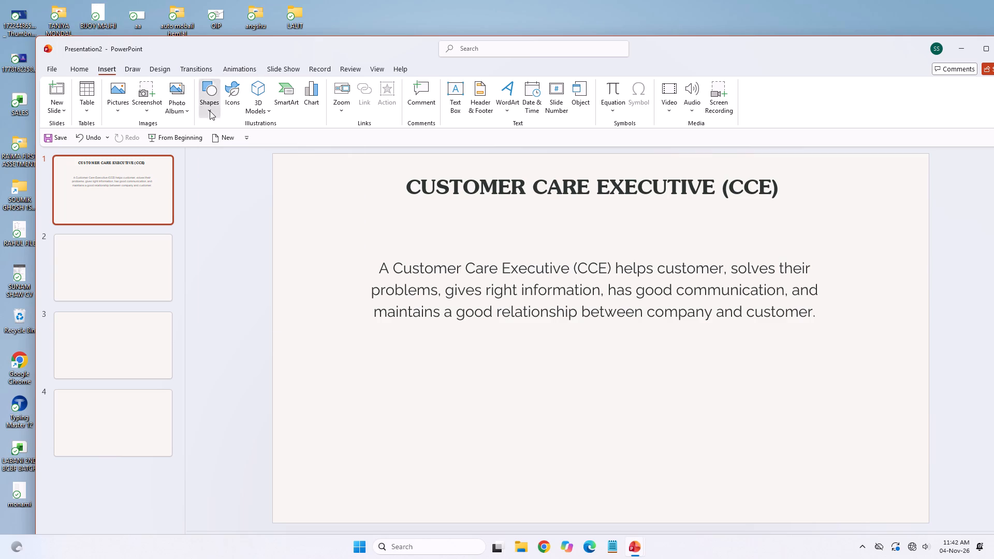
{"action": "double_click", "coordinate": [210, 111]}
{"action": "triple_click", "coordinate": [211, 112]}
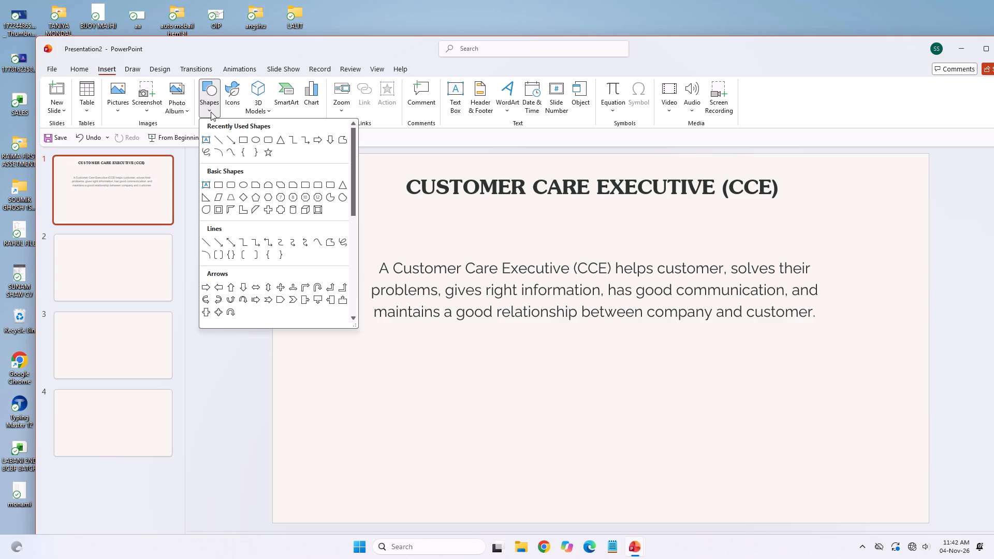
{"action": "double_click", "coordinate": [270, 138]}
{"action": "left_click_drag", "start_coordinate": [361, 224], "coordinate": [425, 242]}
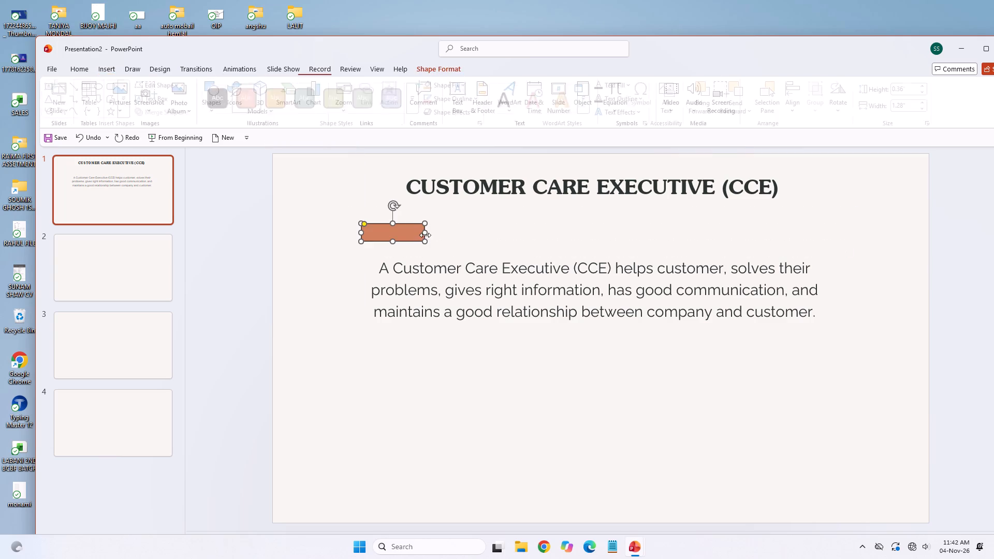
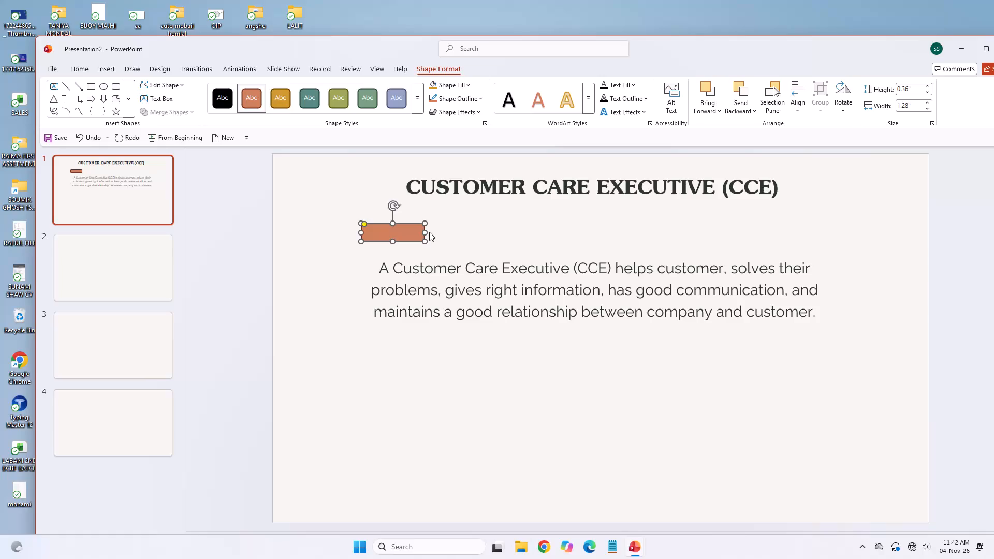
Delete the small rounded rectangle just above the start of the subtitle sentence on slide 1.
{"action": "key", "text": "Delete"}
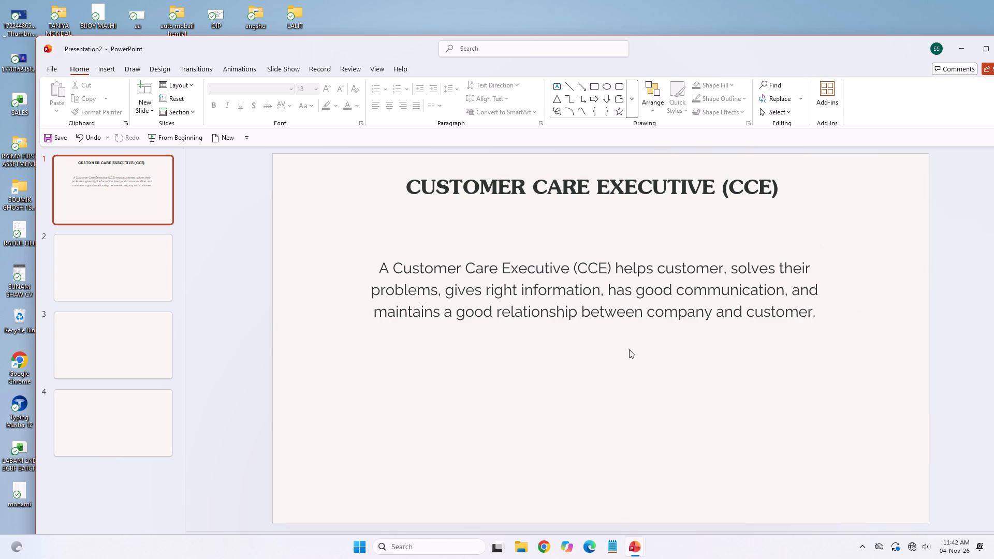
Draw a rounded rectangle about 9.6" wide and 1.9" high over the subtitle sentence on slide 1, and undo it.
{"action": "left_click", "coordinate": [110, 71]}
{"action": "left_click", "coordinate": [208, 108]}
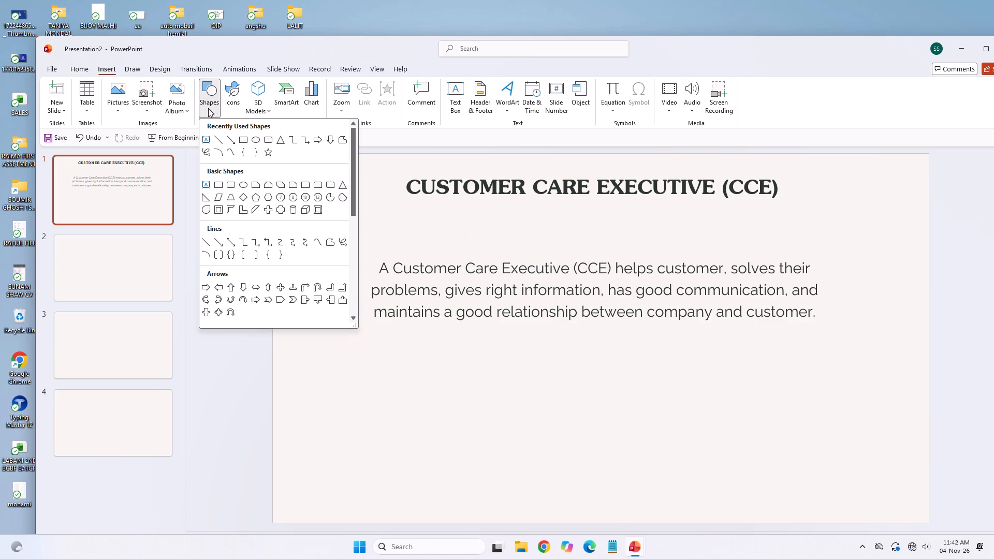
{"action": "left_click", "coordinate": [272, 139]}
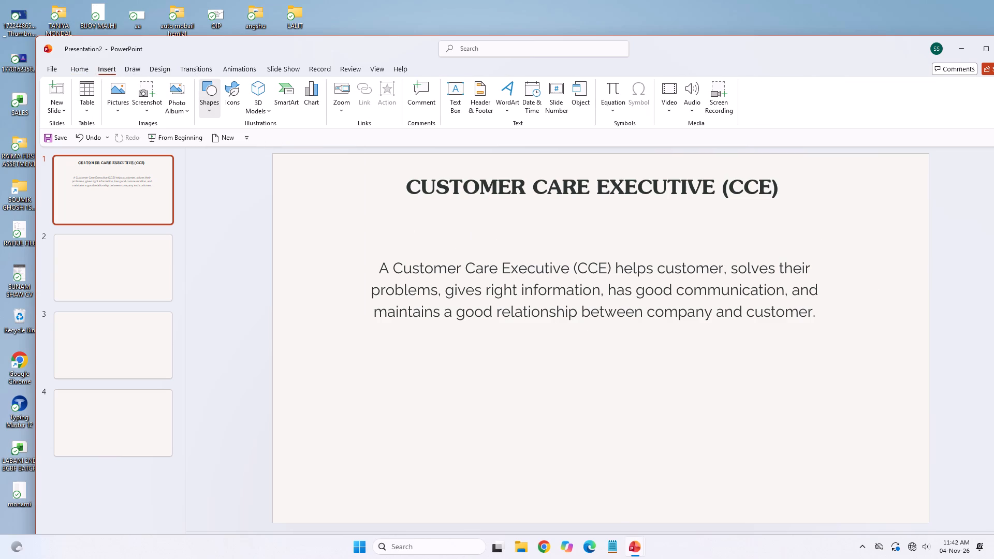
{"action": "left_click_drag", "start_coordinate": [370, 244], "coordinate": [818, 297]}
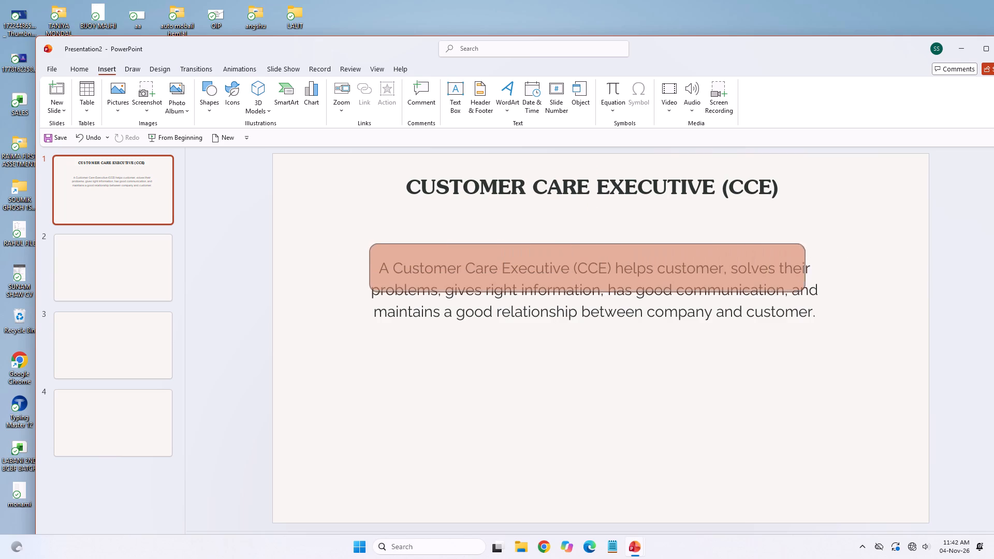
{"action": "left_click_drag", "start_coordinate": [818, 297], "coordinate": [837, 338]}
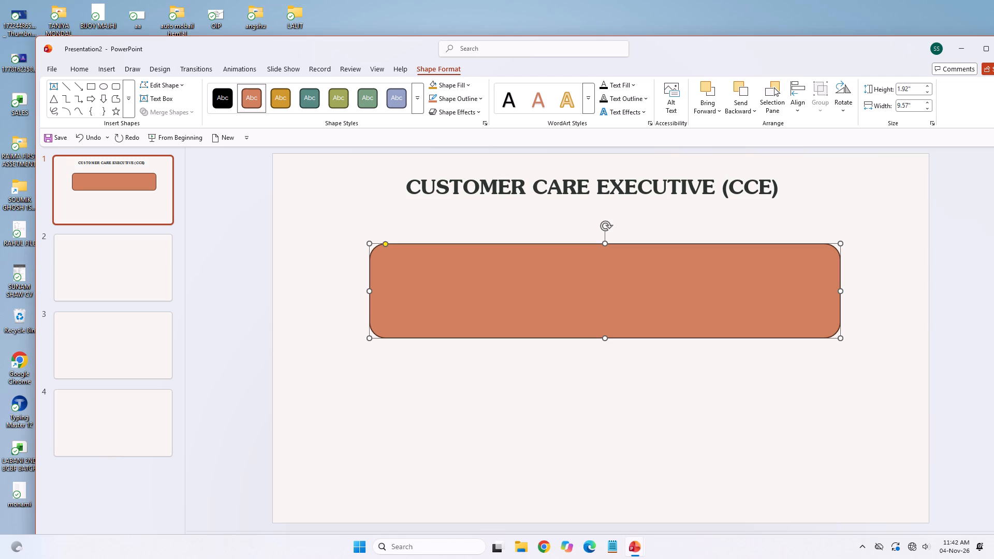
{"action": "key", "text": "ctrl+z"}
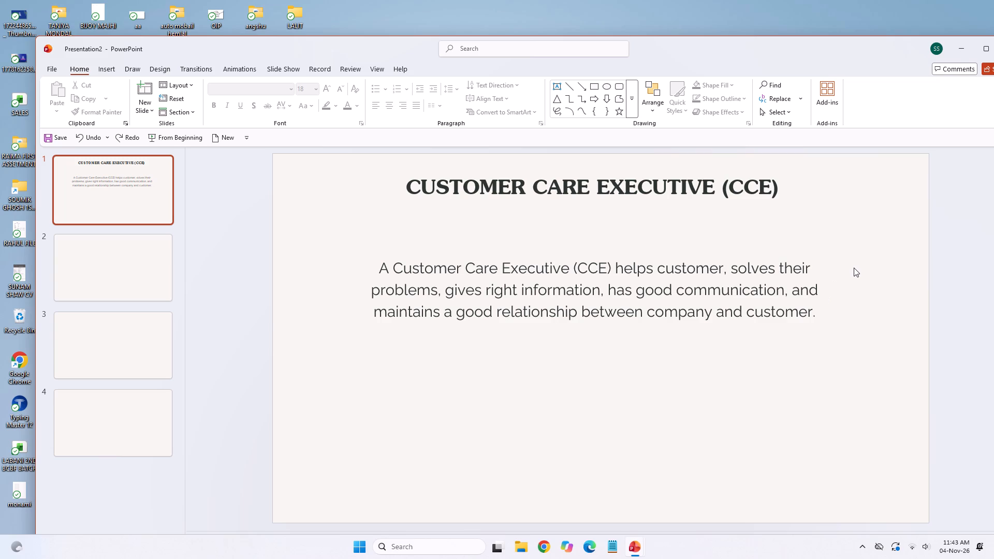
Cut the whole descriptive sentence out of the subtitle placeholder on slide 1.
{"action": "double_click", "coordinate": [470, 284]}
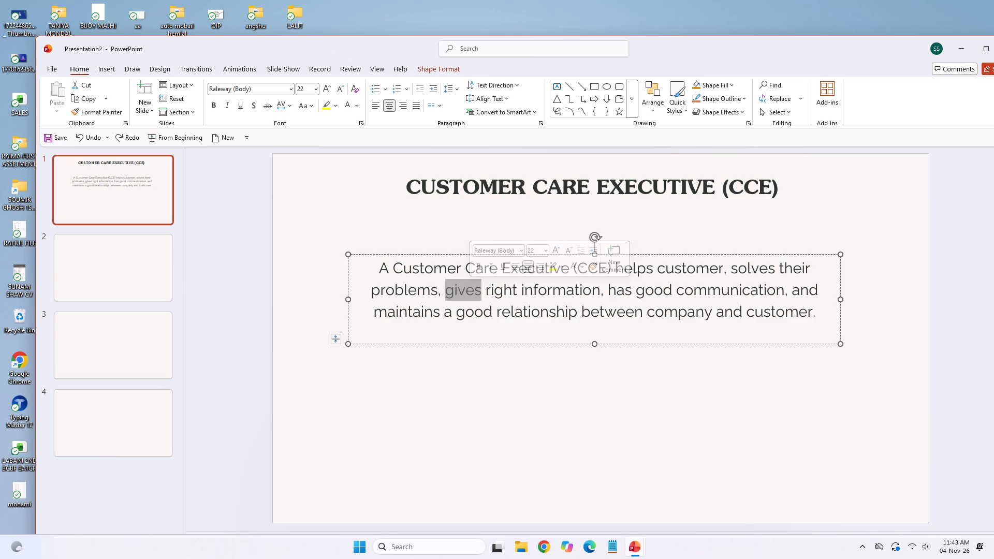
{"action": "key", "text": "ctrl+a"}
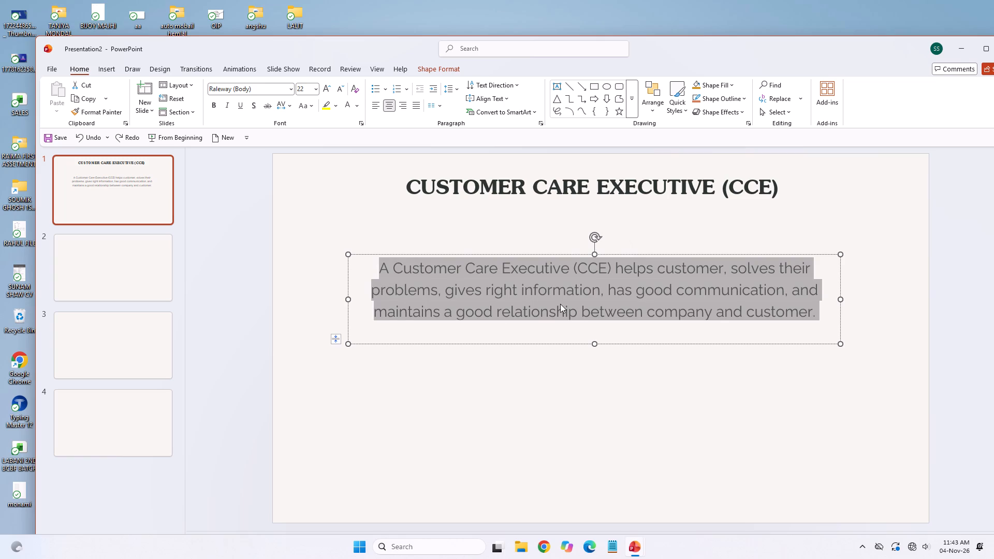
{"action": "key", "text": "ctrl+x"}
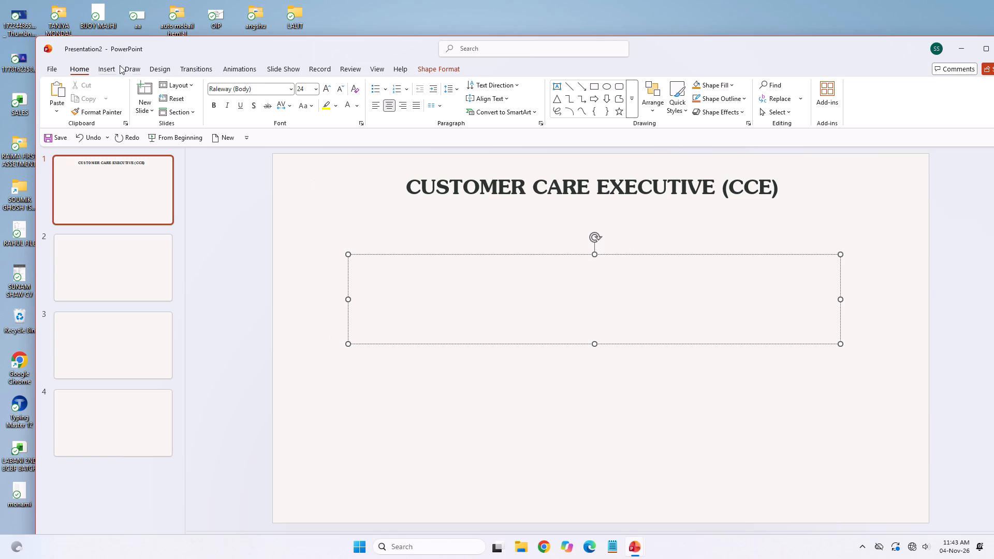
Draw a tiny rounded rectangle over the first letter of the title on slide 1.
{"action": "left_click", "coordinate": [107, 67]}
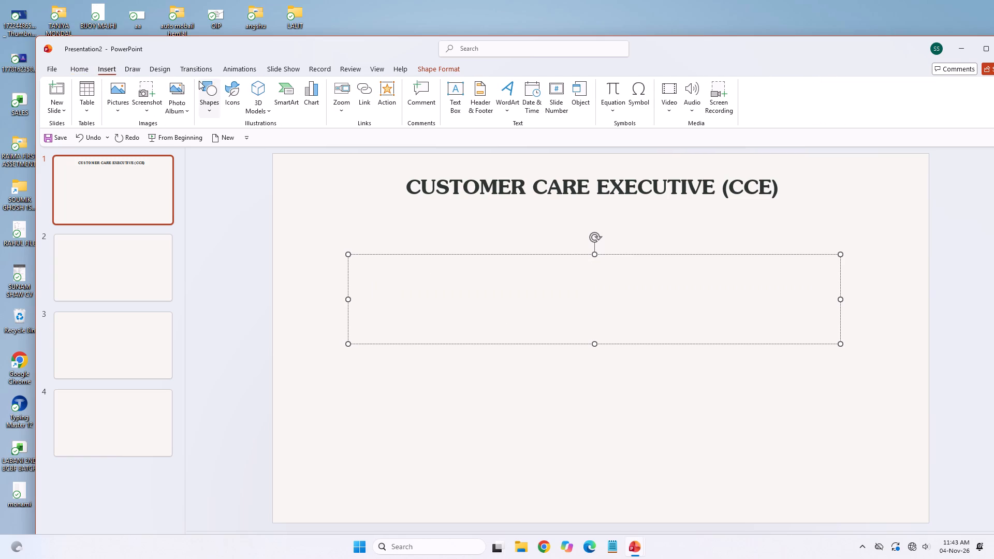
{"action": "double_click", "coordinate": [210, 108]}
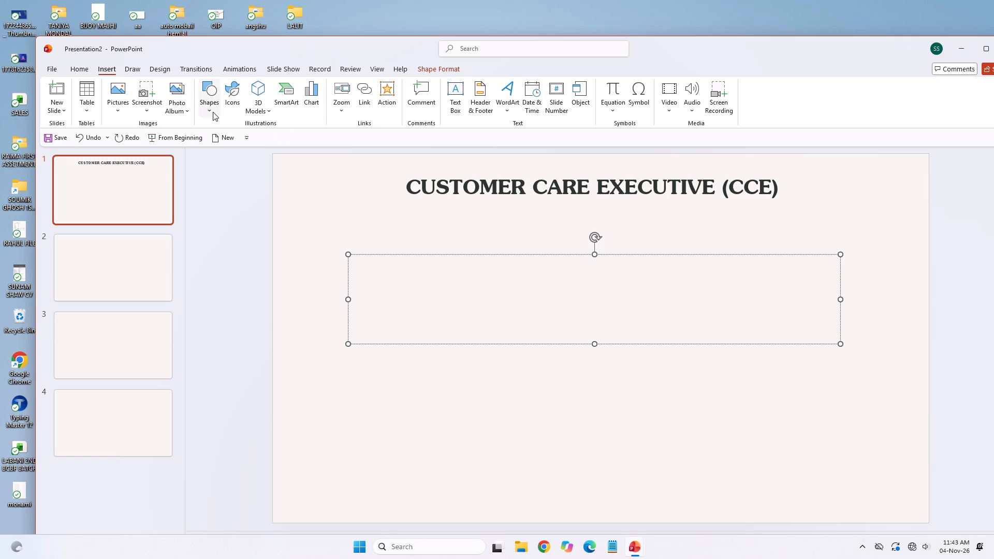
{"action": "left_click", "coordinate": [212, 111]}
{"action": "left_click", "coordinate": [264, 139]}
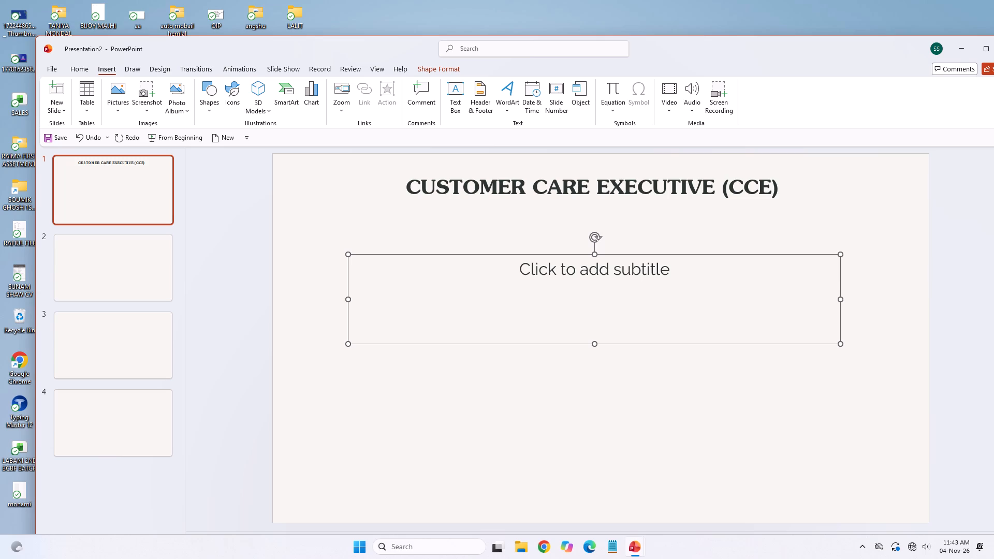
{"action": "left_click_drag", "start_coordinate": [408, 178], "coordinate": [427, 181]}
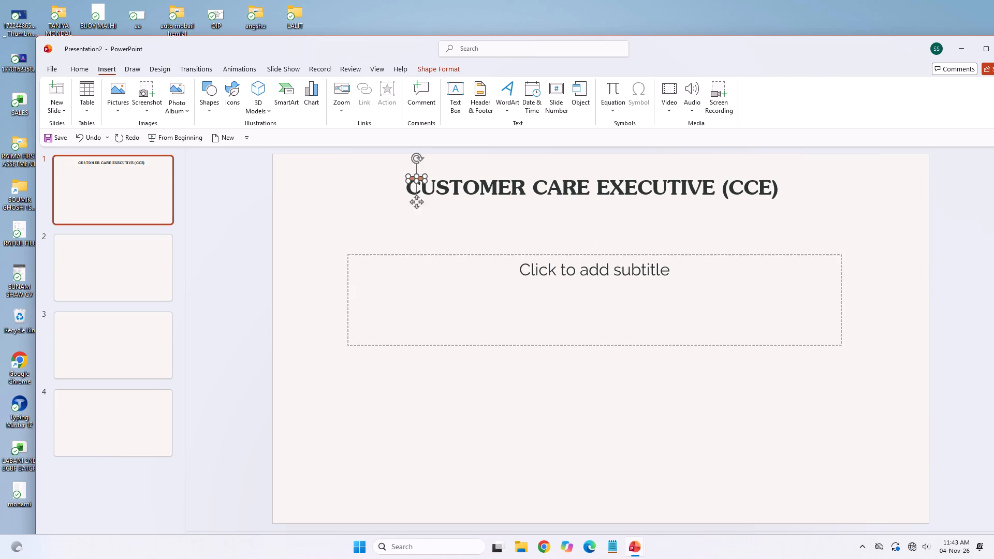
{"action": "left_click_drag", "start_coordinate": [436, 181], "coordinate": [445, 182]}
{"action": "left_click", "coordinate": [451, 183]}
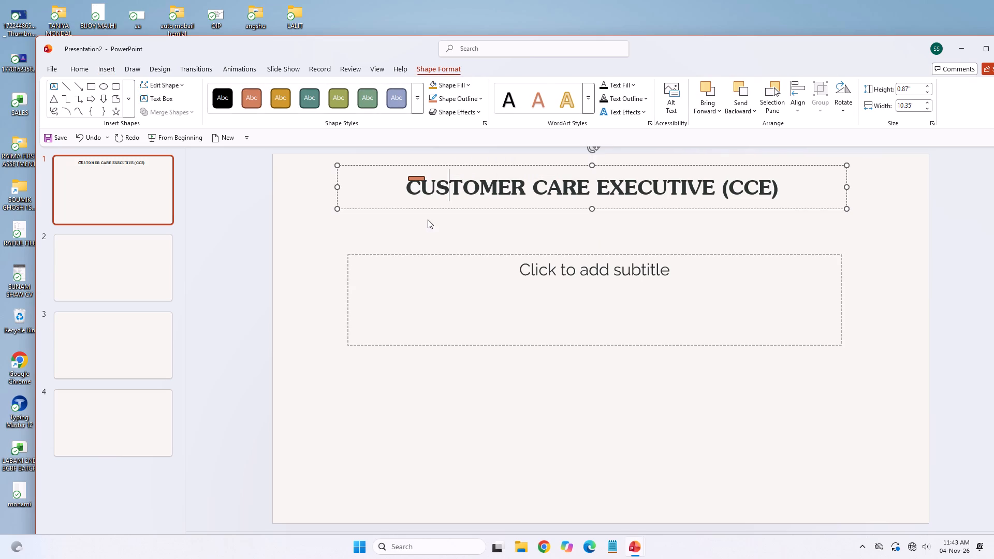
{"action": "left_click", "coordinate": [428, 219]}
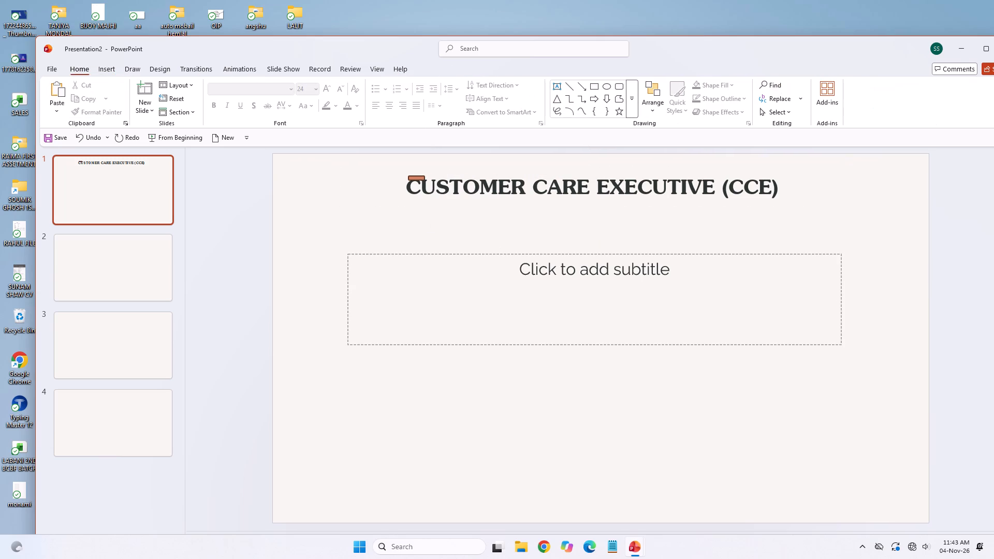
Delete the empty subtitle placeholder from slide 1.
{"action": "left_click", "coordinate": [358, 259]}
{"action": "key", "text": "Delete"}
{"action": "key", "text": "Delete"}
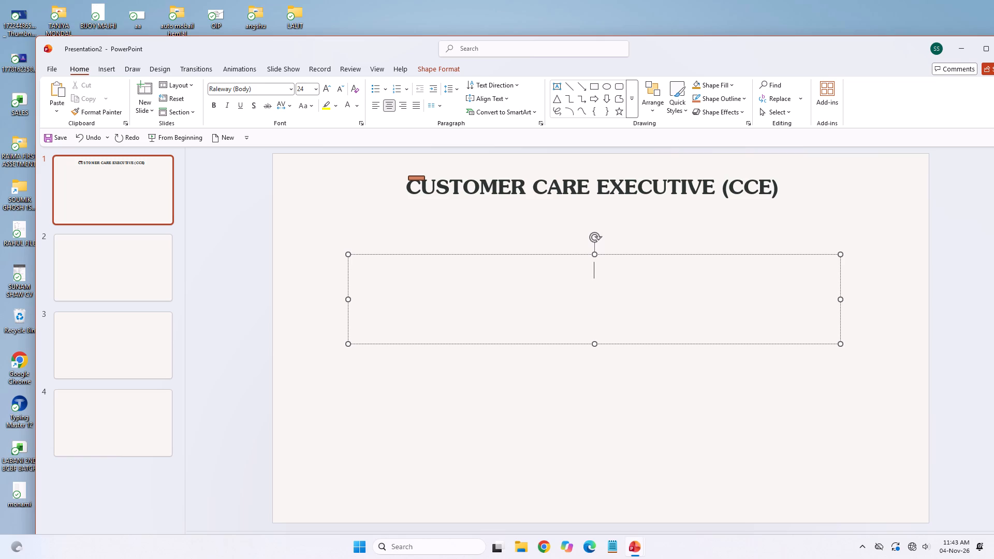
{"action": "left_click", "coordinate": [374, 271]}
{"action": "double_click", "coordinate": [359, 241]}
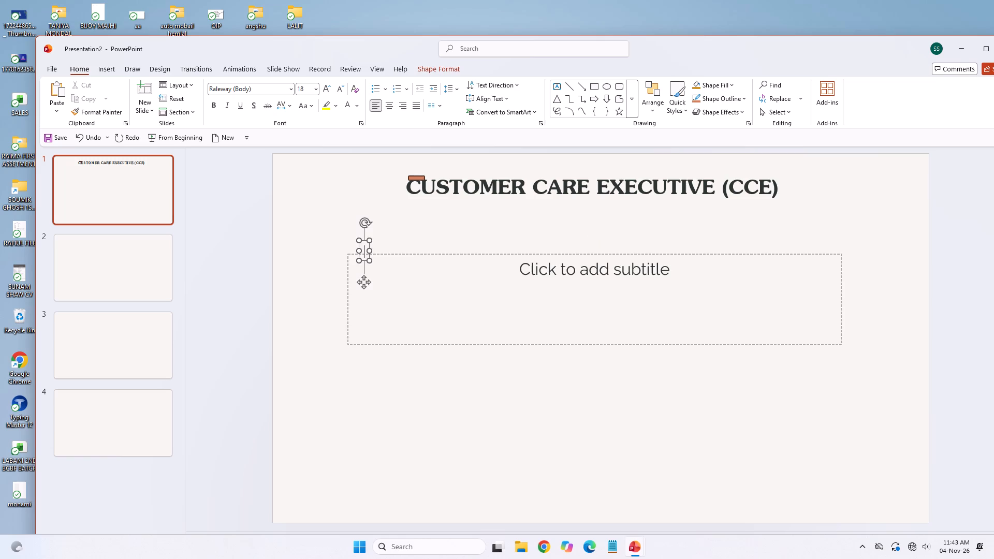
{"action": "left_click", "coordinate": [491, 264]}
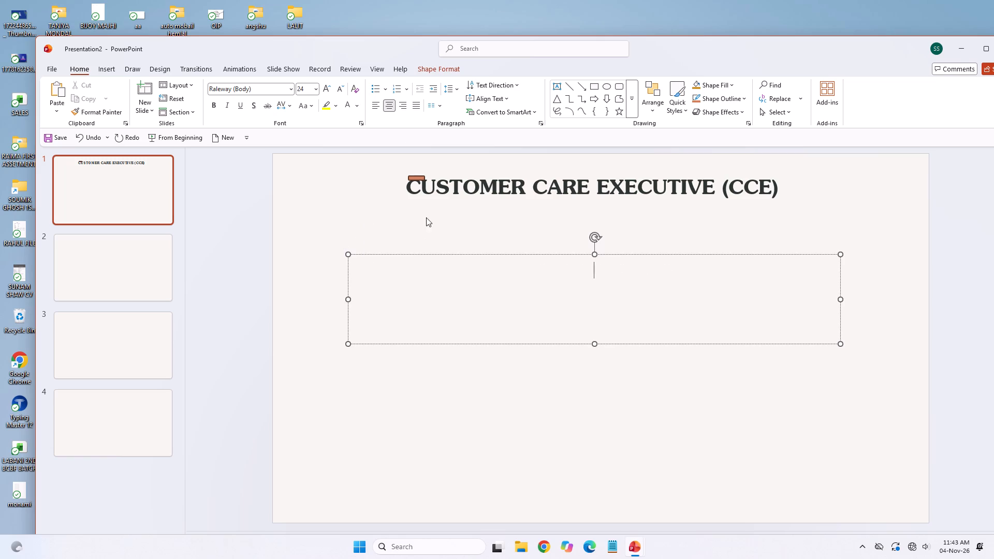
{"action": "double_click", "coordinate": [805, 346]}
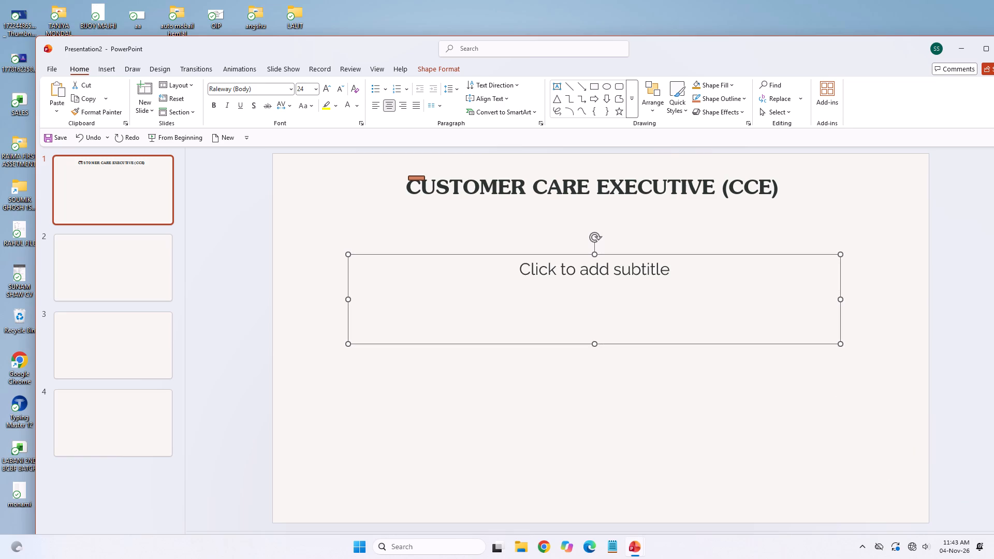
{"action": "key", "text": "Delete"}
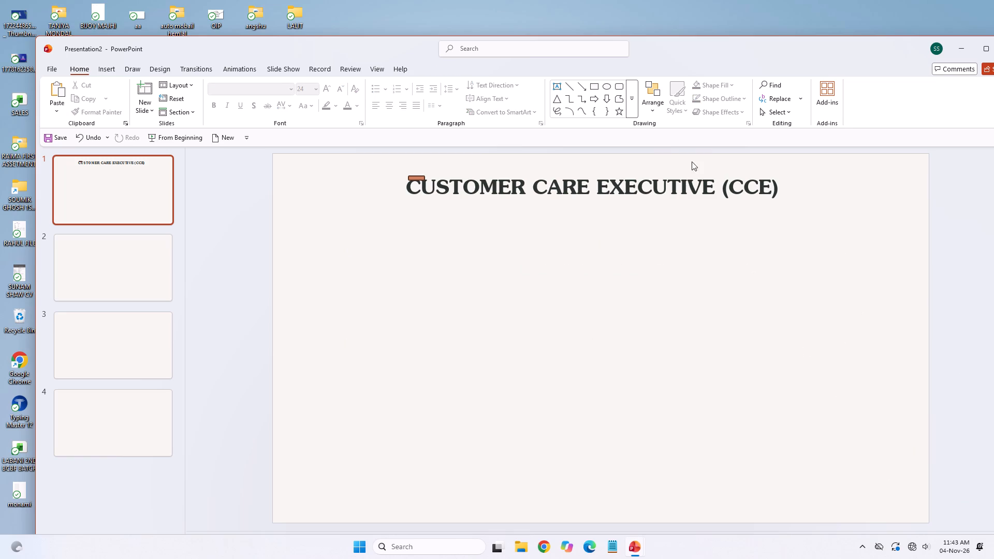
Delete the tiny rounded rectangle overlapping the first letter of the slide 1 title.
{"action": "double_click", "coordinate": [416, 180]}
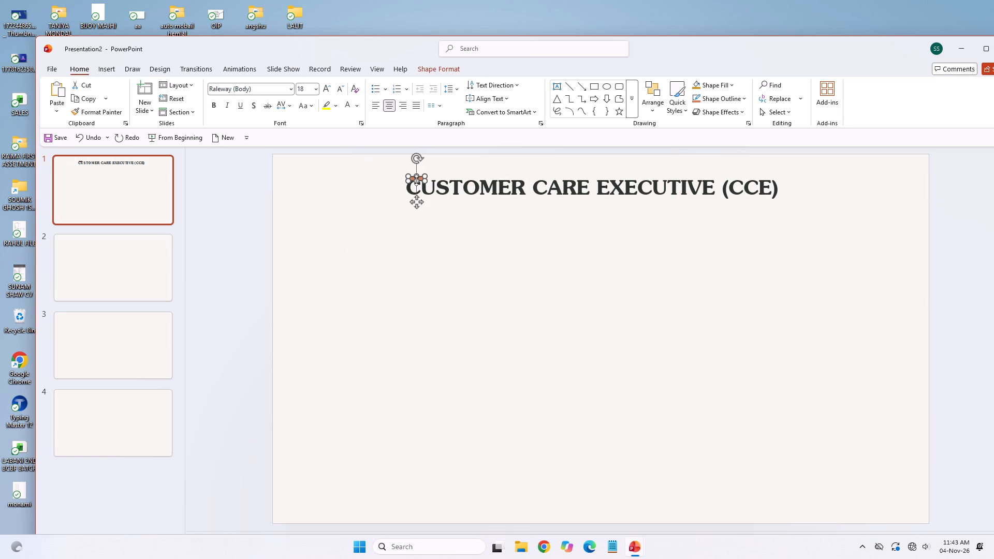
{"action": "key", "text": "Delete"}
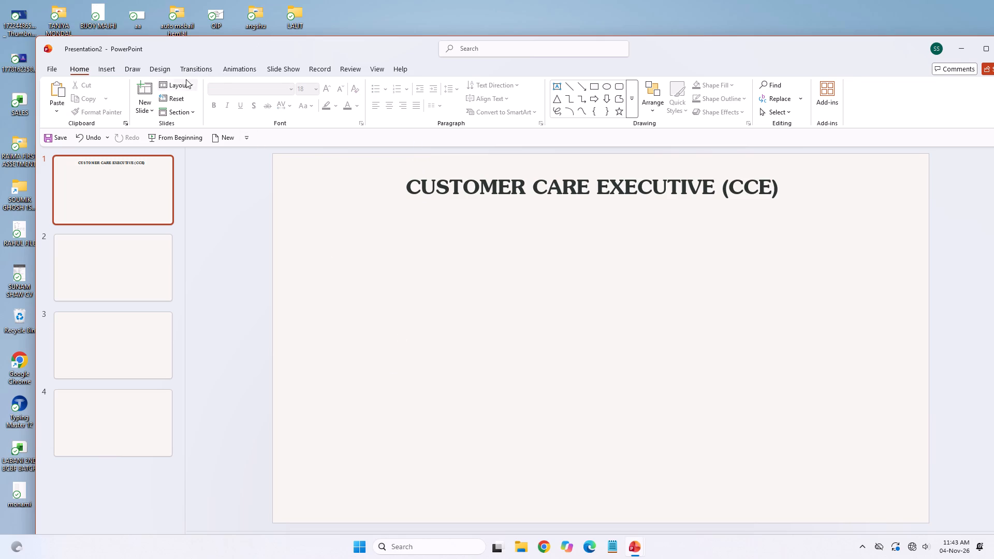
Draw a rounded rectangle about 8.5" wide and 3.9" high below the title on slide 1.
{"action": "double_click", "coordinate": [621, 86]}
{"action": "left_click_drag", "start_coordinate": [370, 257], "coordinate": [779, 446]}
{"action": "left_click_drag", "start_coordinate": [779, 446], "coordinate": [771, 443]}
{"action": "left_click", "coordinate": [771, 443]}
Paste the cut Customer Care Executive sentence as text inside the large rounded rectangle on slide 1.
{"action": "triple_click", "coordinate": [601, 319]}
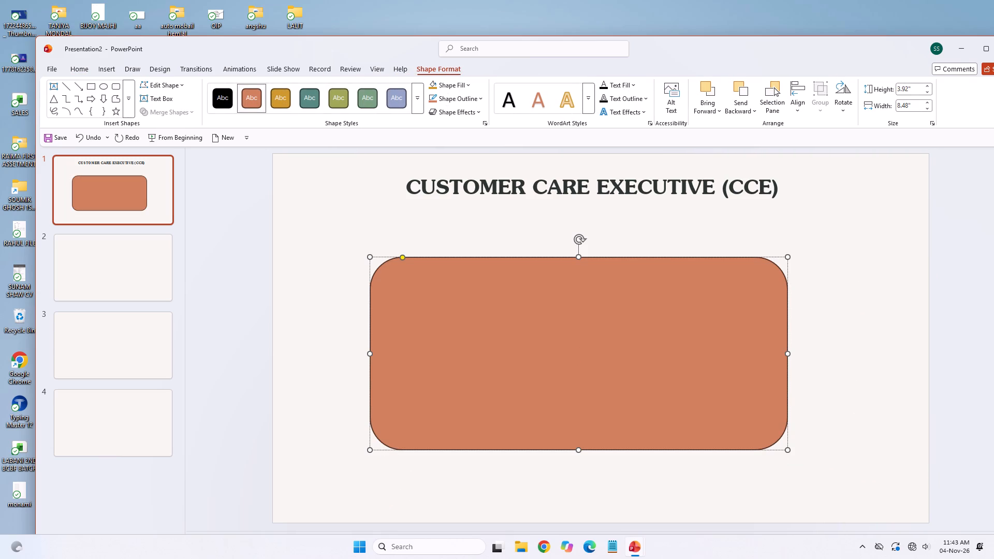
{"action": "left_click", "coordinate": [601, 319]}
{"action": "key", "text": "ctrl+v"}
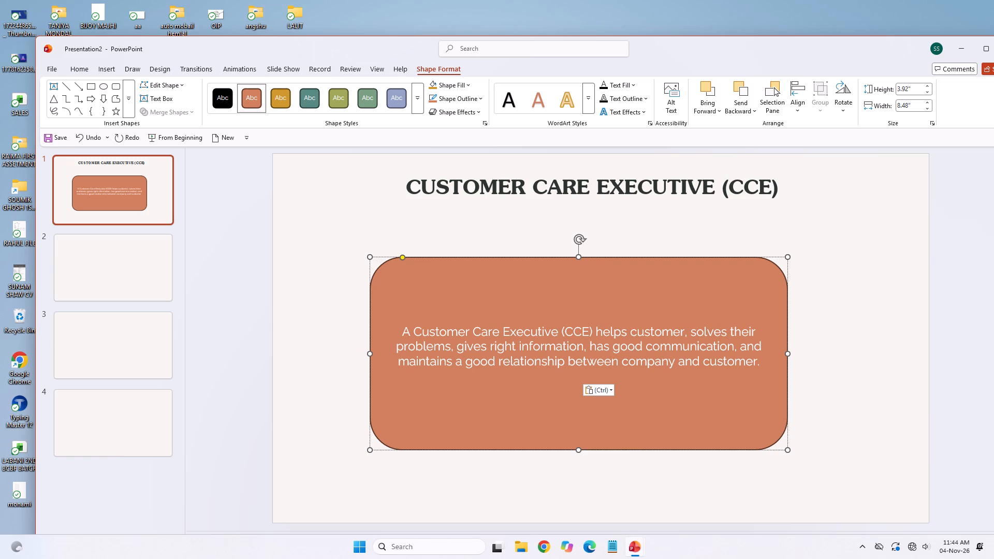
{"action": "left_click", "coordinate": [865, 183]}
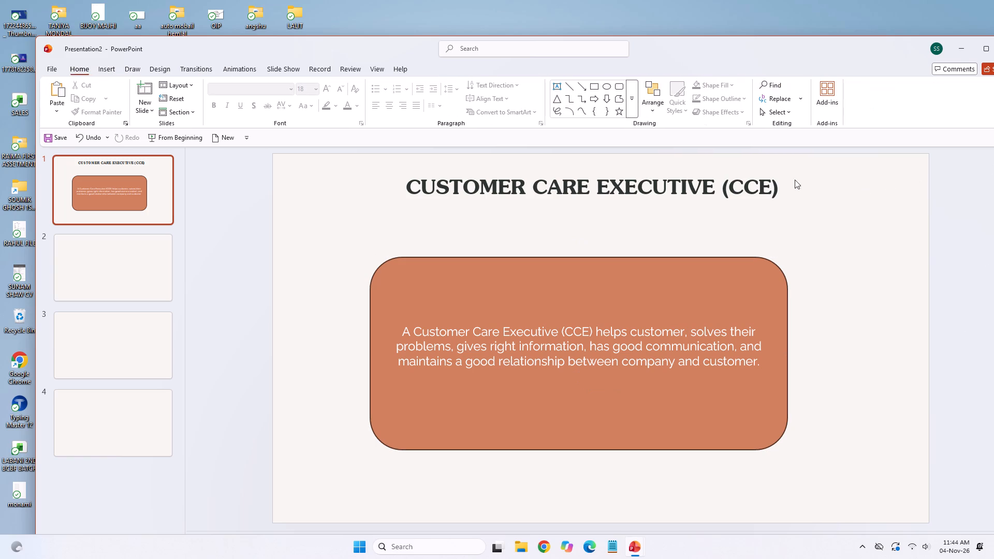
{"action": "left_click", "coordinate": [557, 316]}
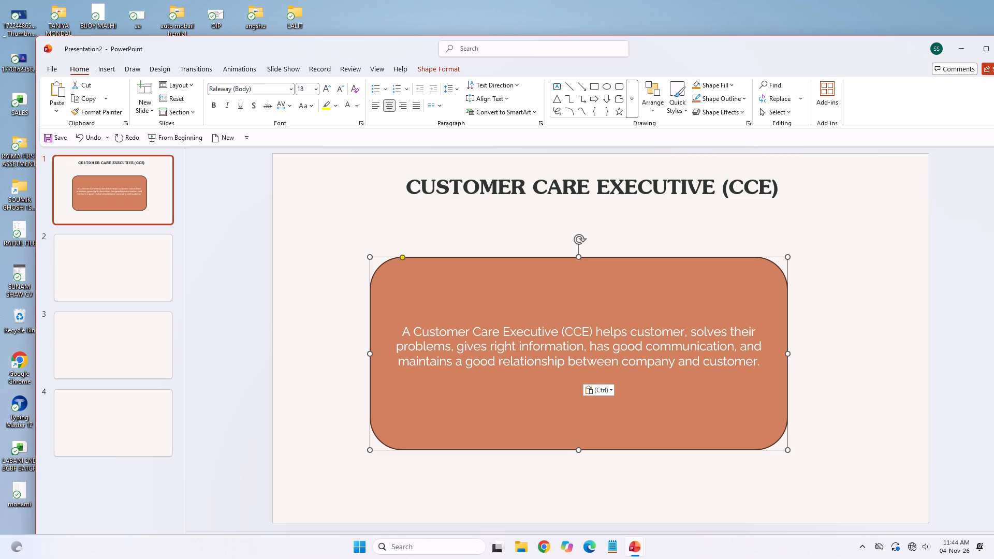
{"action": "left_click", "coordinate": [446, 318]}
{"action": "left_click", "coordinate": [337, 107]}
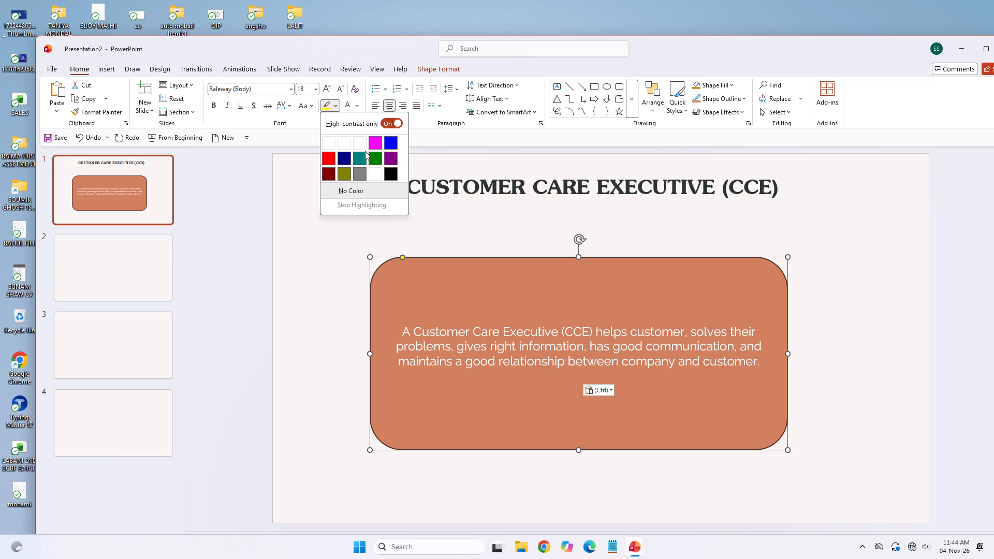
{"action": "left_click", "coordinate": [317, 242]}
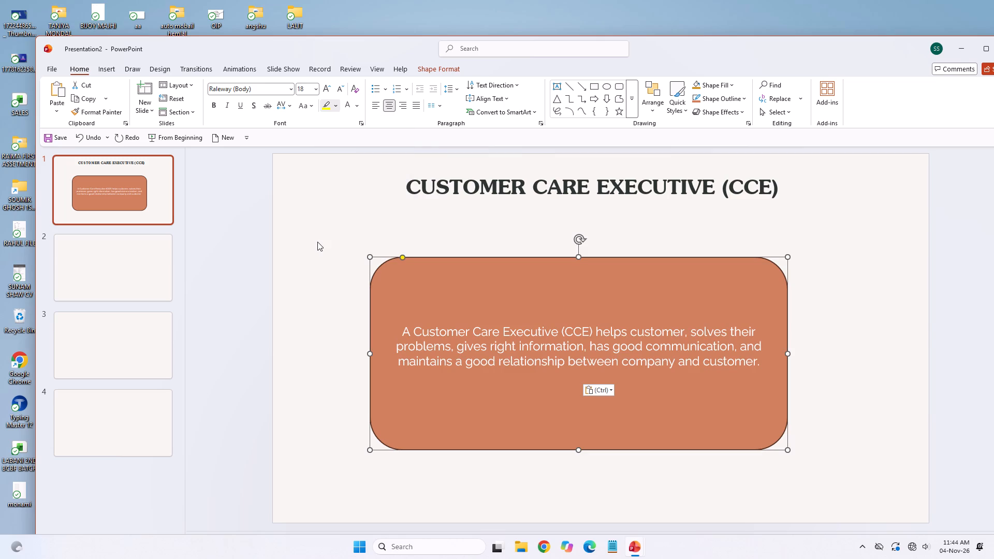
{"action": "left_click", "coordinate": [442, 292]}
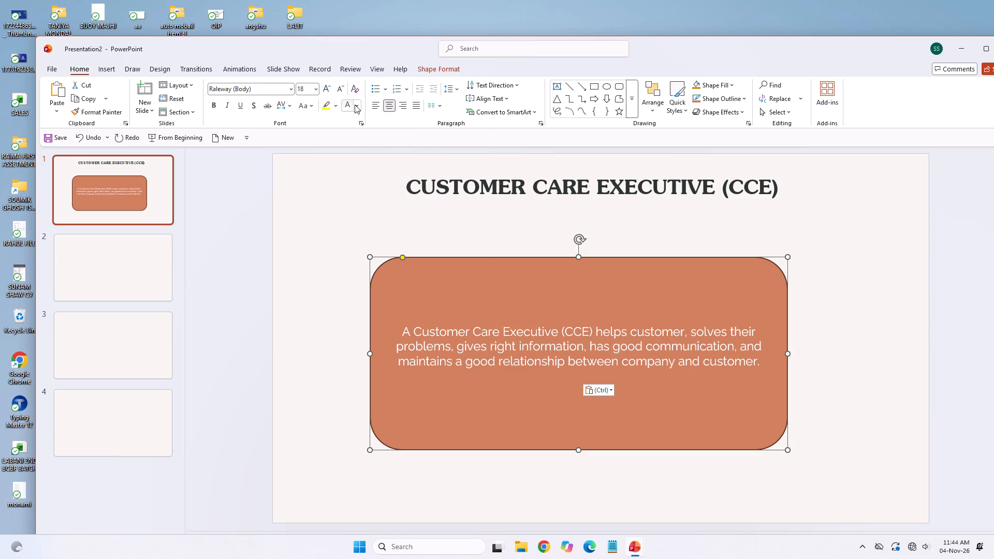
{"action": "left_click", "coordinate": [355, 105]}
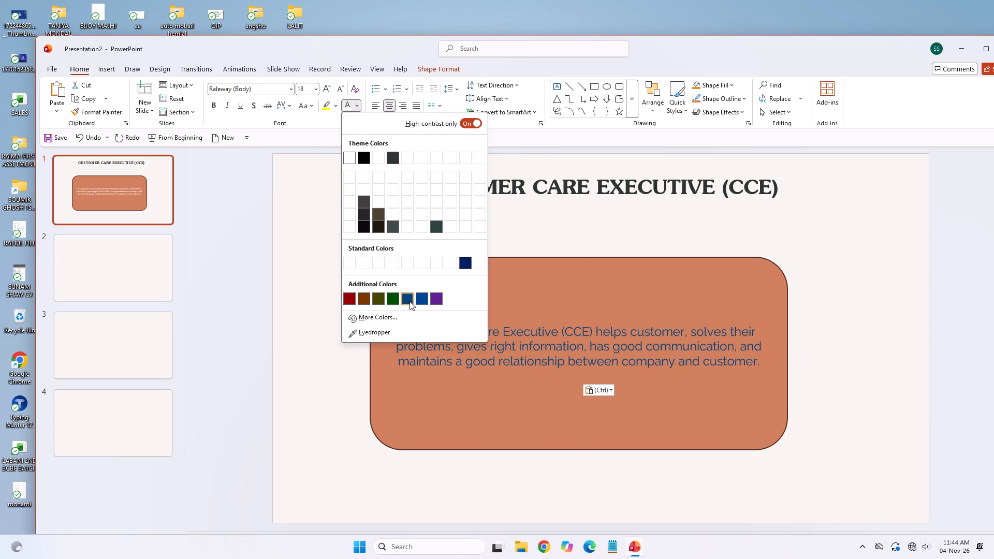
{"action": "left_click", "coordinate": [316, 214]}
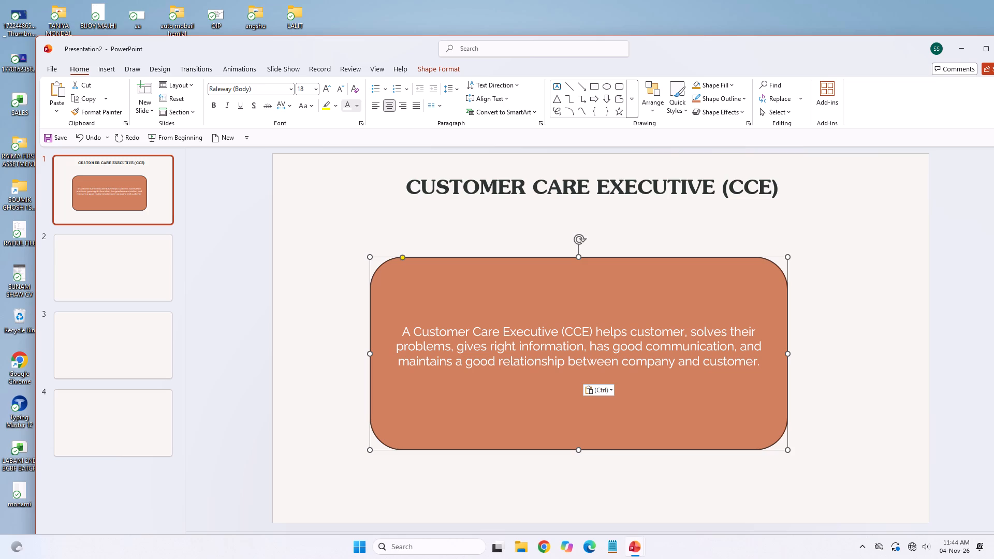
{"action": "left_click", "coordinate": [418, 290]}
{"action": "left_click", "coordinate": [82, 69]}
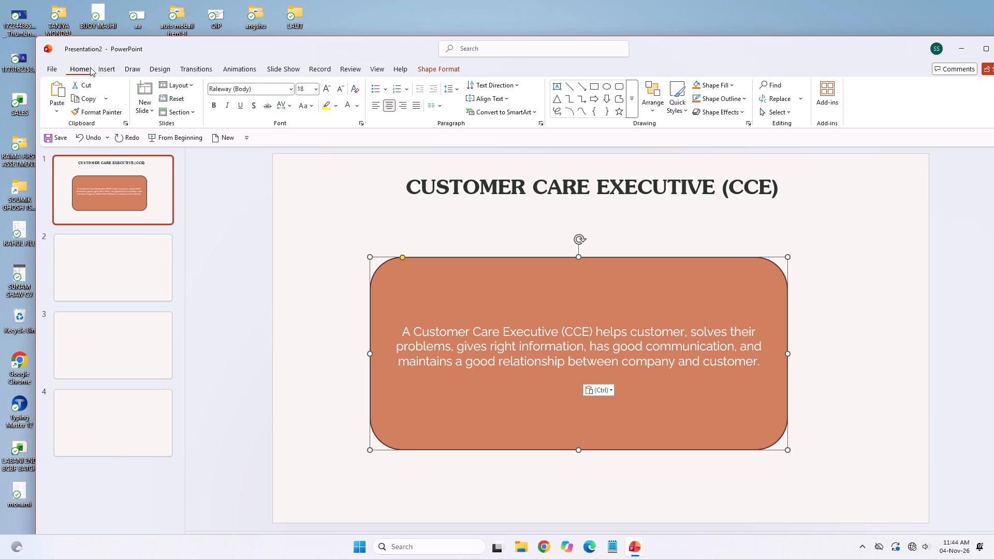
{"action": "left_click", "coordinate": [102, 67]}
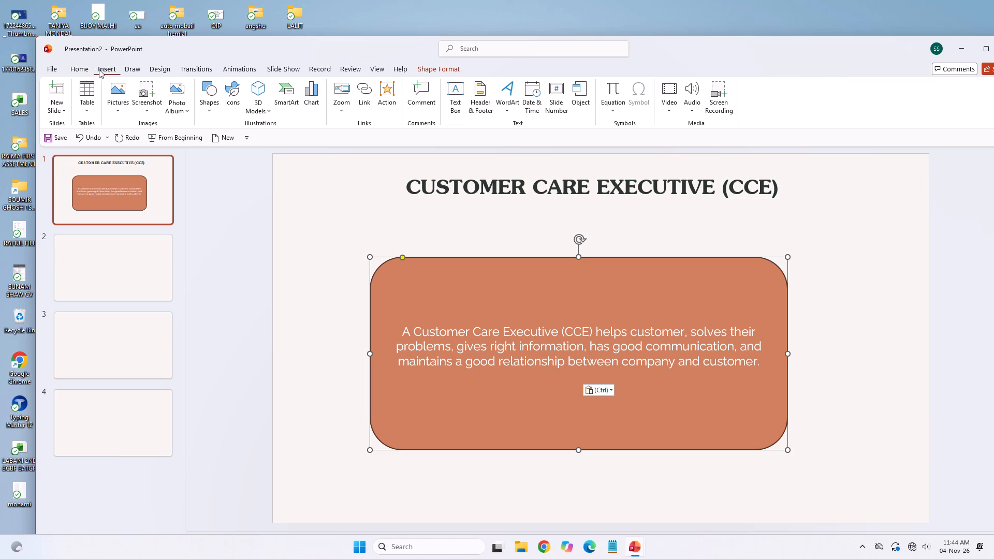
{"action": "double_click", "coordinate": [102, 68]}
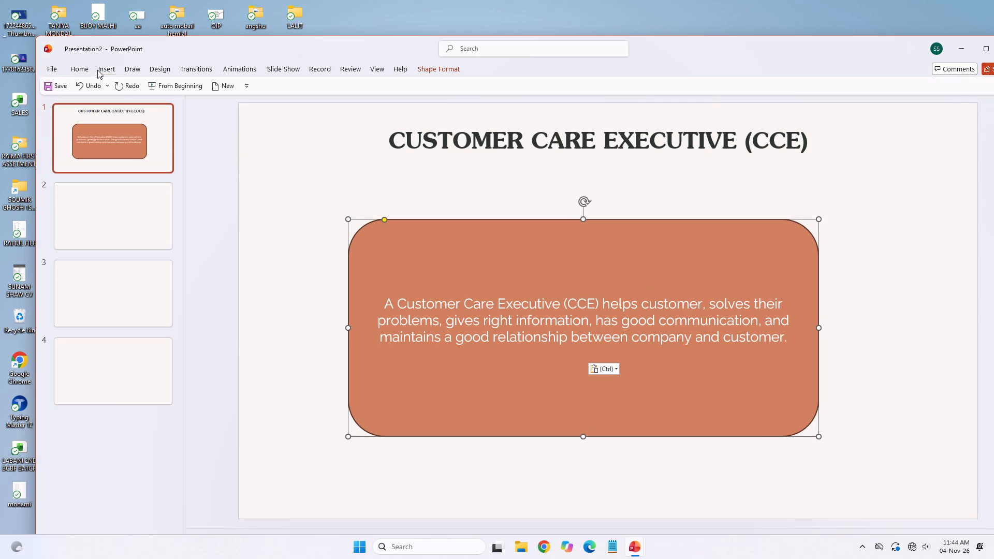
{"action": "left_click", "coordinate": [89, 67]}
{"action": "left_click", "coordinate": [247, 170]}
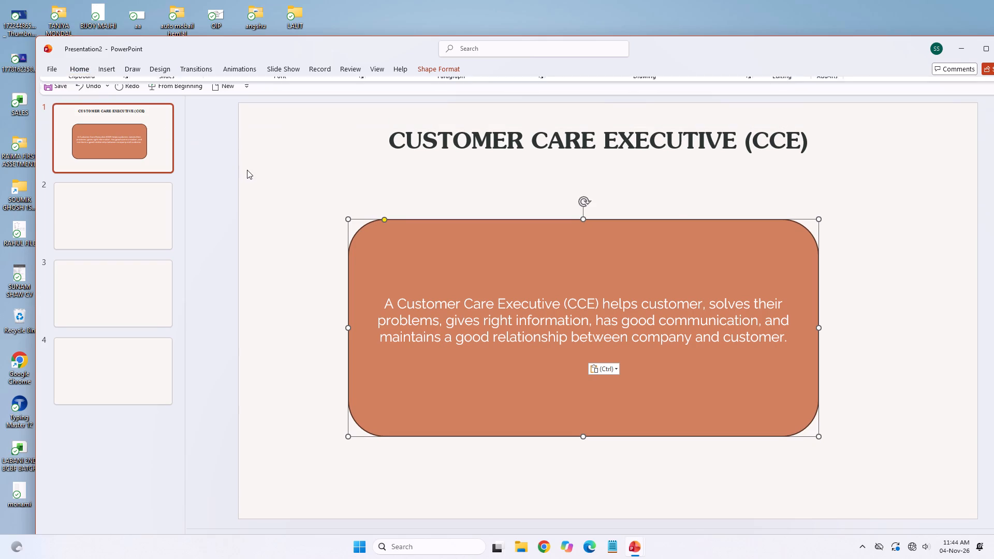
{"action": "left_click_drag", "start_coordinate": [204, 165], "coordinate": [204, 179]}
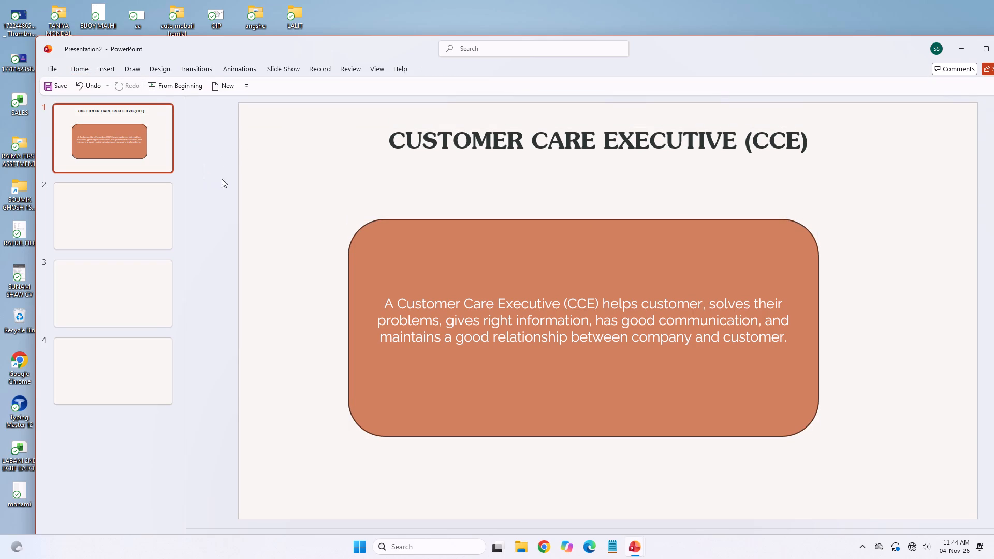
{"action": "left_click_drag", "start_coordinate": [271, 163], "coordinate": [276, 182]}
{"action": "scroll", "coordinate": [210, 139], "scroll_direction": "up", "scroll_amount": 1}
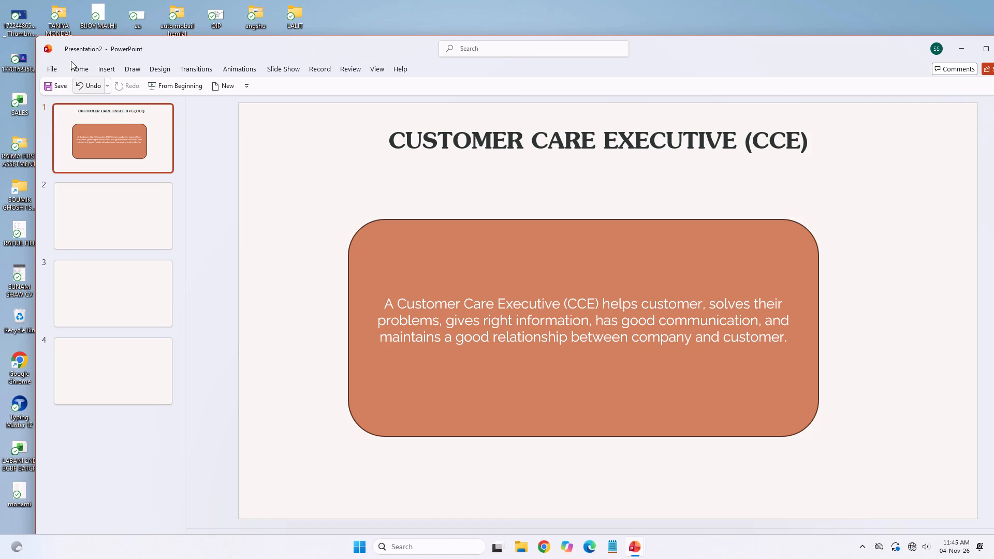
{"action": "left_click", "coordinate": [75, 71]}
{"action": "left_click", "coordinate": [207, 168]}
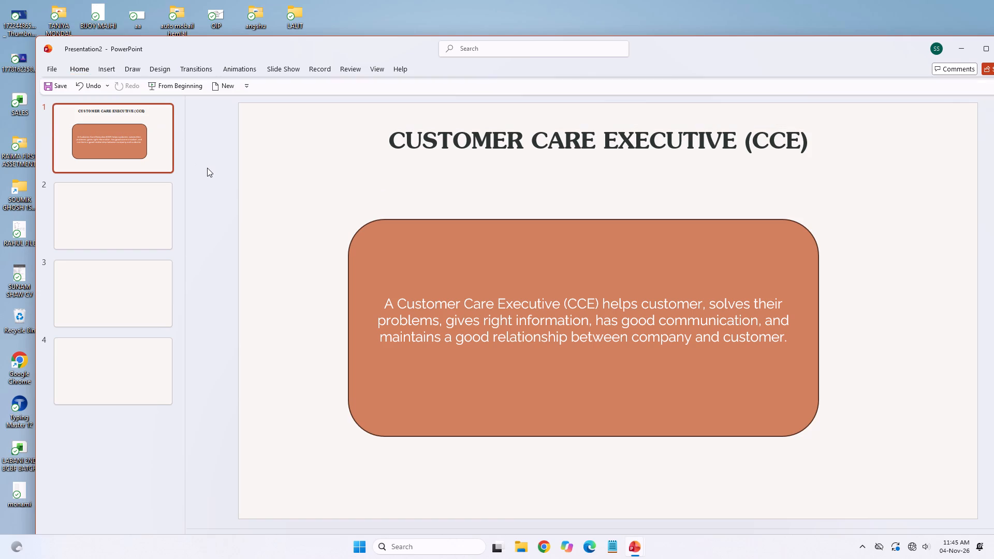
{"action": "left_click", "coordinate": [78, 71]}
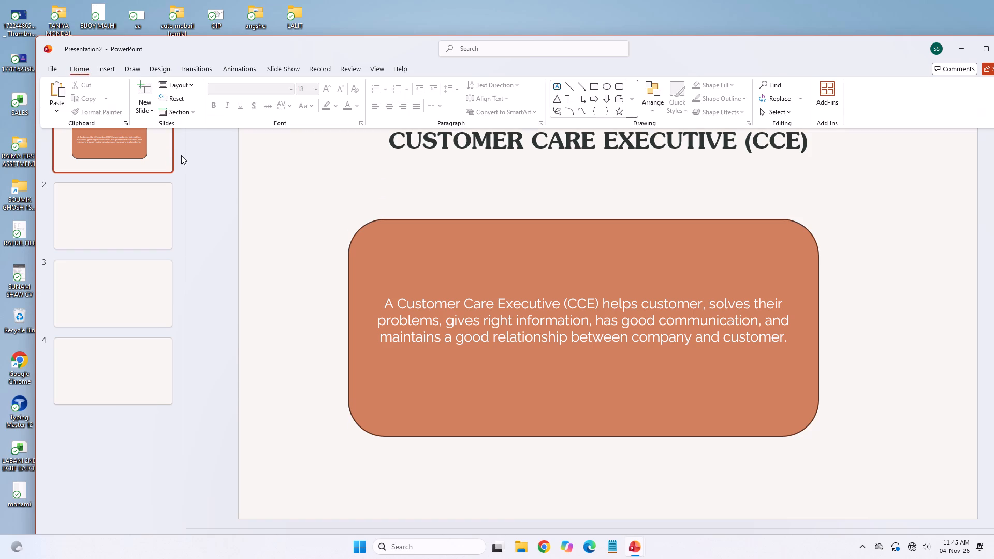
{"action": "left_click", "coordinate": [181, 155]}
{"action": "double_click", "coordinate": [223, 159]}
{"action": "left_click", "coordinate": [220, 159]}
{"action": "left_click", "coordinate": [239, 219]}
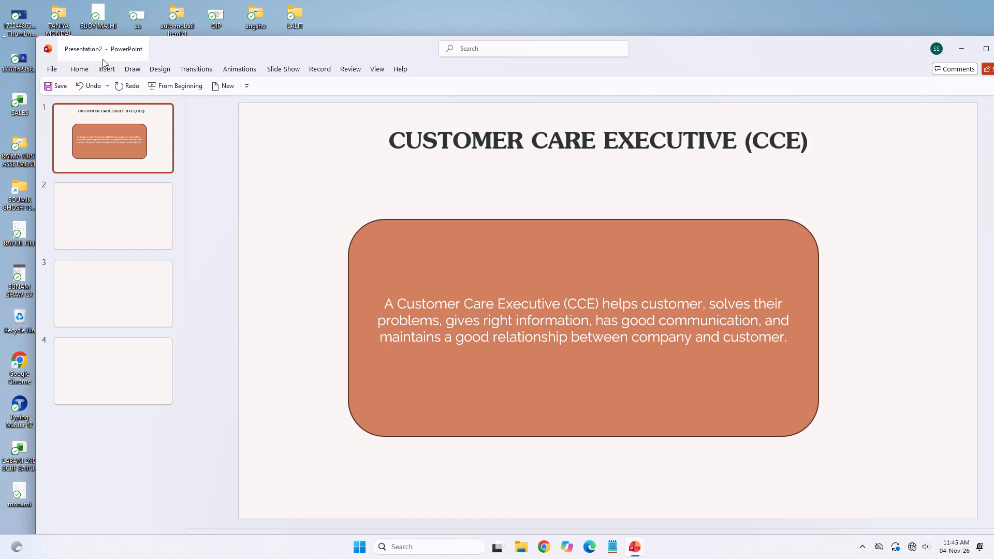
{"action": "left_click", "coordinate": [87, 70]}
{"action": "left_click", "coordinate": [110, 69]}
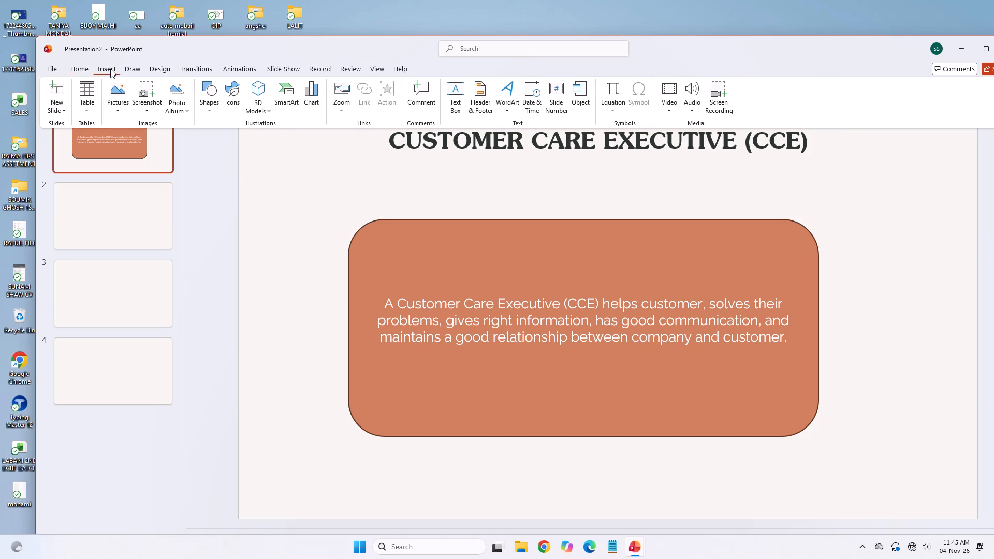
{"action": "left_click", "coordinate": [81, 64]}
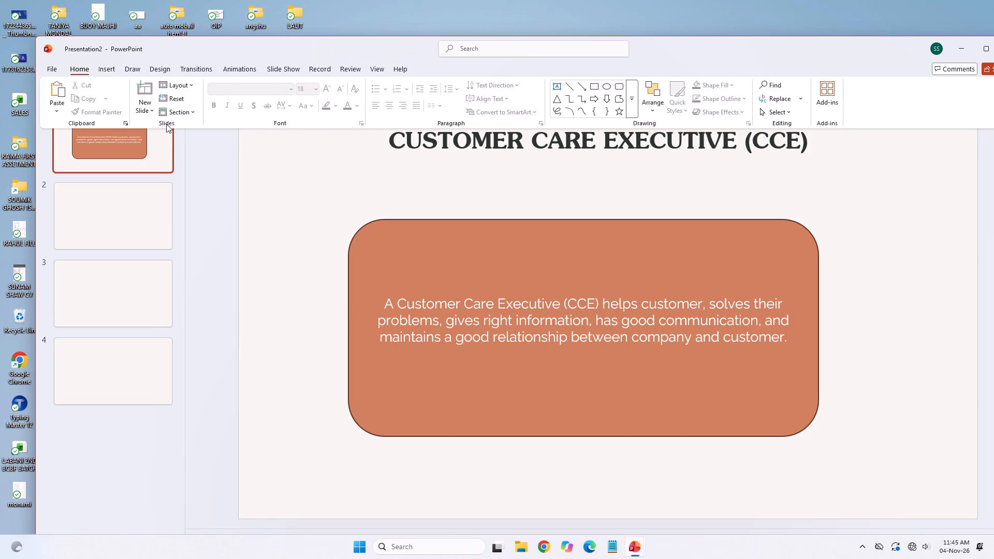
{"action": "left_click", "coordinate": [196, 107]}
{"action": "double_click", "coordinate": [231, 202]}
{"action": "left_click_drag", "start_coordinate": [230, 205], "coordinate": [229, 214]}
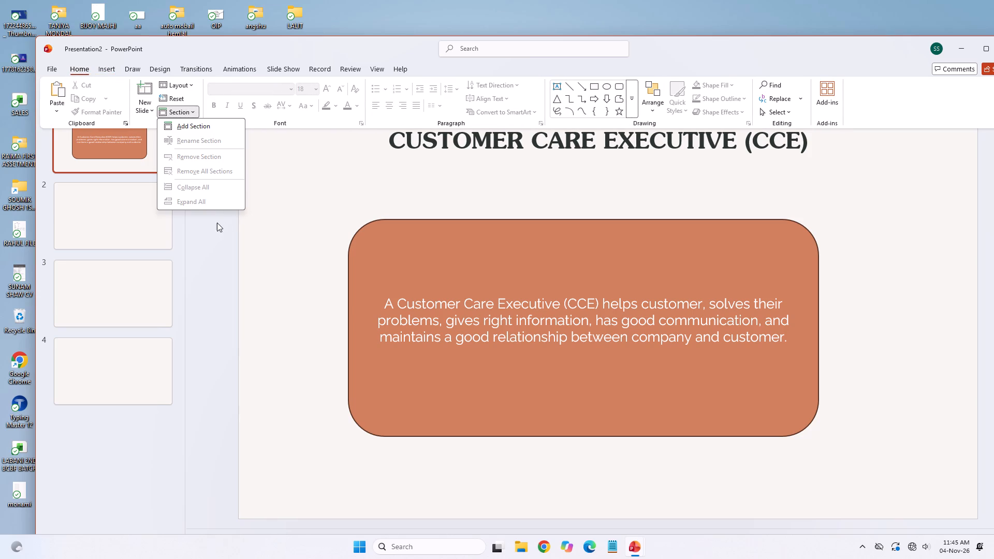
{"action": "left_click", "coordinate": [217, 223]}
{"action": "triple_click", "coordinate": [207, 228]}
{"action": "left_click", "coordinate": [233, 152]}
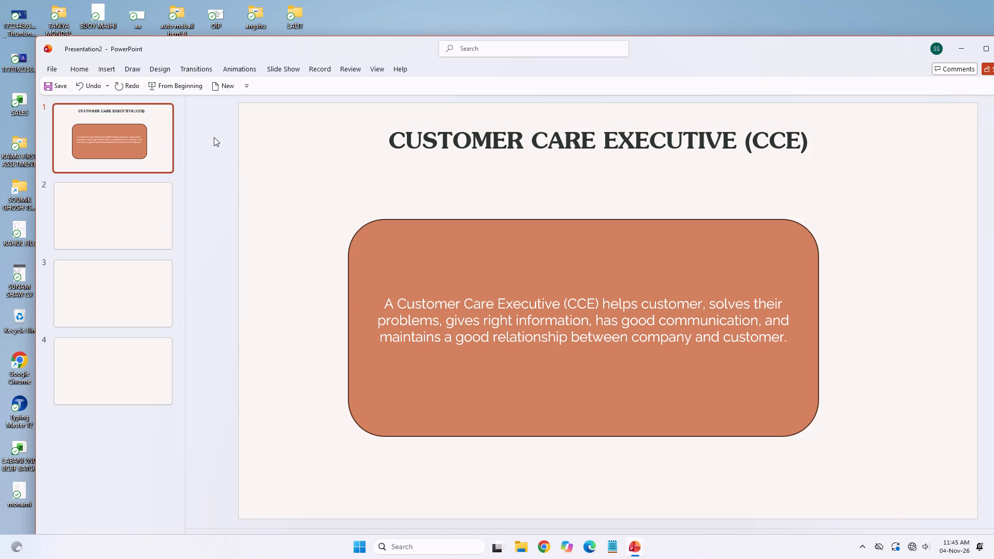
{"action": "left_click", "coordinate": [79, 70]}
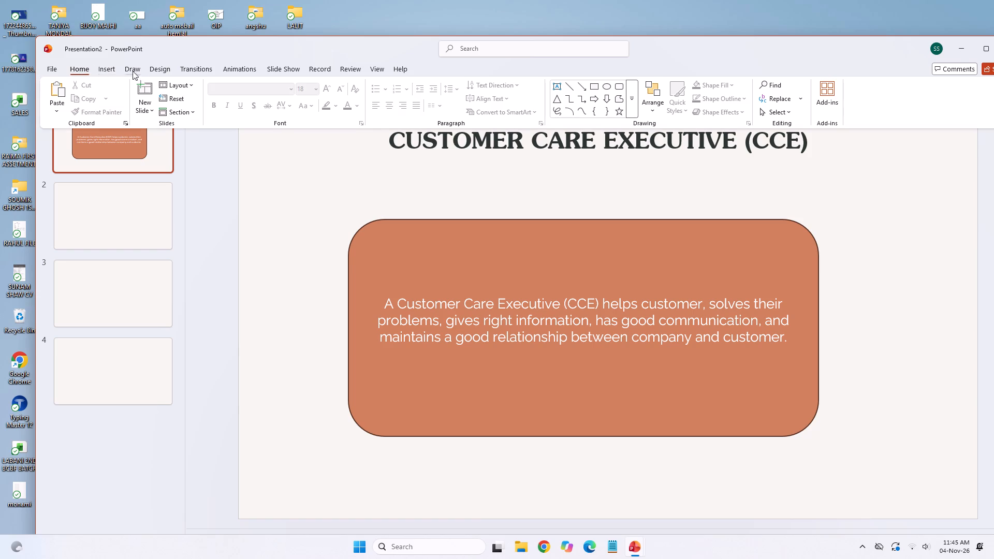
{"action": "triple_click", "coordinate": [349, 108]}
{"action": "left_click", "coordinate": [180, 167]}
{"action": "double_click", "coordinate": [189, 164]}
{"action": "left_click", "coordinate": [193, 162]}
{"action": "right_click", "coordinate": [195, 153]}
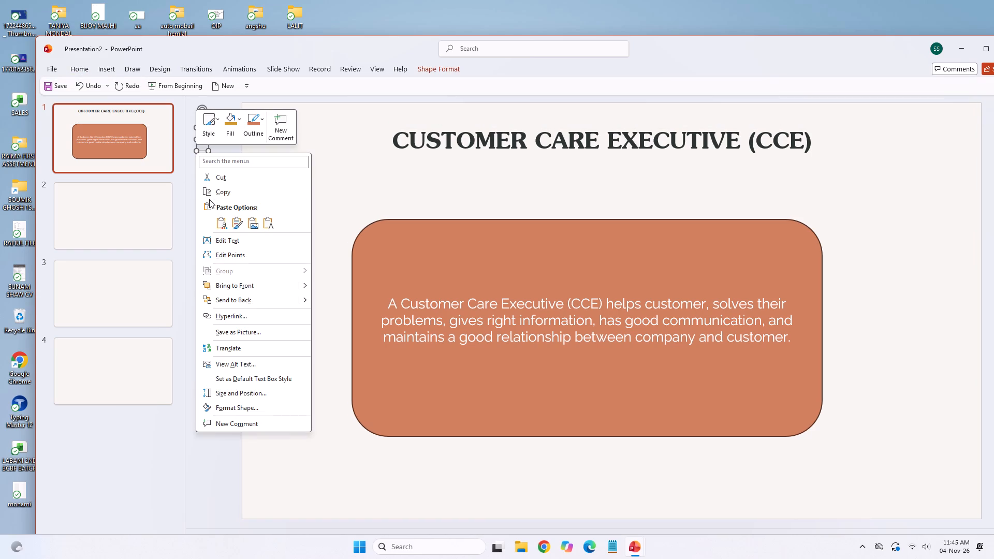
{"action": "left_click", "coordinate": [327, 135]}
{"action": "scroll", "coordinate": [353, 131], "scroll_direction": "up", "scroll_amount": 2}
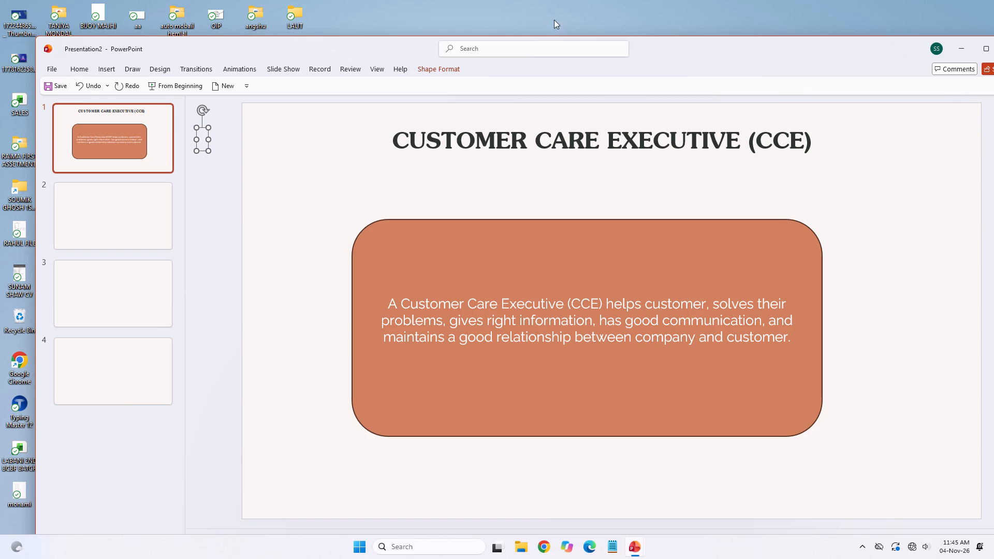
Bring the Presentation2 window back and maximize it to fill the screen.
{"action": "left_click", "coordinate": [961, 47]}
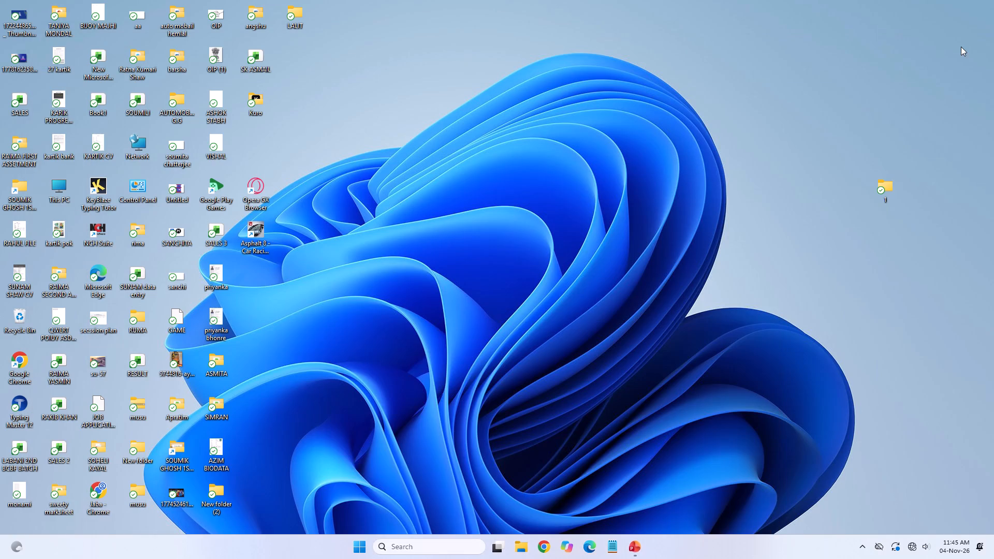
{"action": "left_click", "coordinate": [634, 551]}
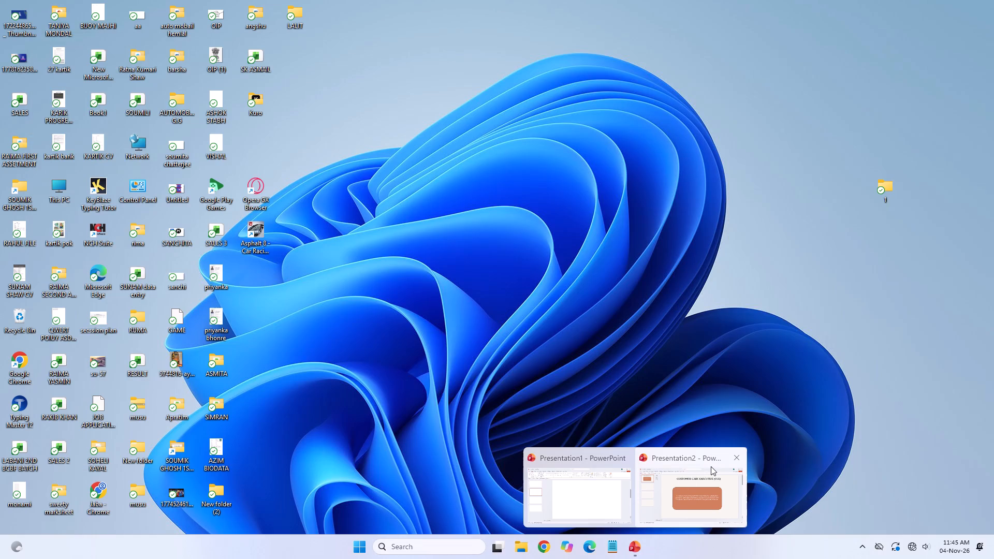
{"action": "left_click", "coordinate": [707, 488]}
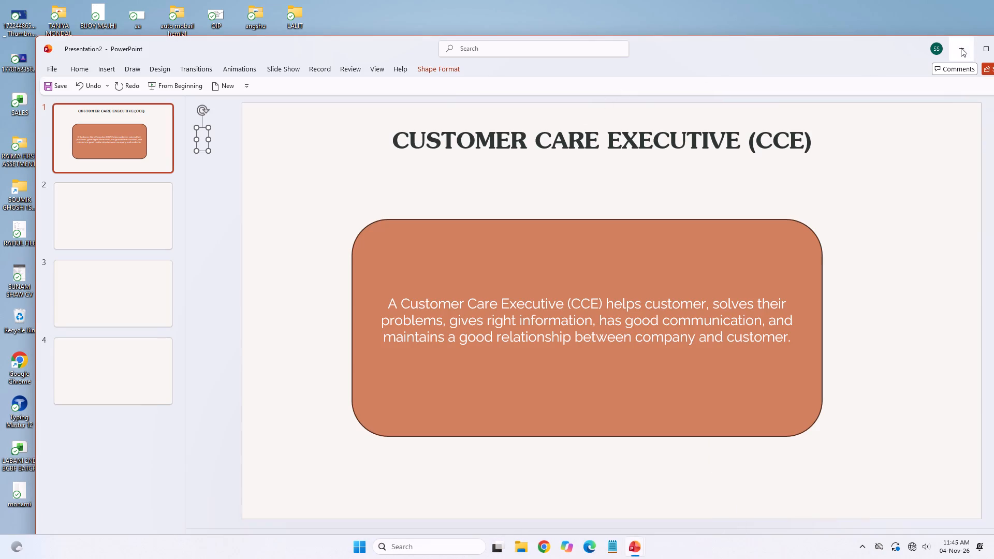
{"action": "left_click", "coordinate": [987, 49]}
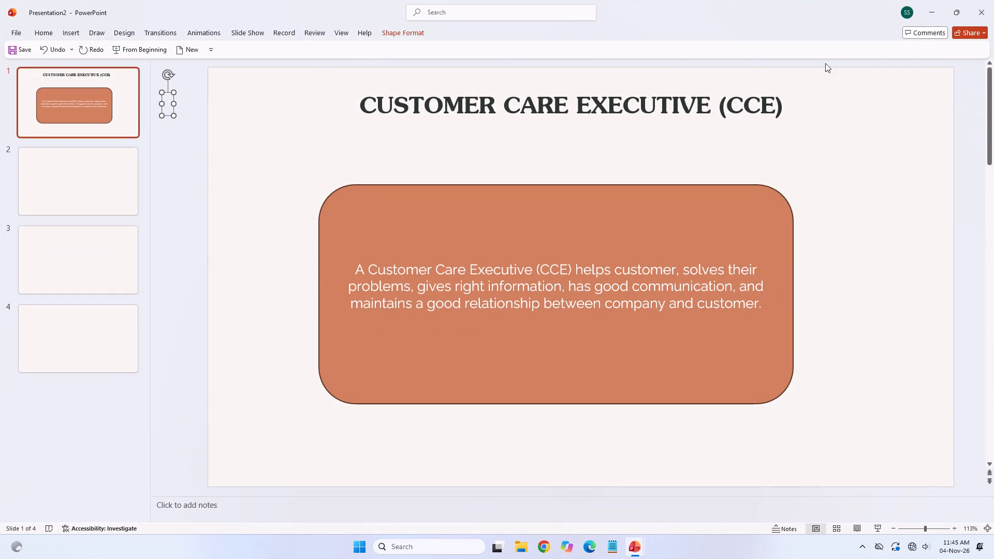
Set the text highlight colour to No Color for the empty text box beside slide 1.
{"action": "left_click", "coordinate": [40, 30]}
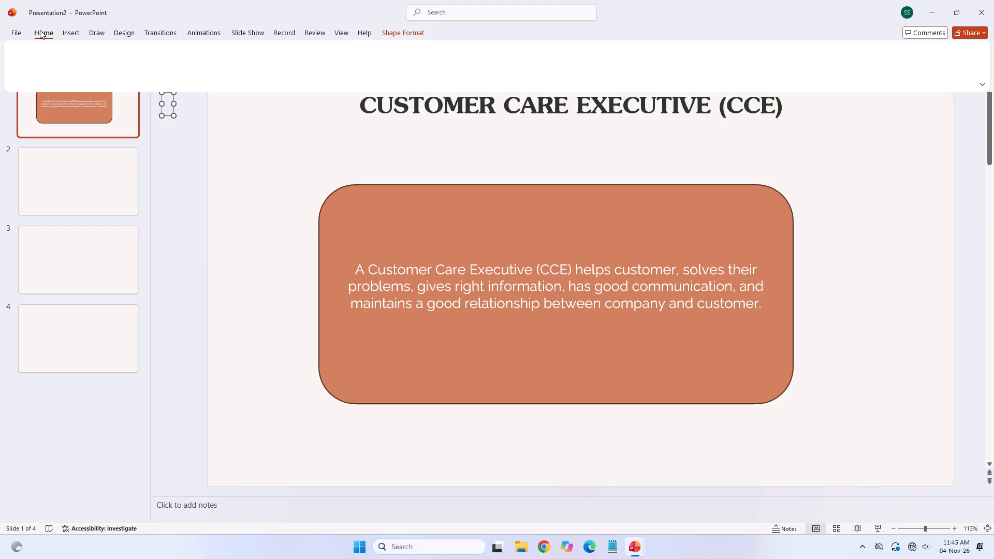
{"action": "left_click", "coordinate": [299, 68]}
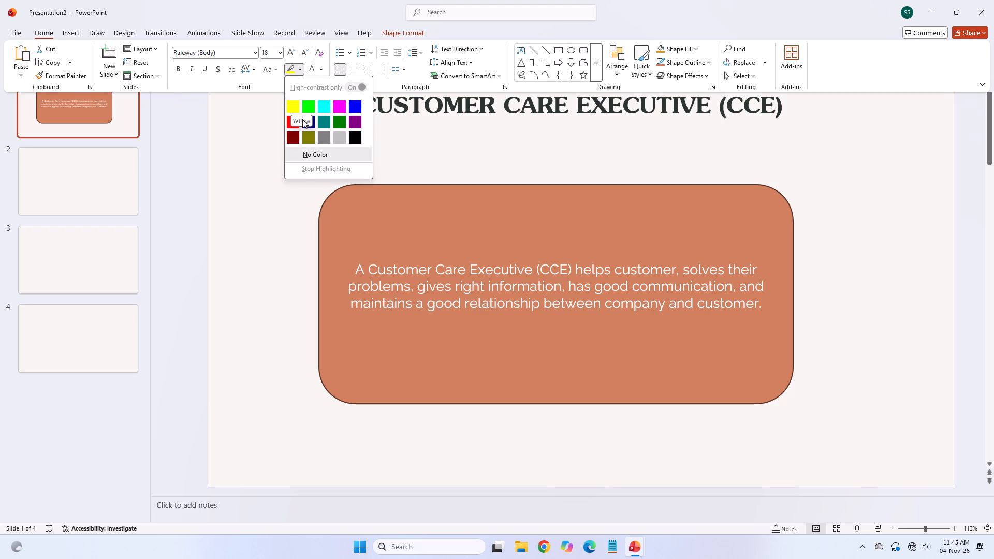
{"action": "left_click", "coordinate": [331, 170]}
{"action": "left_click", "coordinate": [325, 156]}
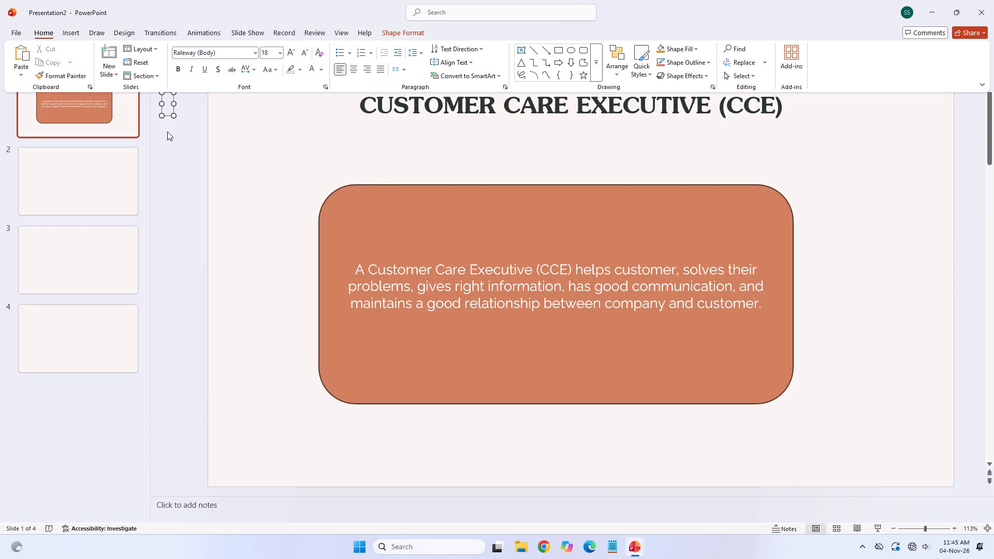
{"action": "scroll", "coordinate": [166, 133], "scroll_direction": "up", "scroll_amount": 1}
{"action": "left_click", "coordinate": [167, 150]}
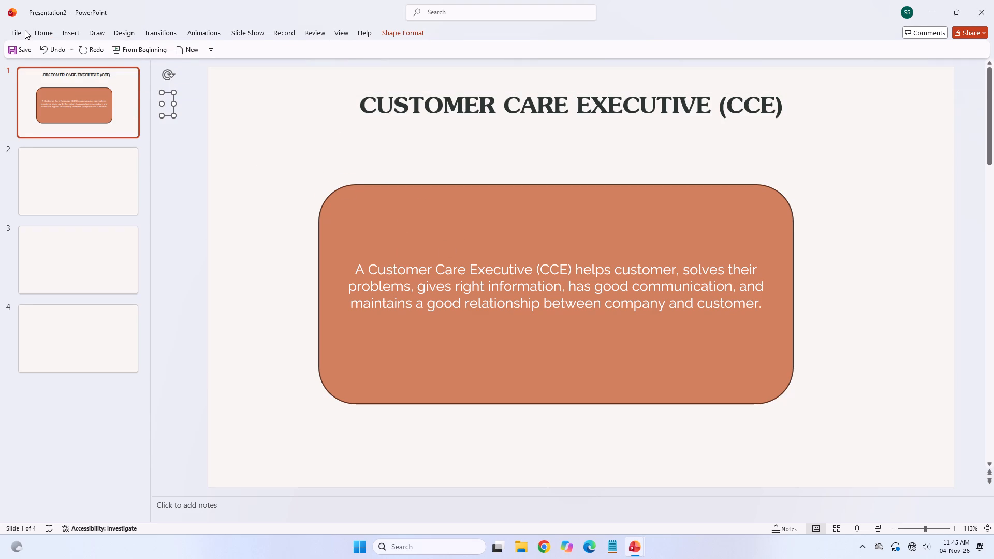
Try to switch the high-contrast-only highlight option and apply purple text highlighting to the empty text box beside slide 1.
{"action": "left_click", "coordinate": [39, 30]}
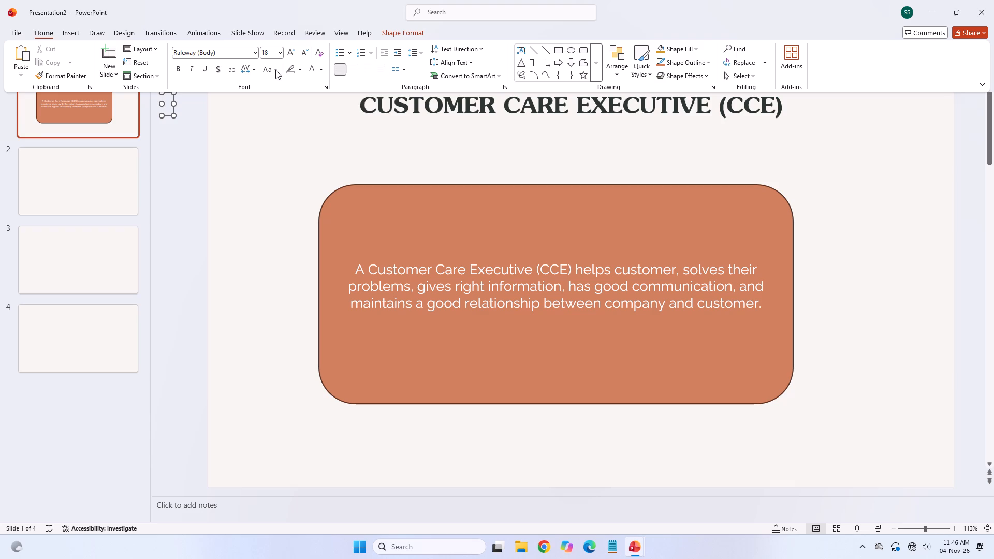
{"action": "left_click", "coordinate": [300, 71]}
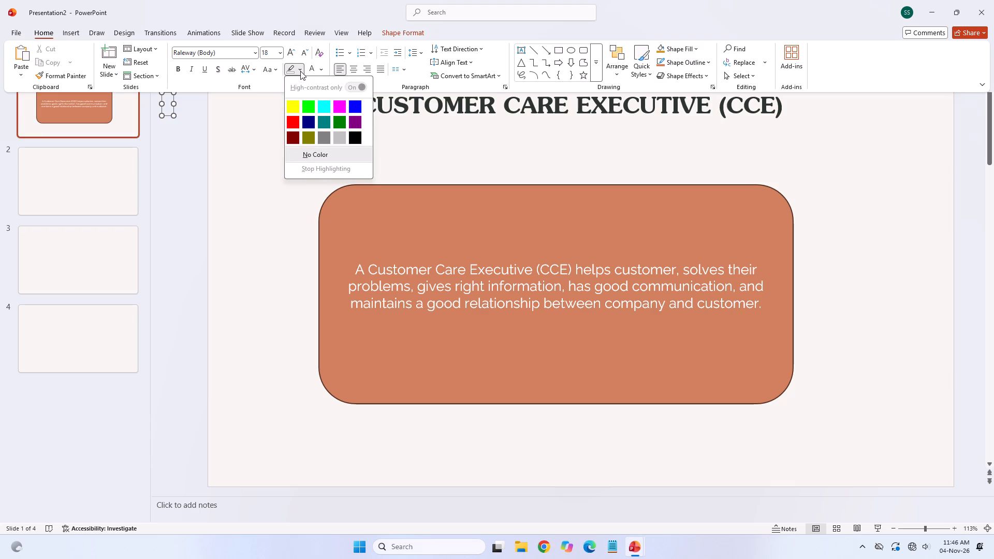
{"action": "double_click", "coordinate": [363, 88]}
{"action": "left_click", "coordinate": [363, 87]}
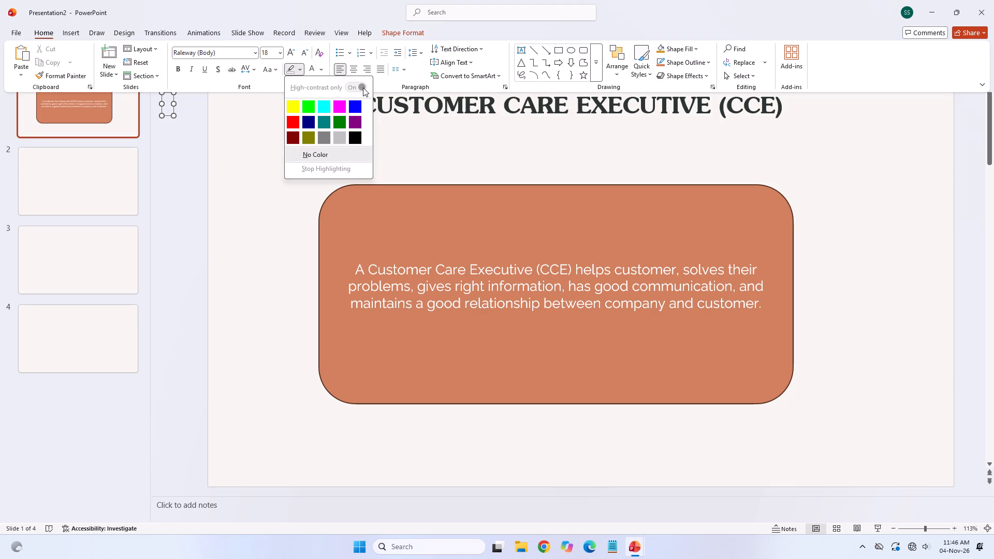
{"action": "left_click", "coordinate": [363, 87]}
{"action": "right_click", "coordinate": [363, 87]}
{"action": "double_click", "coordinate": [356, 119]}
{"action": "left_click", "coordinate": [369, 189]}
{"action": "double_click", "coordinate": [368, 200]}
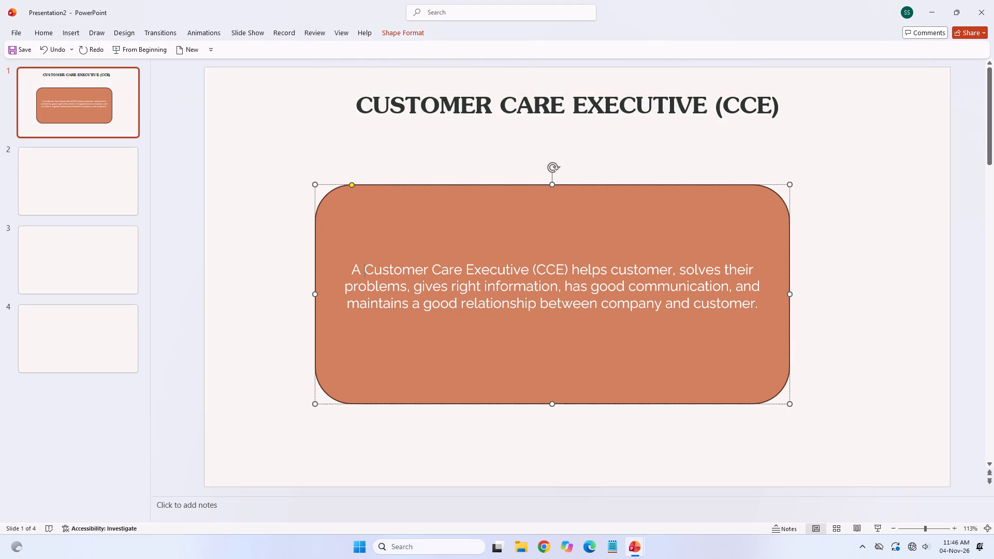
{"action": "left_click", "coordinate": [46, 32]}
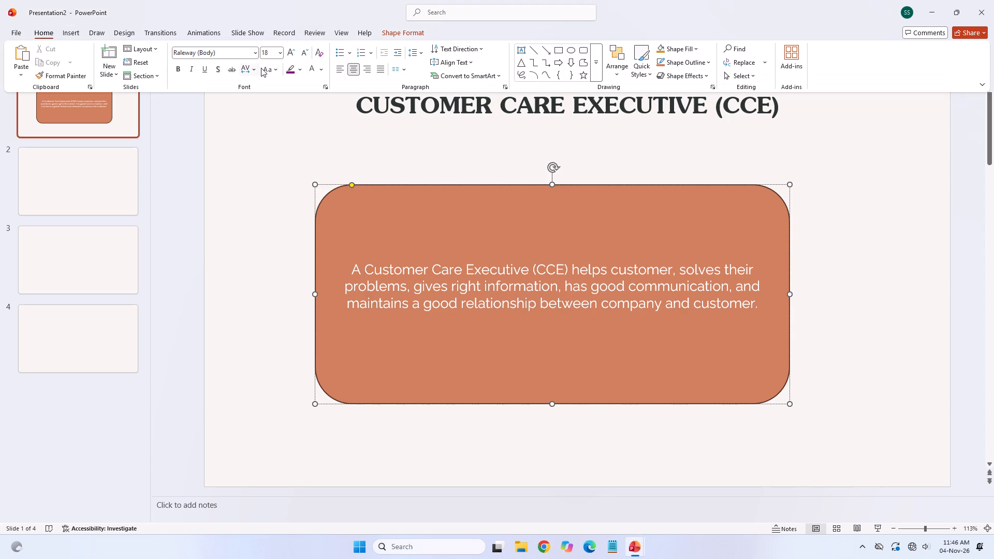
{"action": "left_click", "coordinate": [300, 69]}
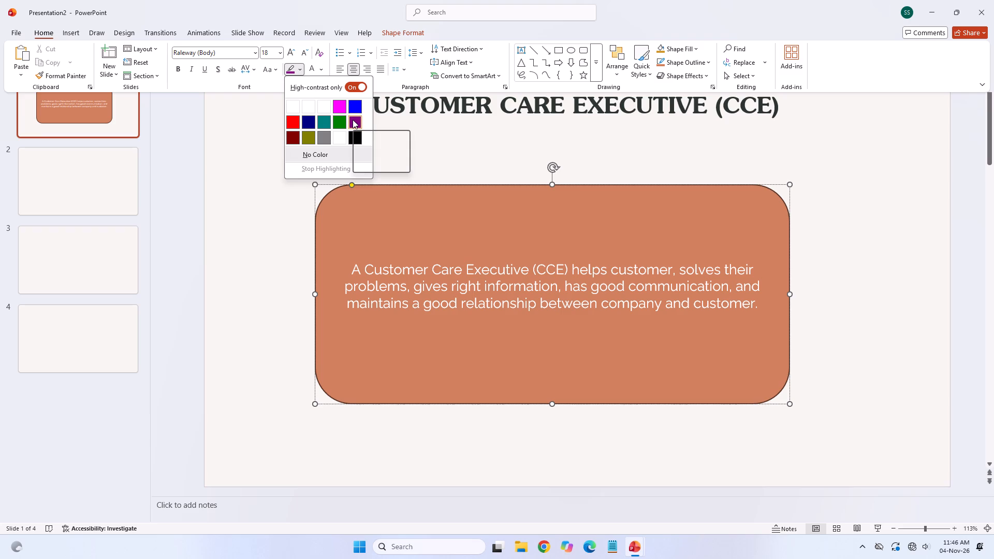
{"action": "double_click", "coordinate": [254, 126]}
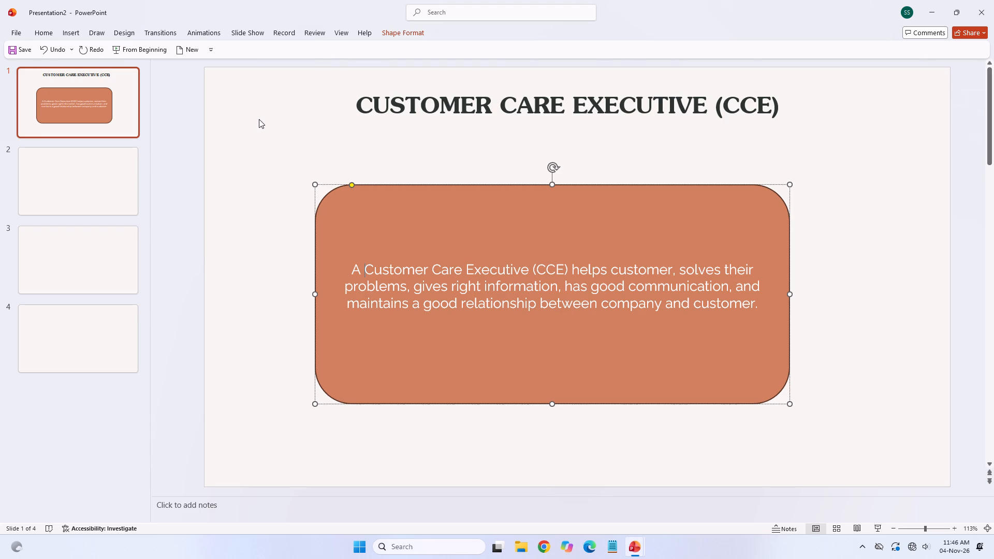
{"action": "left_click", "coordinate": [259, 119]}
Undo the last three changes made on slide 1.
{"action": "double_click", "coordinate": [351, 198]}
{"action": "key", "text": "ctrl+z"}
{"action": "key", "text": "ctrl+z"}
{"action": "key", "text": "ctrl+z"}
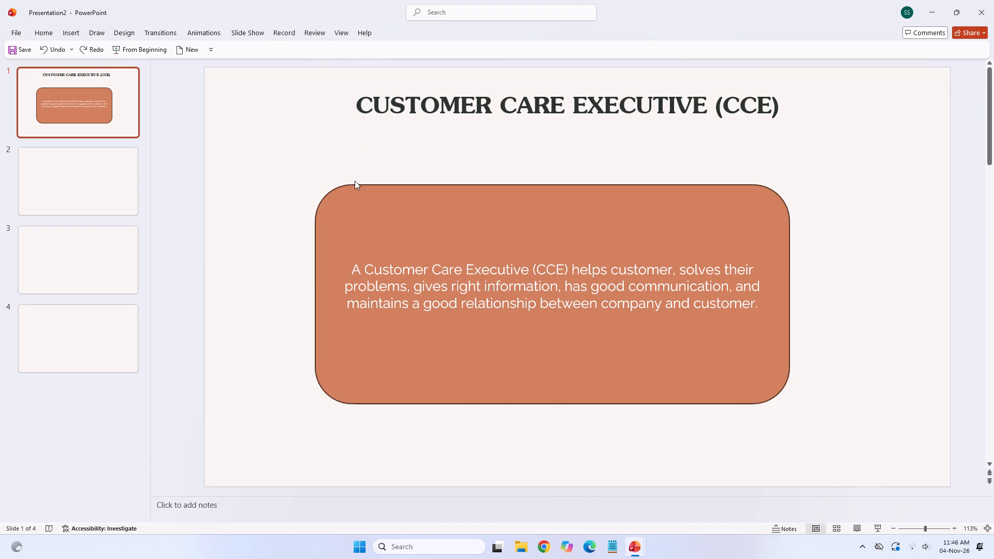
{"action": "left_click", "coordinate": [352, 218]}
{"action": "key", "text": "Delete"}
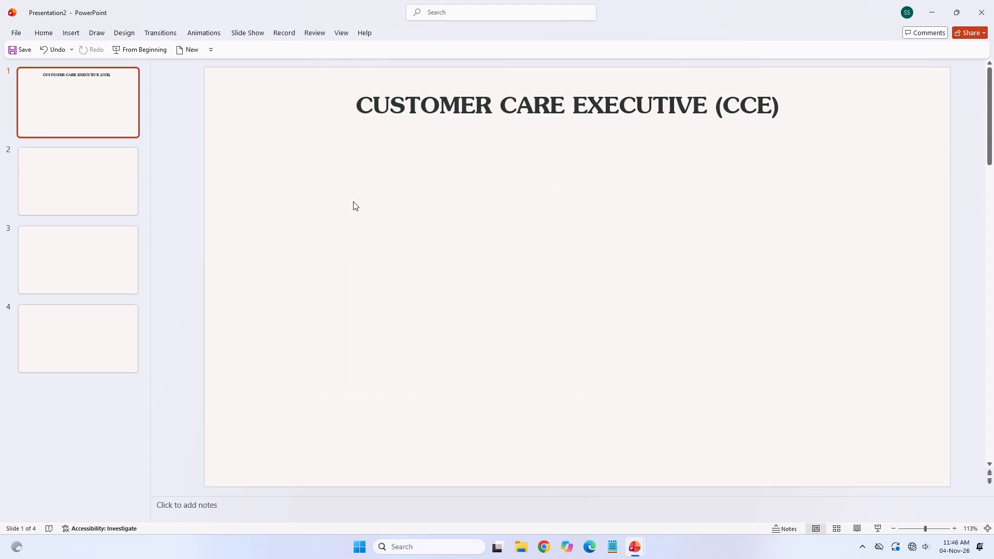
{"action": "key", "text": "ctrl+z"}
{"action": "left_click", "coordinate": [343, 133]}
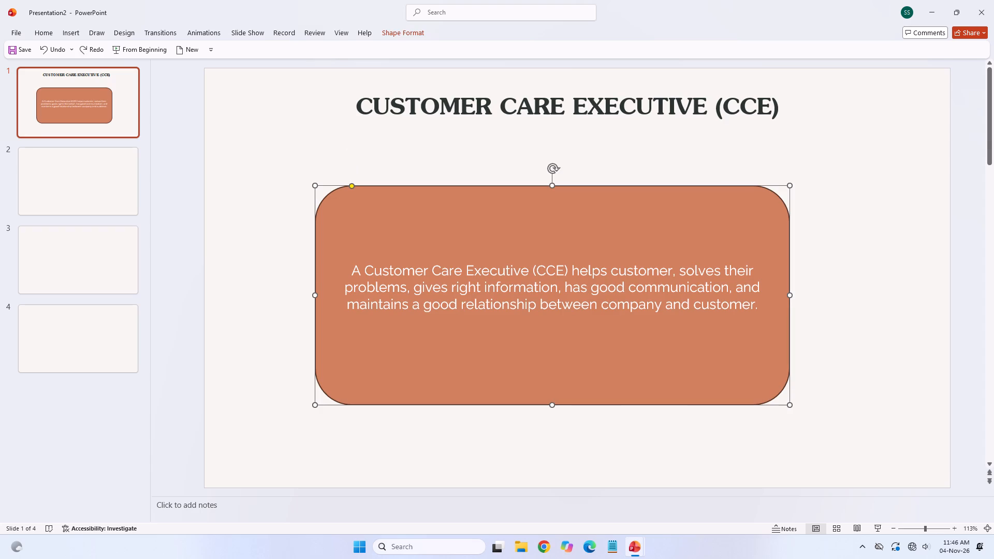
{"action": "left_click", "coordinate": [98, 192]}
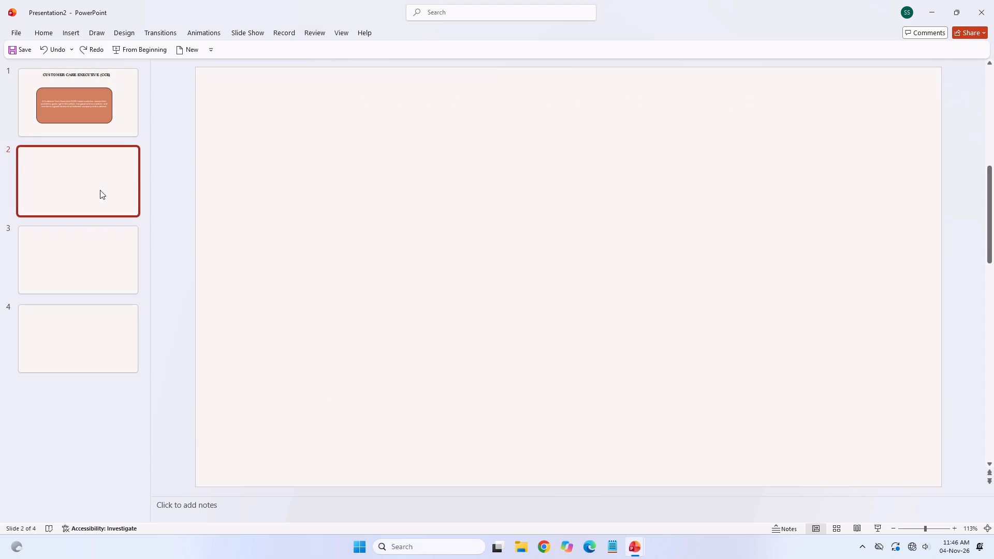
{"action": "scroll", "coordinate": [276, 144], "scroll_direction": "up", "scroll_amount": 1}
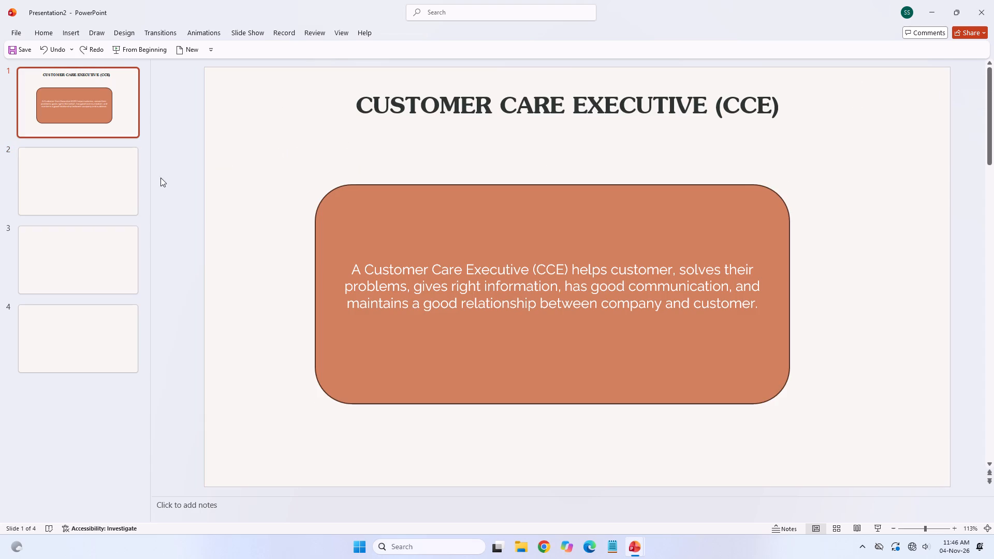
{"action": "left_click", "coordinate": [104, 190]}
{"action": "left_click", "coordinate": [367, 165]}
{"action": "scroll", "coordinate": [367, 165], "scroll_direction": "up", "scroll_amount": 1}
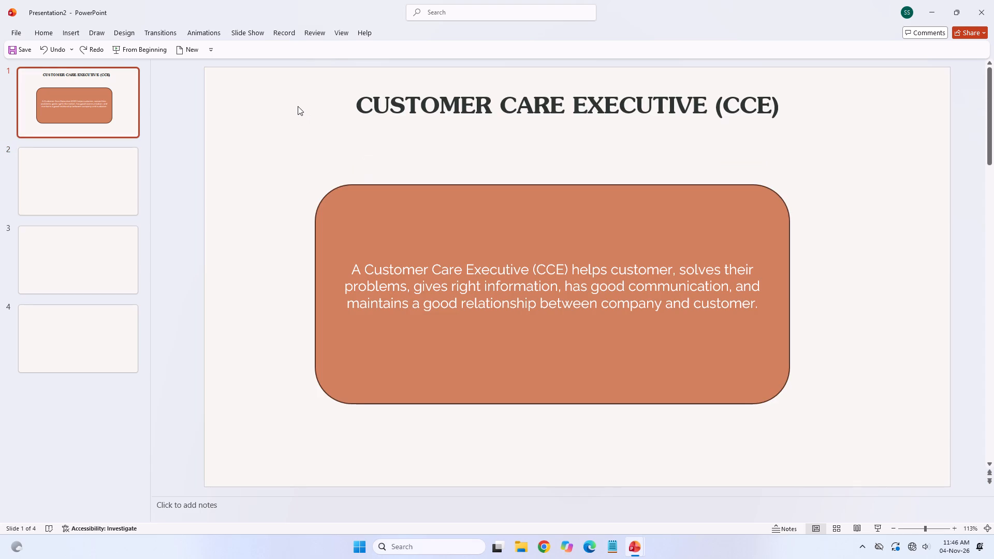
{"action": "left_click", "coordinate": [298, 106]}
Delete the large rounded rectangle containing the Customer Care Executive sentence from slide 1.
{"action": "left_click", "coordinate": [386, 220]}
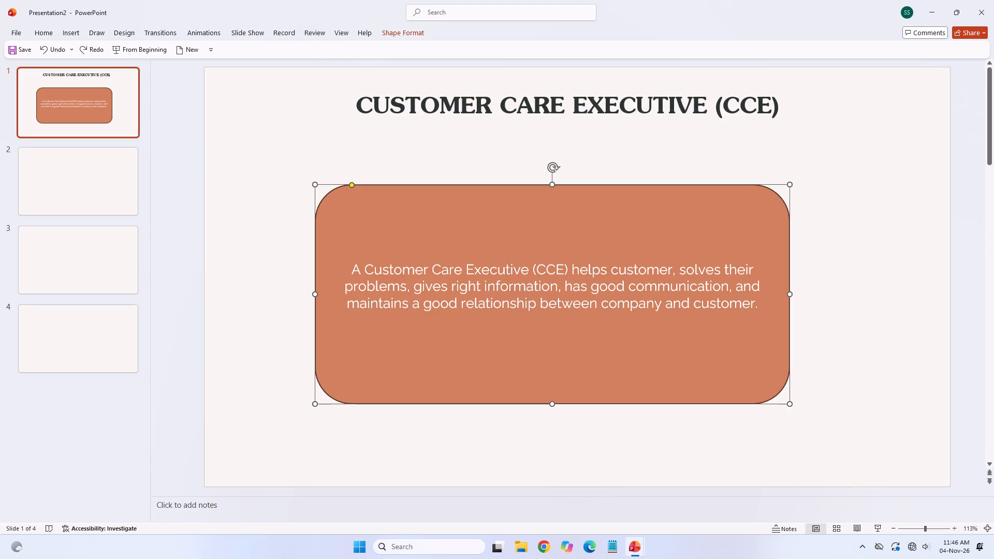
{"action": "key", "text": "Delete"}
Remove the letter T from the word CUSTOMER in slide 1's title.
{"action": "left_click", "coordinate": [399, 114]}
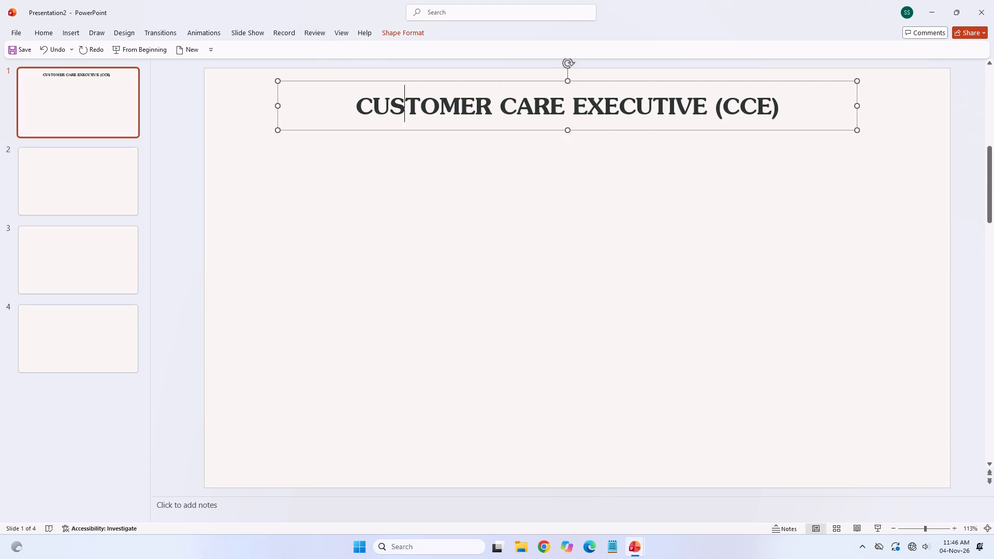
{"action": "key", "text": "Delete"}
{"action": "left_click", "coordinate": [325, 145]}
{"action": "left_click", "coordinate": [111, 95]}
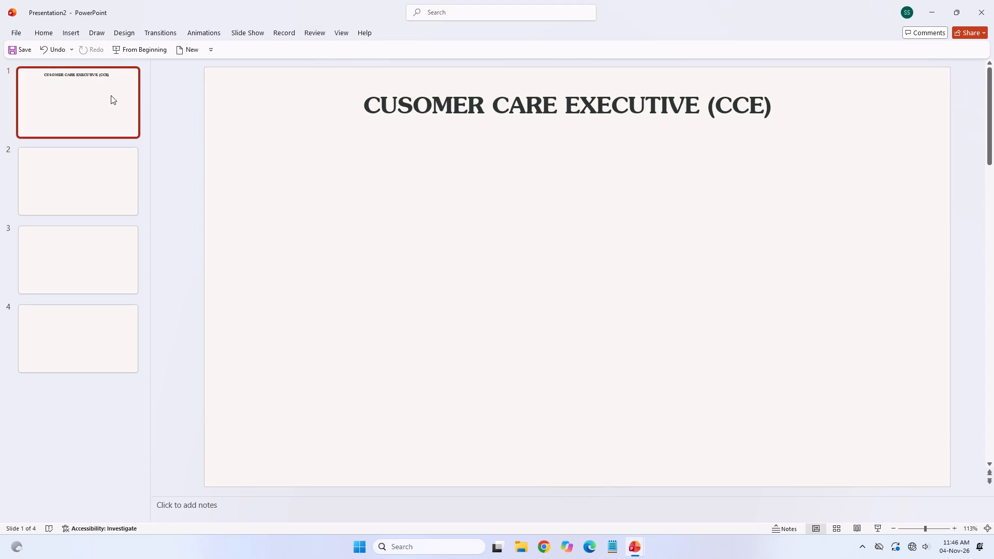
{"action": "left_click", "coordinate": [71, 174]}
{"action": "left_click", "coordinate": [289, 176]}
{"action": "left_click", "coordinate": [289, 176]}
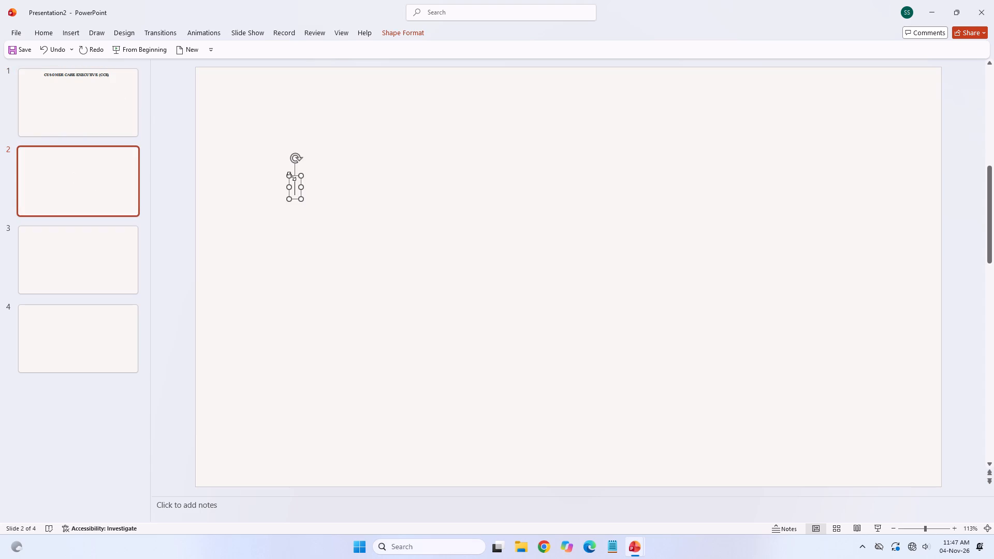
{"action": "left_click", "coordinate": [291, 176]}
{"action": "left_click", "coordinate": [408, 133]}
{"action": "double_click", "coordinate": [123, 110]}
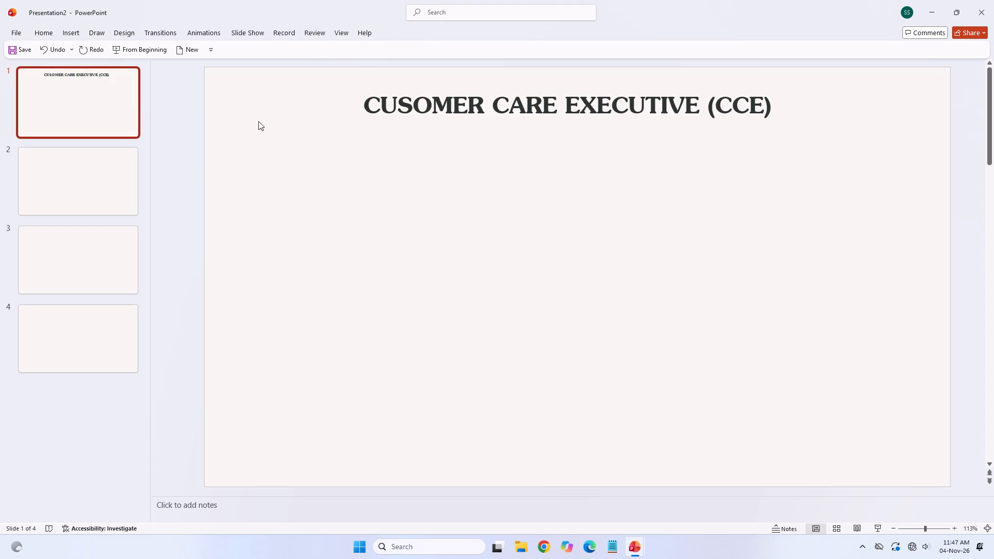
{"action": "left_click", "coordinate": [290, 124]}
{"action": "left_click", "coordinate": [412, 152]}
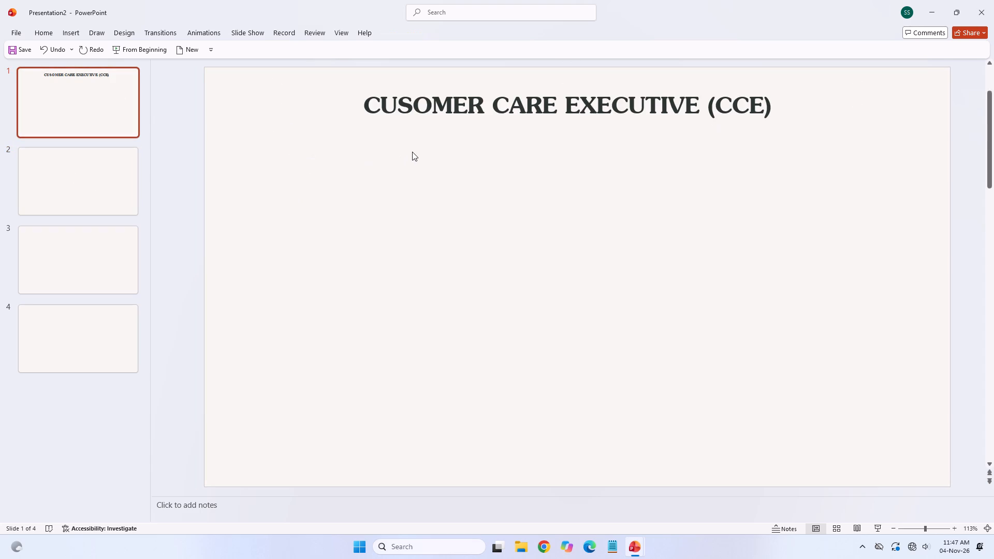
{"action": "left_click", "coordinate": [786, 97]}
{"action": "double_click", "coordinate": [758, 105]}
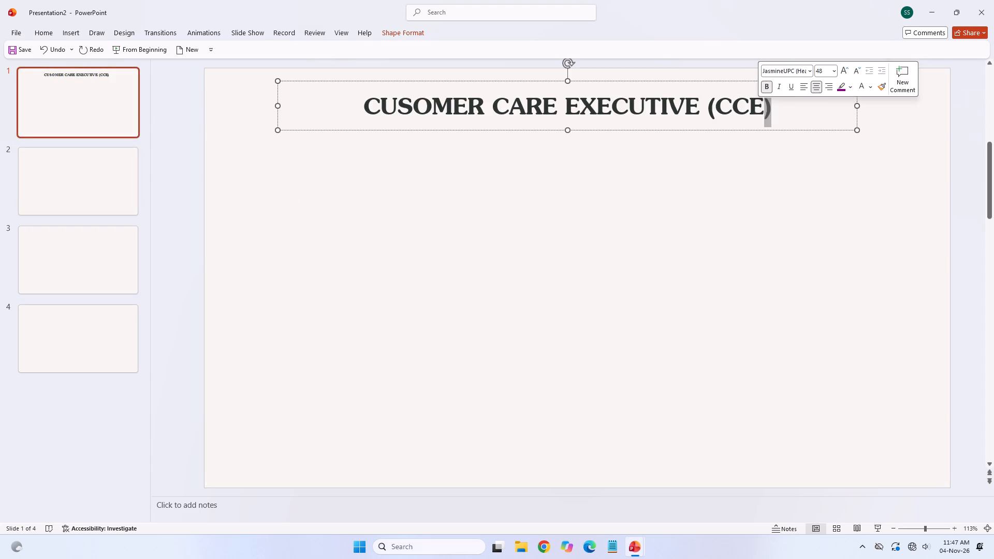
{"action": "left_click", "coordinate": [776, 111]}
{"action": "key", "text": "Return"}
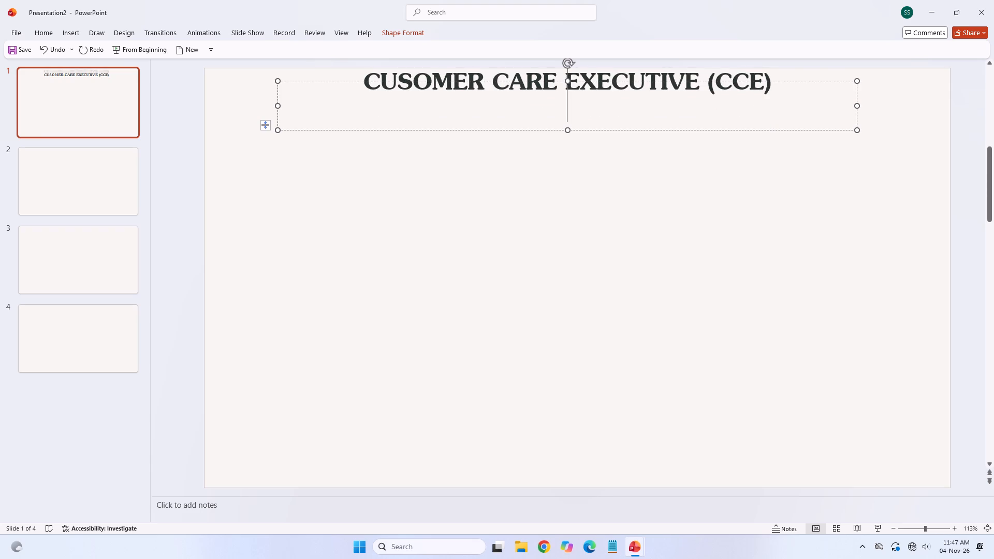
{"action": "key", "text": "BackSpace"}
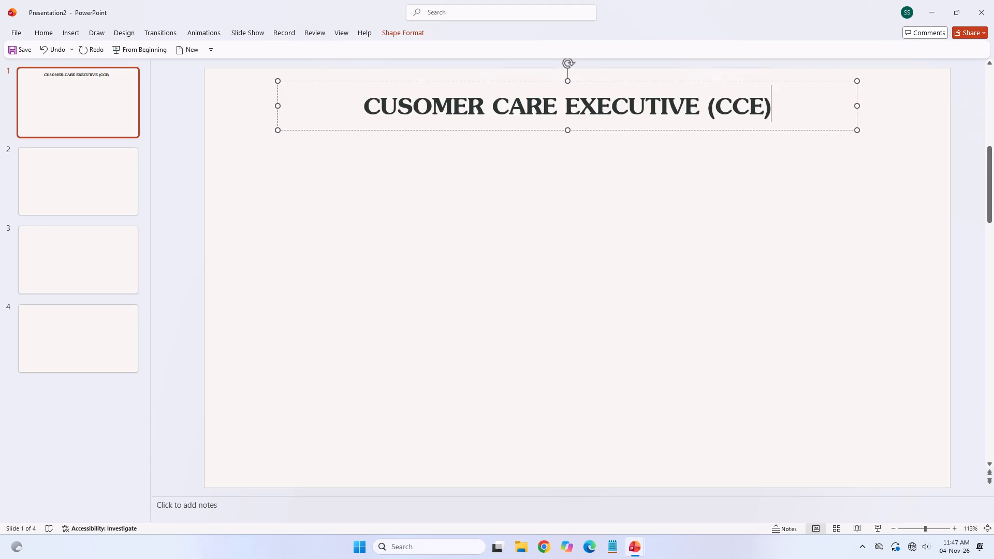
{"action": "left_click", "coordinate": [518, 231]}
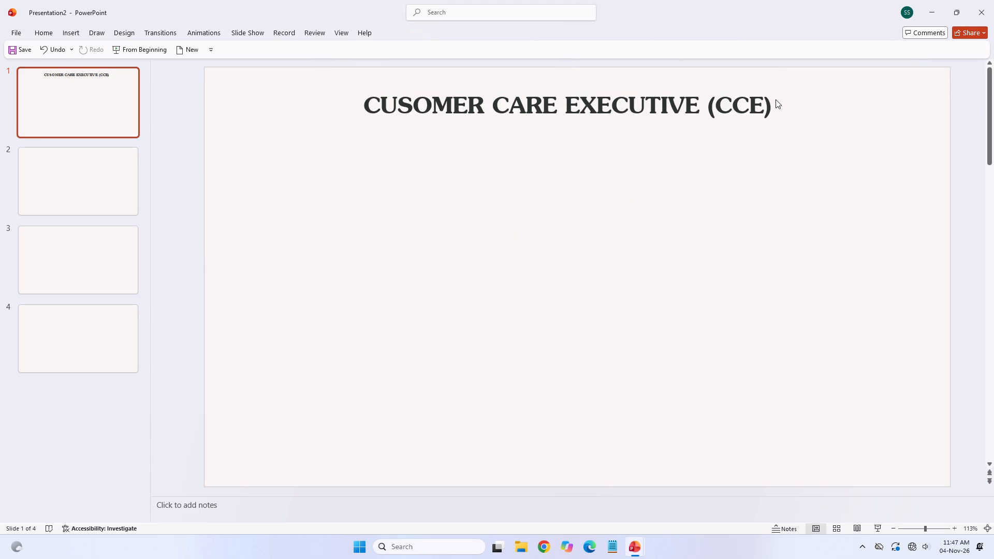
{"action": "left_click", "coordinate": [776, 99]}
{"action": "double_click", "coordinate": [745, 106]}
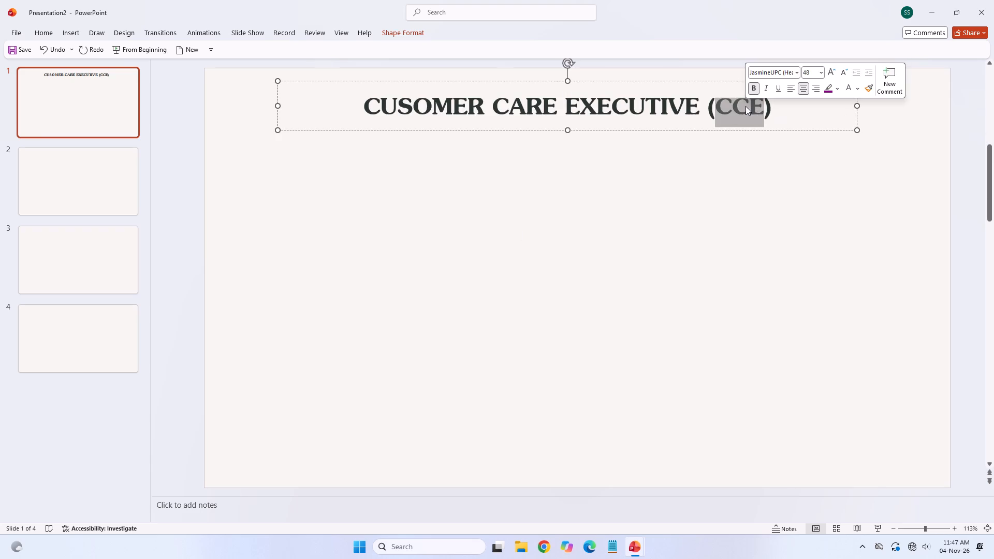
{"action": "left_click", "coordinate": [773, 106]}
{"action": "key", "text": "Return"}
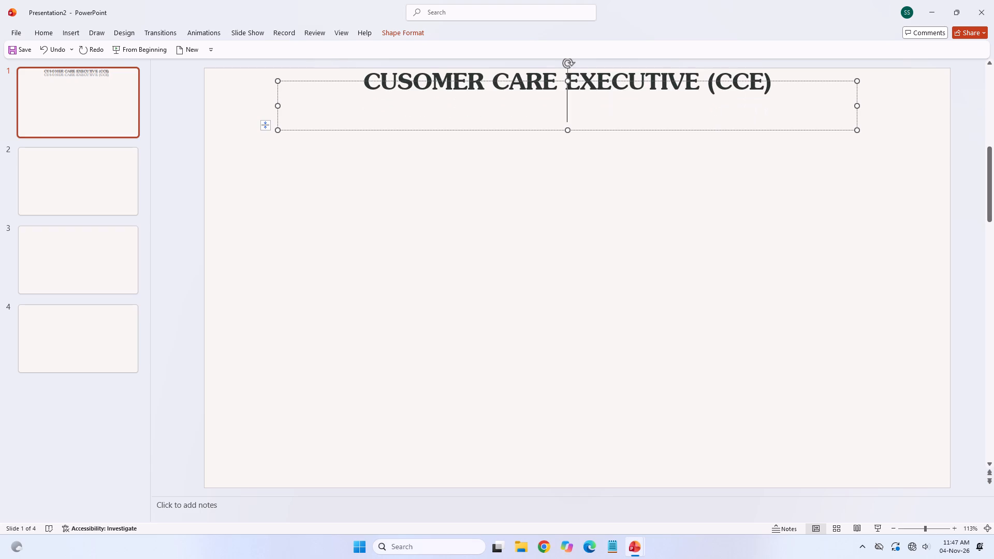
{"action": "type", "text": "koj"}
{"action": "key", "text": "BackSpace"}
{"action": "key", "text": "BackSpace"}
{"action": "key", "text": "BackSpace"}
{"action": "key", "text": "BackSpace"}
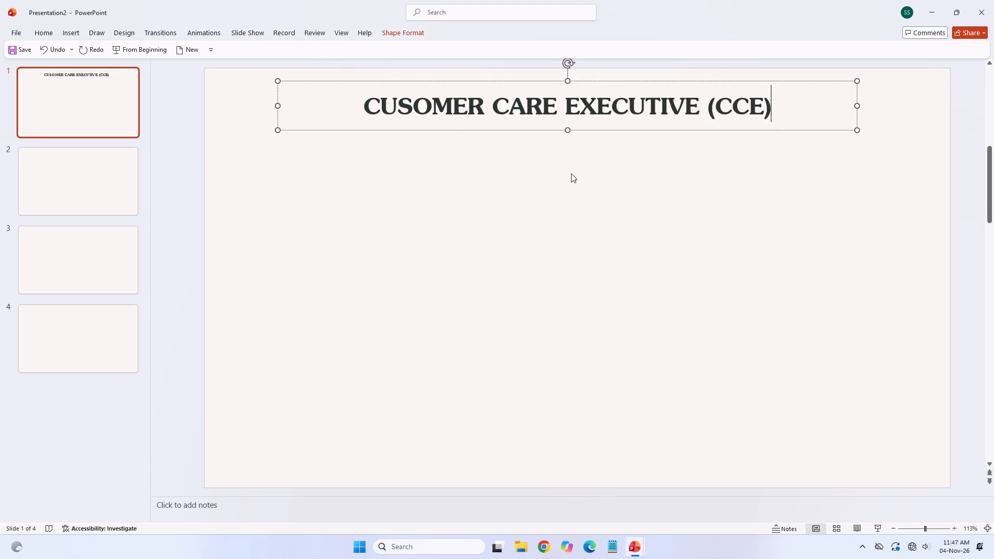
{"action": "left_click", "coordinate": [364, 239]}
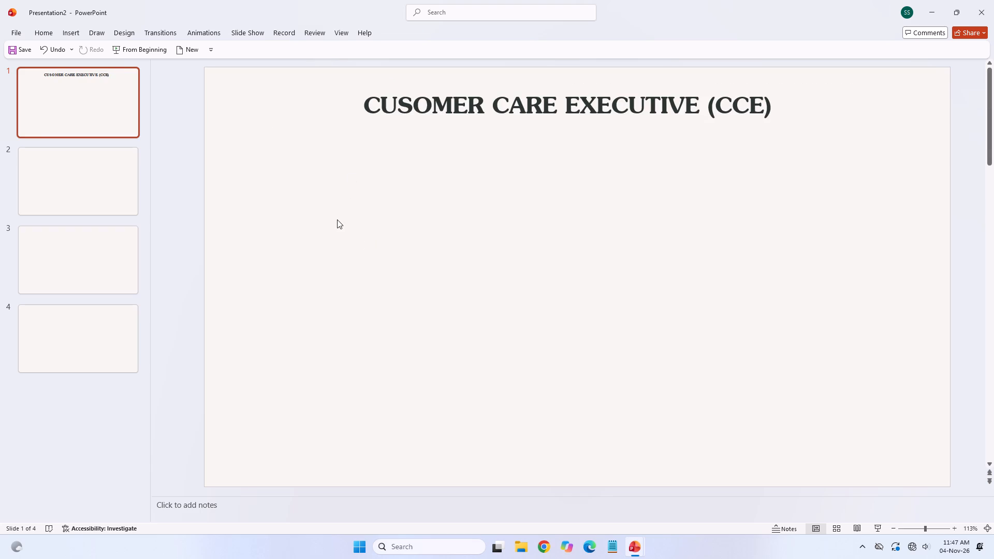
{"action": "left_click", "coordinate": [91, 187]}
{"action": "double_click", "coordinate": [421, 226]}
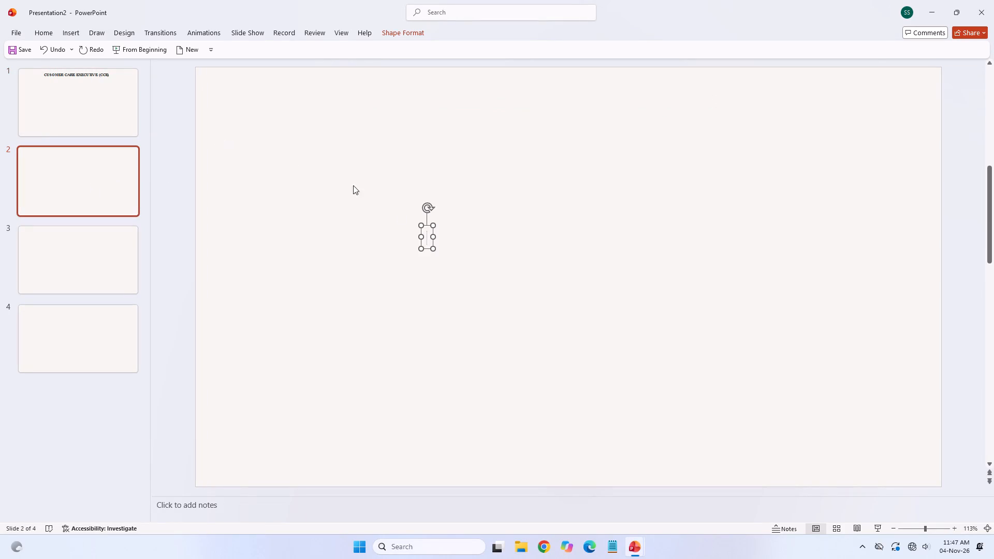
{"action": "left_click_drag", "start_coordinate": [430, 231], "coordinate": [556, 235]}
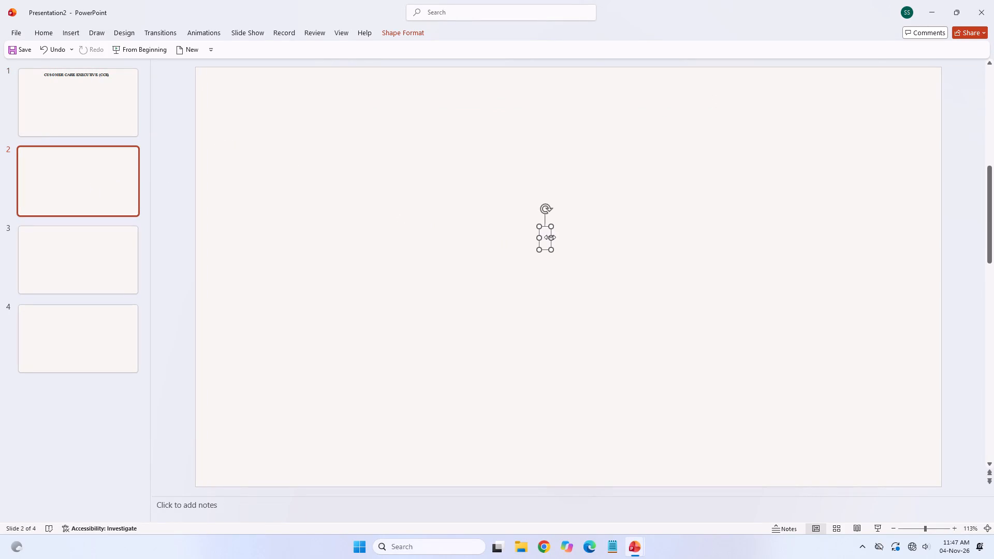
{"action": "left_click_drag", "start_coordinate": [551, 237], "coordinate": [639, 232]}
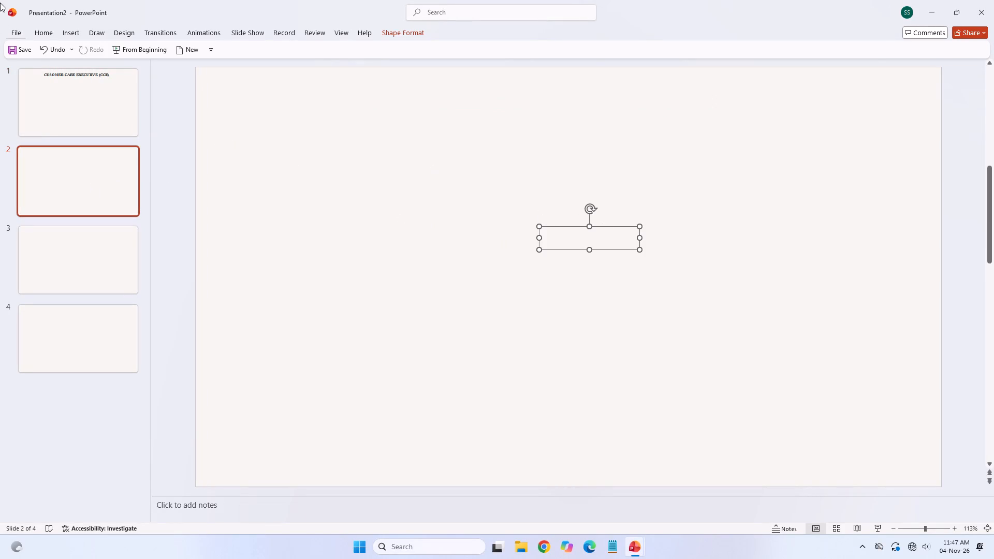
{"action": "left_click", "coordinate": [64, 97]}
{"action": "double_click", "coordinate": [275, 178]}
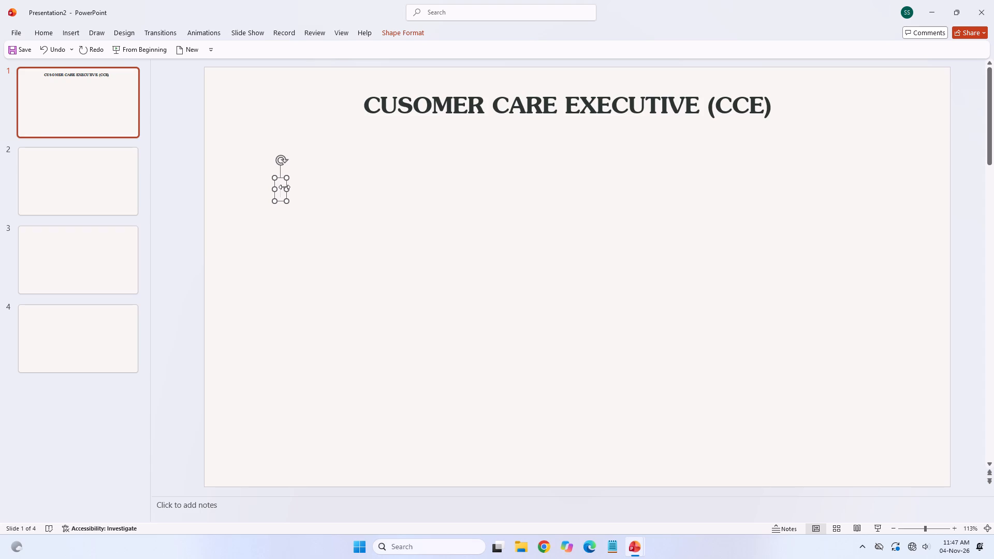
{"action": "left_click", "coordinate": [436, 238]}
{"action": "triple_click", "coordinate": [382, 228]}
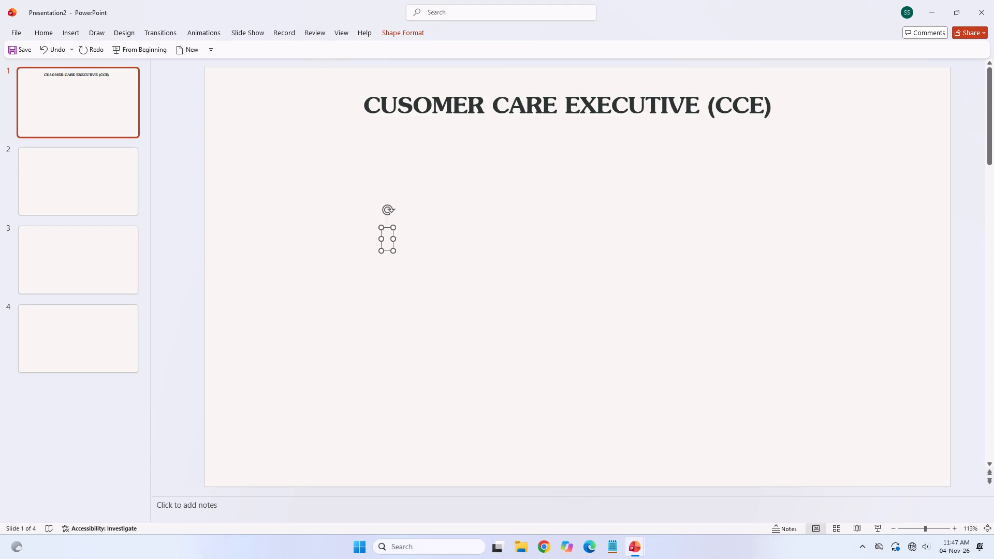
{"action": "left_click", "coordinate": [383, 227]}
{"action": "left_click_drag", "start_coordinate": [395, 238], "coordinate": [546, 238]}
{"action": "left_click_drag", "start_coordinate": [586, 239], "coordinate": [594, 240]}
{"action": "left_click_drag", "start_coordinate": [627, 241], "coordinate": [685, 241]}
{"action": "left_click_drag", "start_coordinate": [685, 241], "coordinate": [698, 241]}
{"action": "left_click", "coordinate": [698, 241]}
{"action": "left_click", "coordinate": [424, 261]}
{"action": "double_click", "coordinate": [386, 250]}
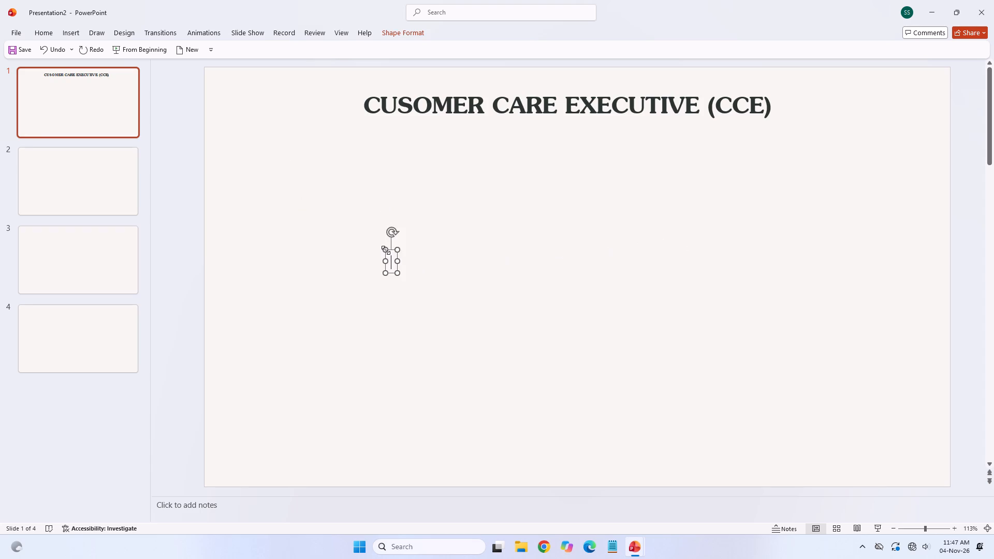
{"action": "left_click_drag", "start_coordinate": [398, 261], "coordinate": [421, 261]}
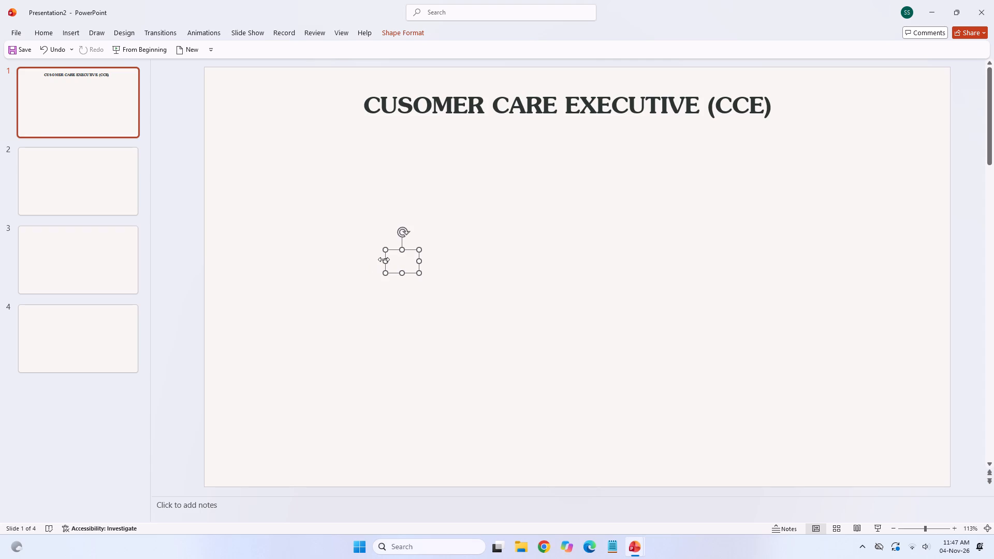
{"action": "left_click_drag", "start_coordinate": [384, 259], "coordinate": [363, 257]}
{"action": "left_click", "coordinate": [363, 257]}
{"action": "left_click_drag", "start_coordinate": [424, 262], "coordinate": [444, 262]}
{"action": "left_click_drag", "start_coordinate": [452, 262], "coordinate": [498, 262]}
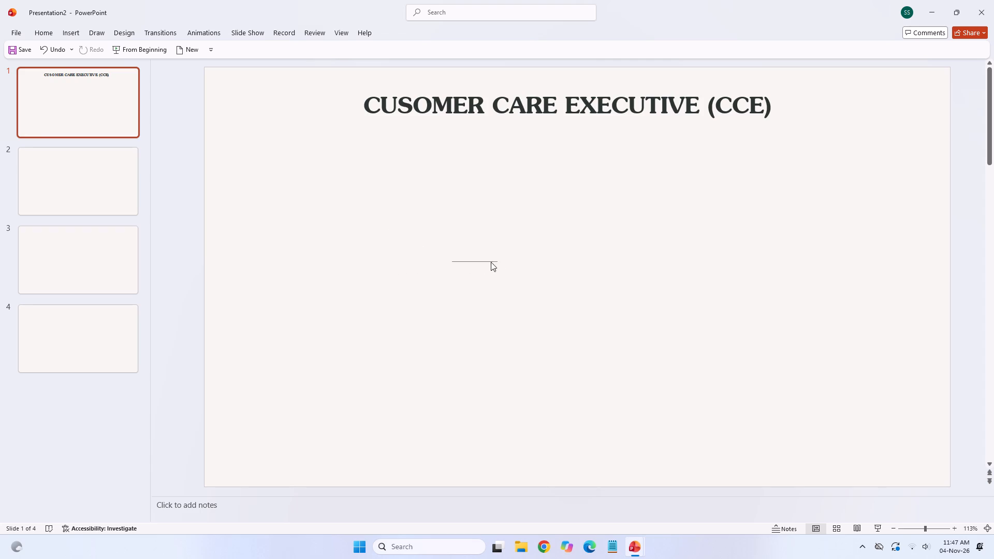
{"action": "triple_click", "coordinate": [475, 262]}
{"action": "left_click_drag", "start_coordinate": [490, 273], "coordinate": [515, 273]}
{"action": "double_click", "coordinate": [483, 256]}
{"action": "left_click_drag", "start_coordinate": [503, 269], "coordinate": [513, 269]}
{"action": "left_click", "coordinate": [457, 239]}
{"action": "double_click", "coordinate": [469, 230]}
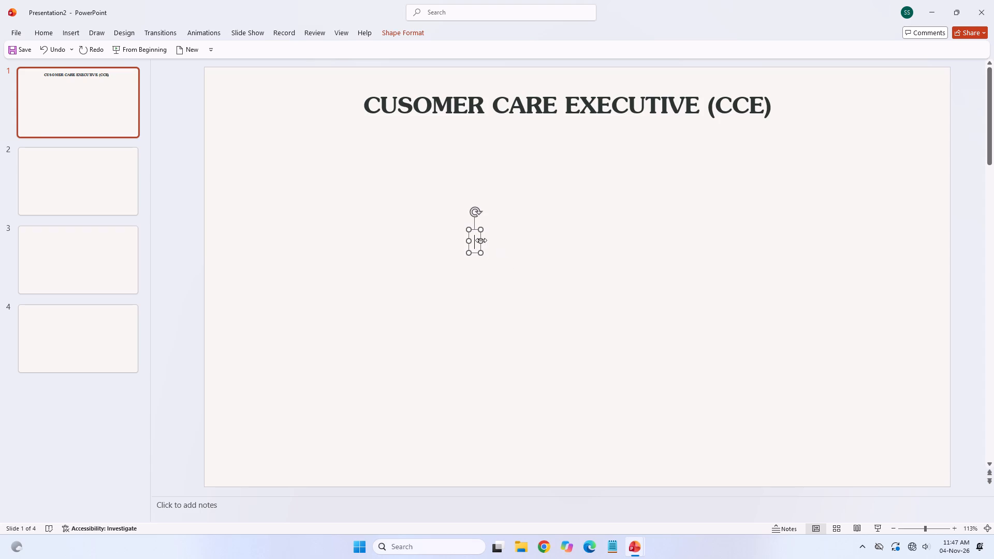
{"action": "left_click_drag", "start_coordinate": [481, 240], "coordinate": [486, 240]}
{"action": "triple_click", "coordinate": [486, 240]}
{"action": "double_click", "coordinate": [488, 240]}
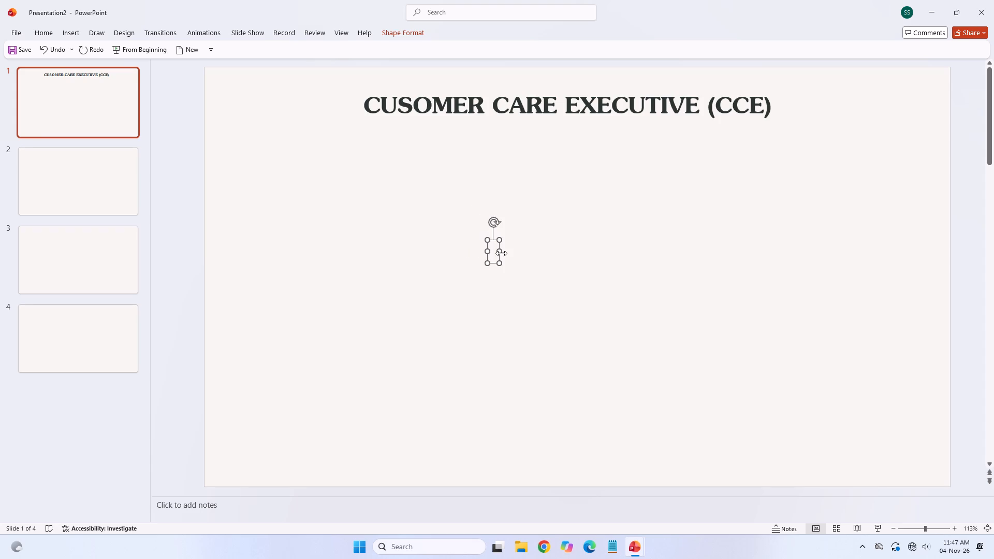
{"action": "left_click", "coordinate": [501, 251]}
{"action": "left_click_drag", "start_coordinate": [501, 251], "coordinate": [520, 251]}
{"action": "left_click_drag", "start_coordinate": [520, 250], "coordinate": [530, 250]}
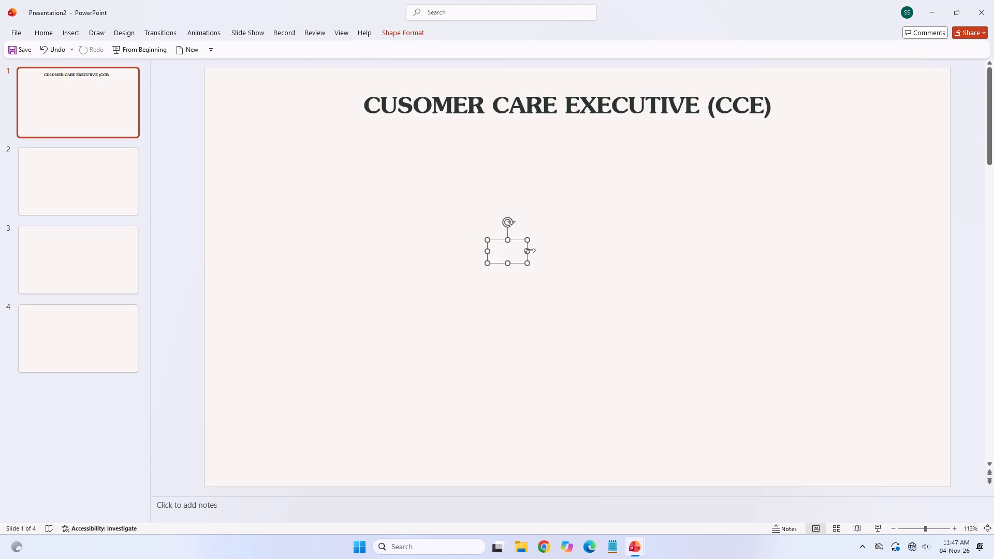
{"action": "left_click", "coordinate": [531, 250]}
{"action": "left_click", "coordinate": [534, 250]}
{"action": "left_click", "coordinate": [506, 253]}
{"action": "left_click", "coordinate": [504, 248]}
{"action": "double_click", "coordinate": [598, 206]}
Add a new text box near the middle of slide 1 and enter "A Castomer Care" in it.
{"action": "double_click", "coordinate": [507, 271]}
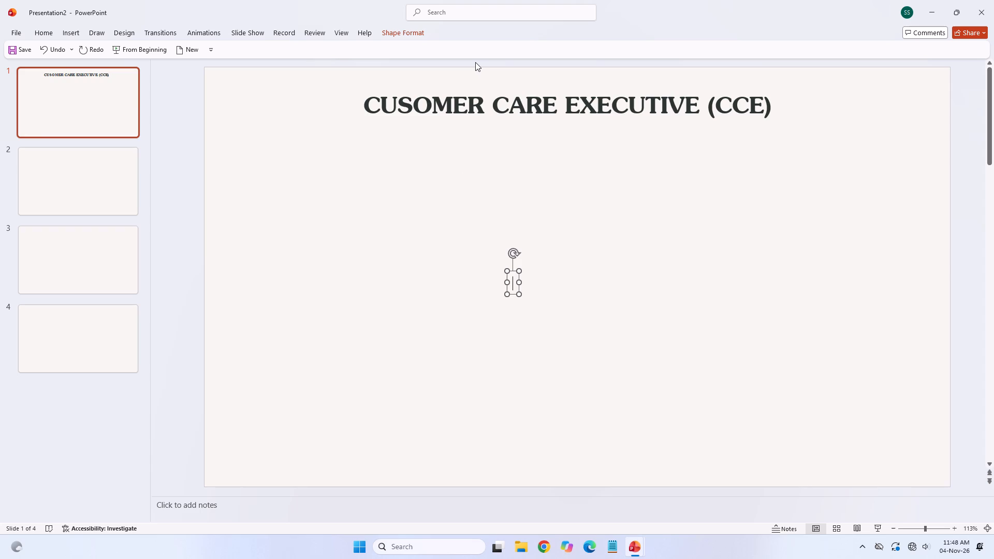
{"action": "key", "text": "a"}
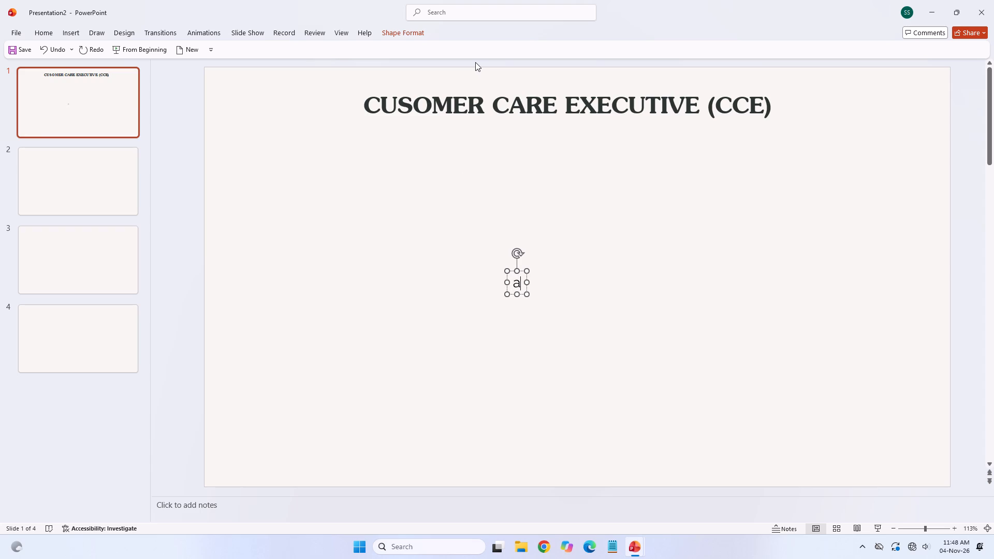
{"action": "key", "text": "BackSpace"}
{"action": "type", "text": "A CC"}
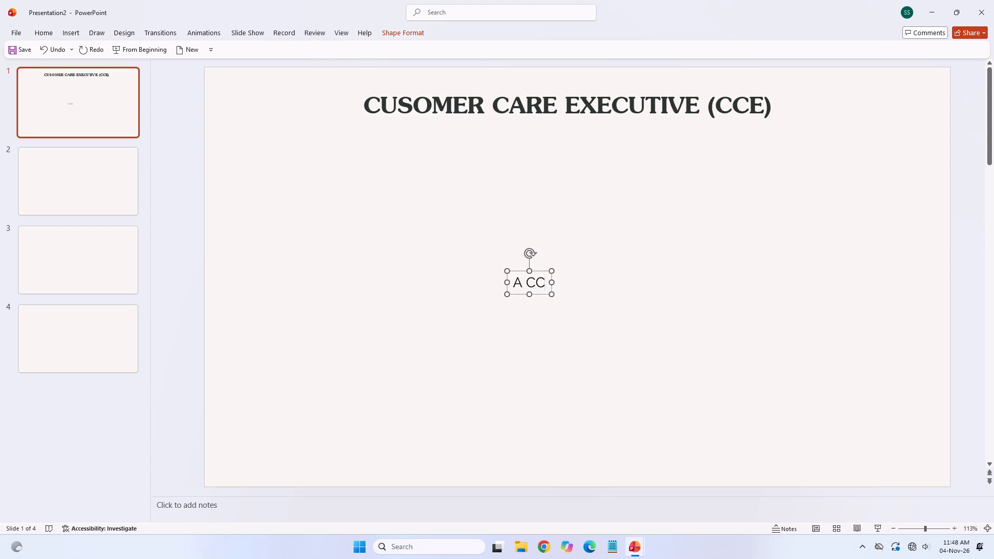
{"action": "key", "text": "BackSpace"}
{"action": "type", "text": "as"}
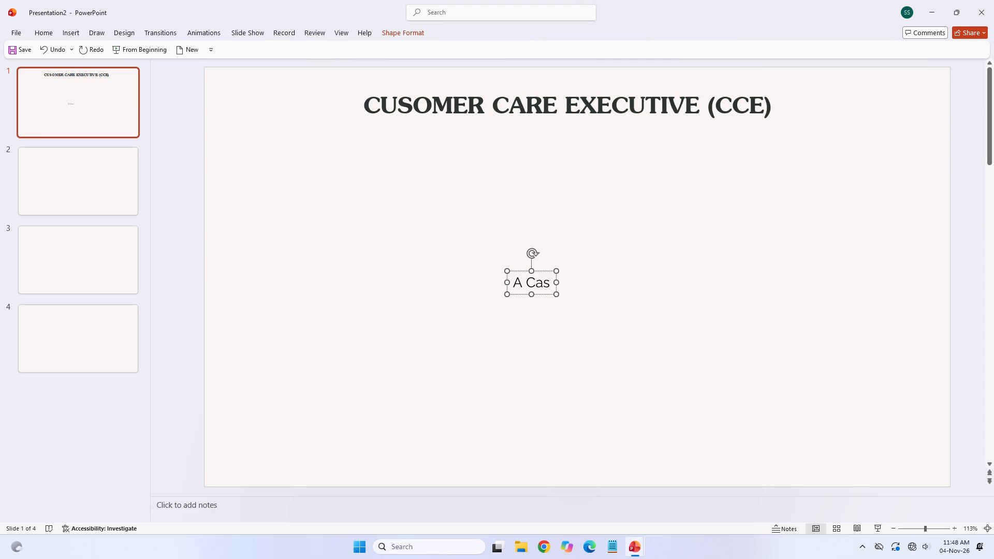
{"action": "type", "text": "tomer Care"}
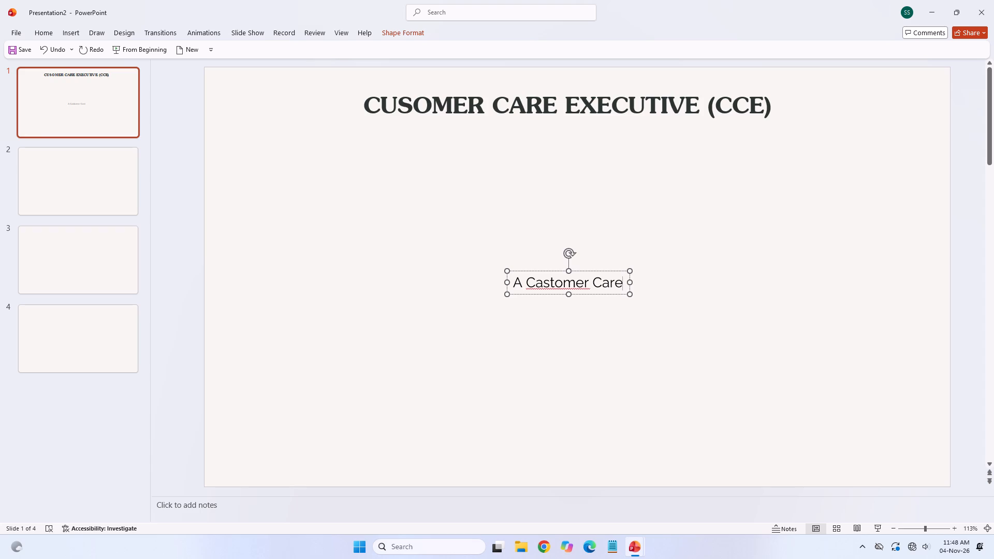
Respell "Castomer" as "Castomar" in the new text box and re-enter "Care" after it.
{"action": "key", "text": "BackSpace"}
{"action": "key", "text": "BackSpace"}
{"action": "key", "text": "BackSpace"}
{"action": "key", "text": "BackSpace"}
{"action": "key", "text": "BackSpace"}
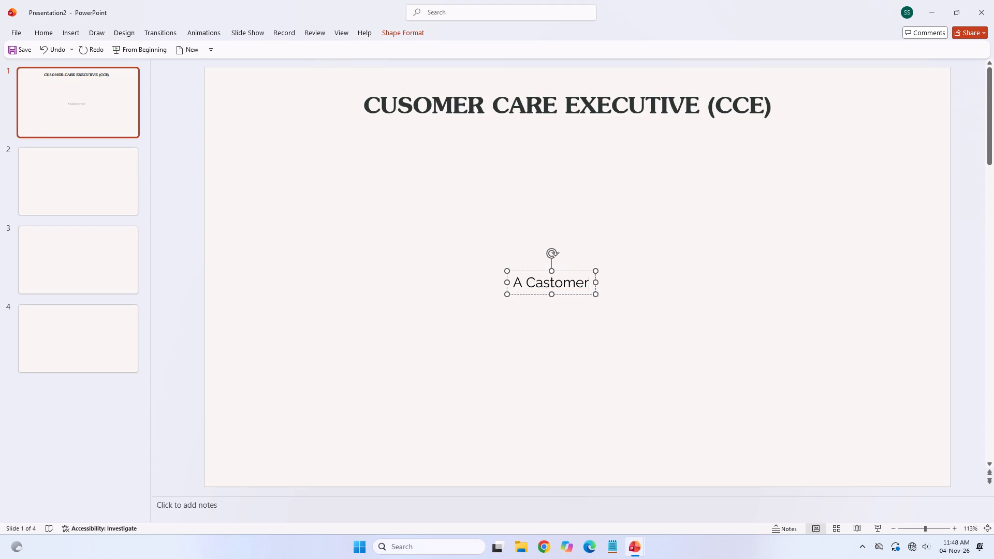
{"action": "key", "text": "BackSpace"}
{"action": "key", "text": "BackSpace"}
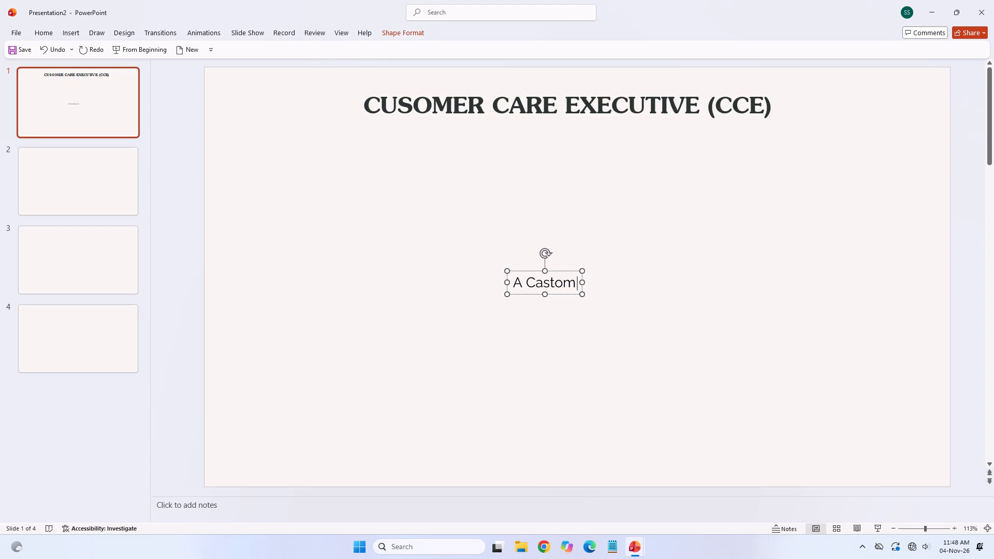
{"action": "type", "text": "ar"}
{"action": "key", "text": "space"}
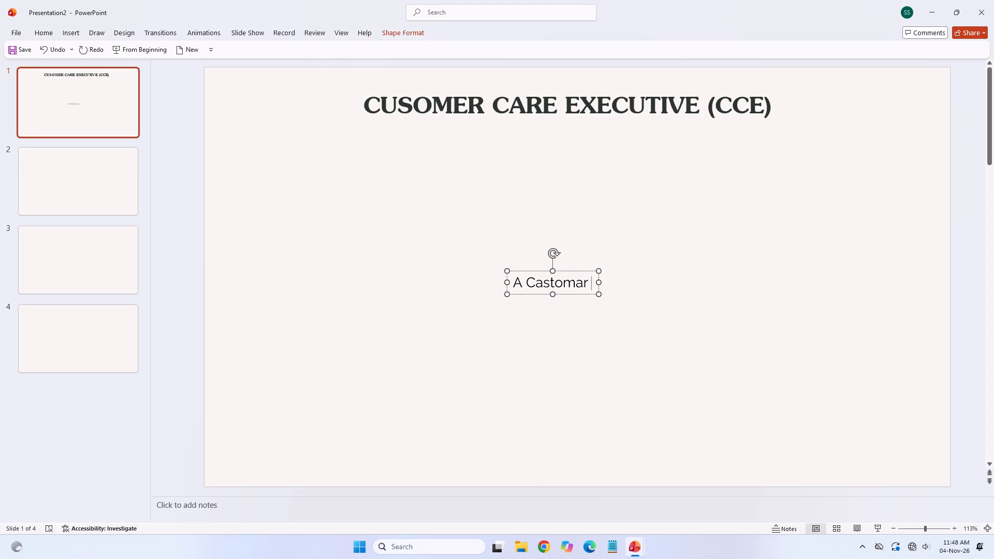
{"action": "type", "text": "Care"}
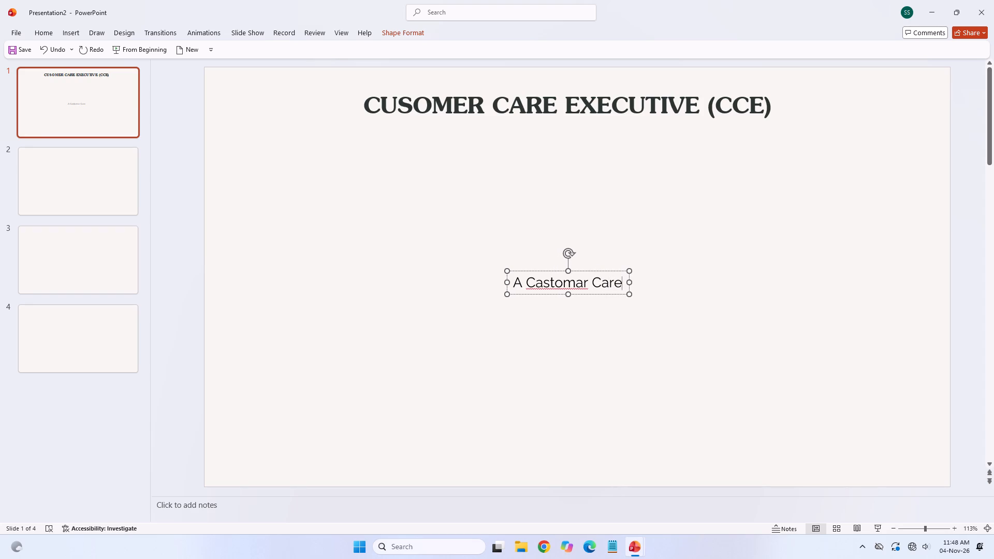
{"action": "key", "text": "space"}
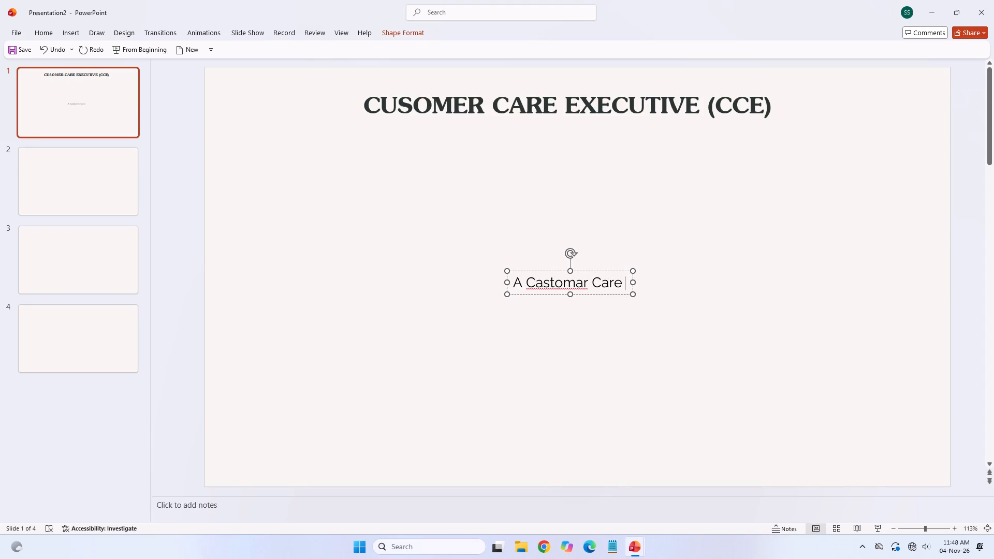
Replace the misspelled words after "A" in the text box with "Customer care".
{"action": "key", "text": "BackSpace"}
{"action": "key", "text": "BackSpace"}
{"action": "key", "text": "BackSpace"}
{"action": "key", "text": "BackSpace"}
{"action": "key", "text": "BackSpace"}
{"action": "key", "text": "BackSpace"}
{"action": "key", "text": "BackSpace"}
{"action": "key", "text": "BackSpace"}
{"action": "key", "text": "BackSpace"}
{"action": "key", "text": "BackSpace"}
{"action": "key", "text": "BackSpace"}
{"action": "key", "text": "BackSpace"}
{"action": "key", "text": "BackSpace"}
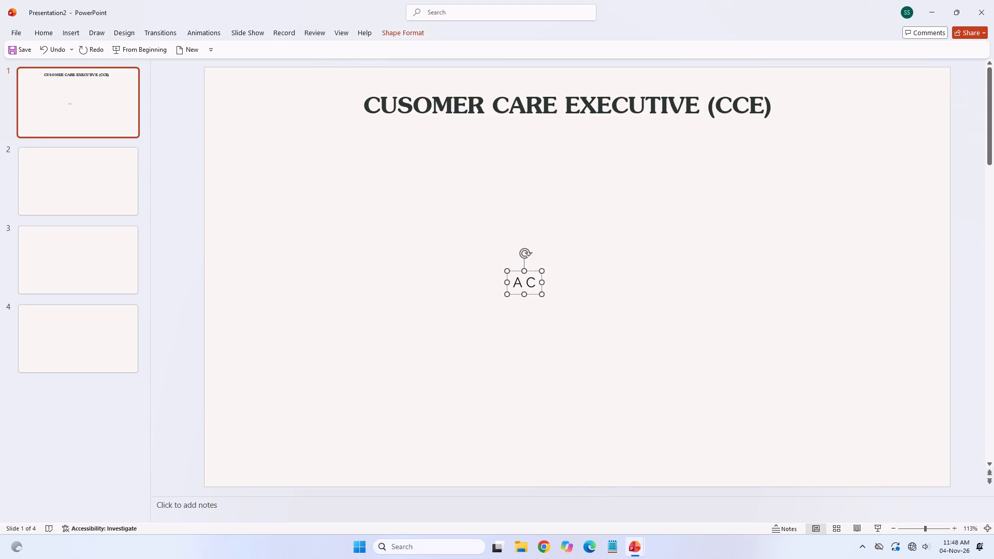
{"action": "type", "text": "us"}
{"action": "type", "text": "tomer care"}
{"action": "key", "text": "space"}
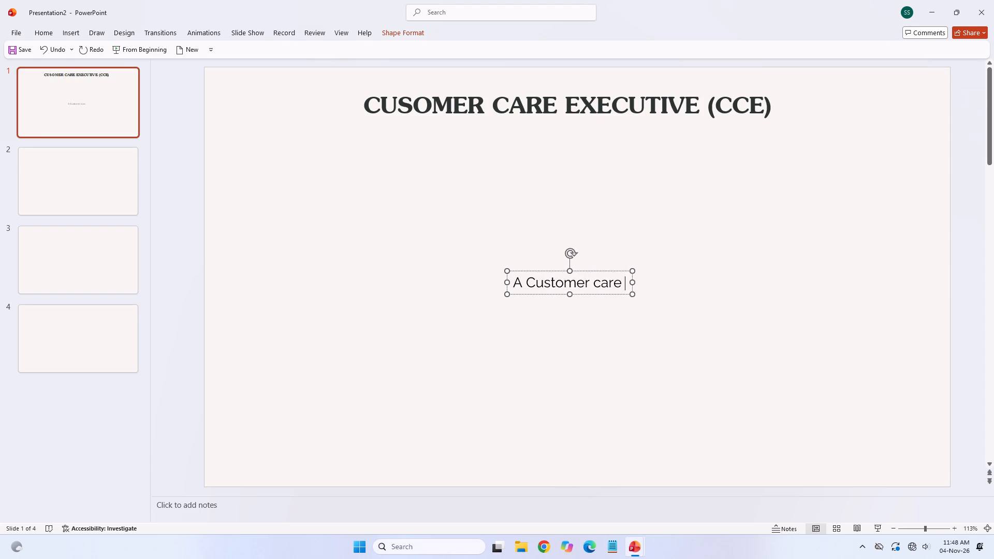
Capitalize "Care" and extend the text so that it reads "A Customer Care Executive (CCE)".
{"action": "key", "text": "BackSpace"}
{"action": "key", "text": "BackSpace"}
{"action": "key", "text": "BackSpace"}
{"action": "key", "text": "BackSpace"}
{"action": "key", "text": "BackSpace"}
{"action": "type", "text": "Care Executive"}
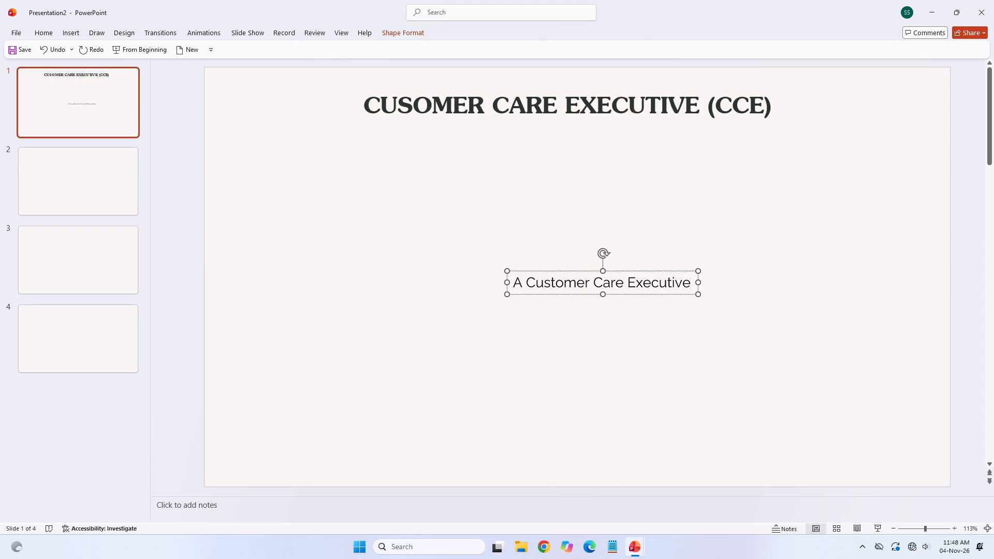
{"action": "key", "text": "space"}
{"action": "type", "text": "("}
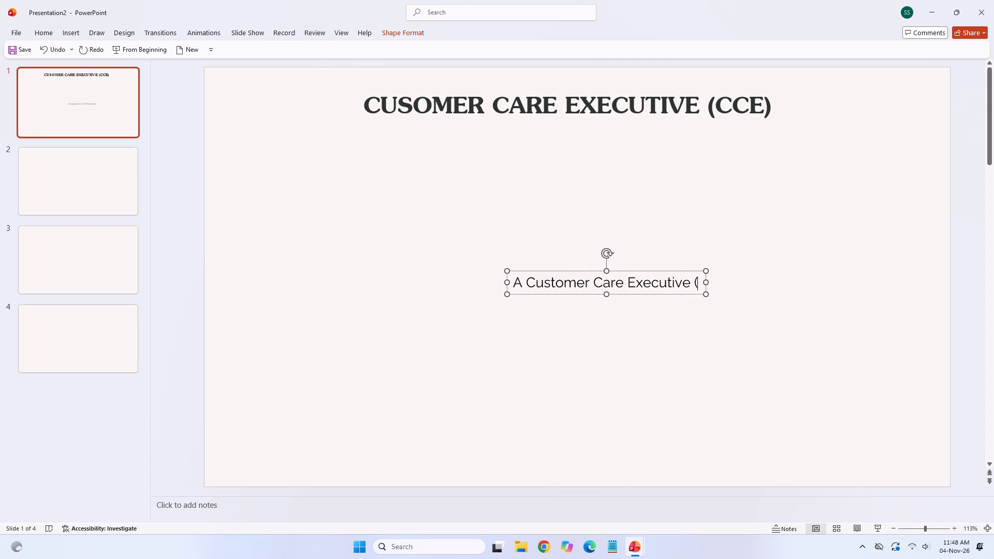
{"action": "type", "text": "CCE"}
{"action": "type", "text": ")"}
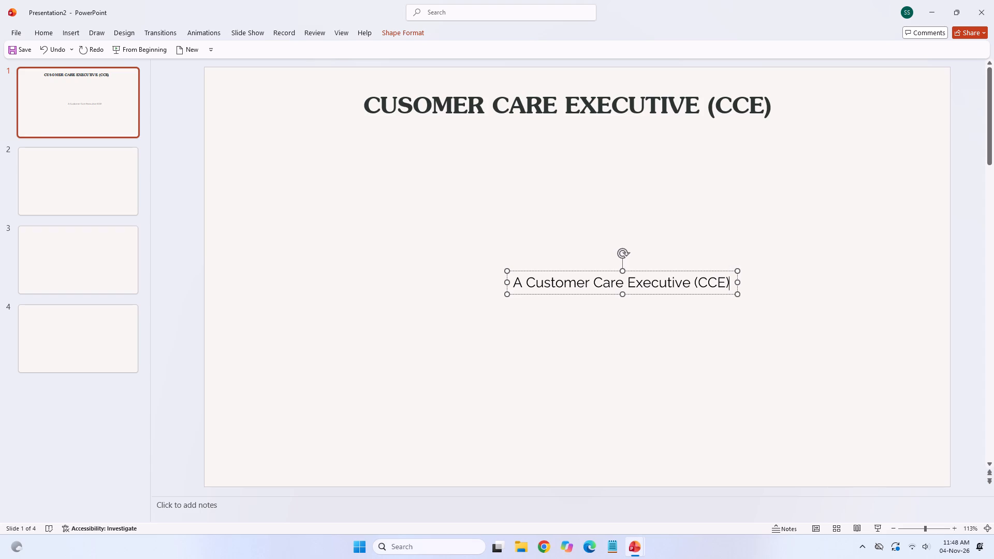
{"action": "key", "text": "space"}
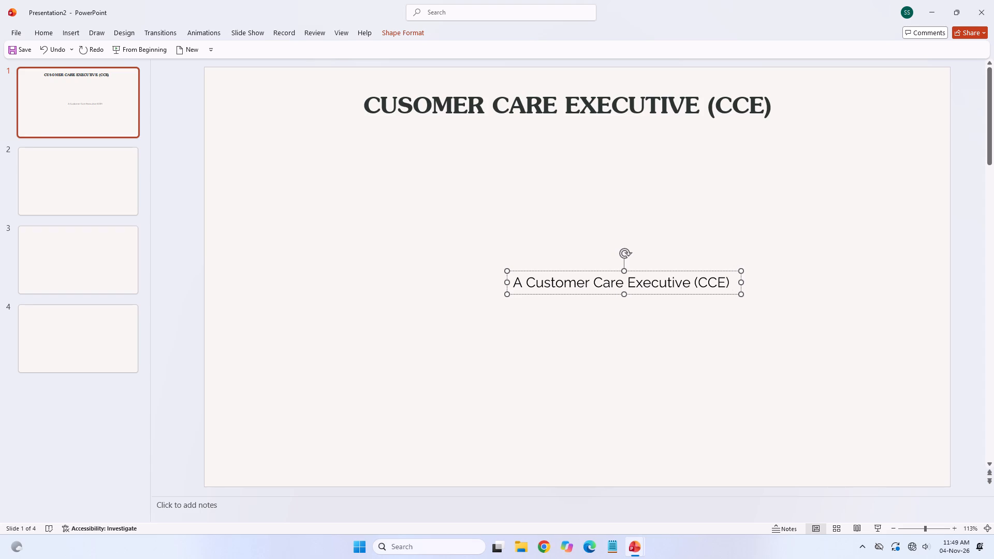
Continue the sentence in the text box with "helps customers, solves their problems,".
{"action": "type", "text": "he"}
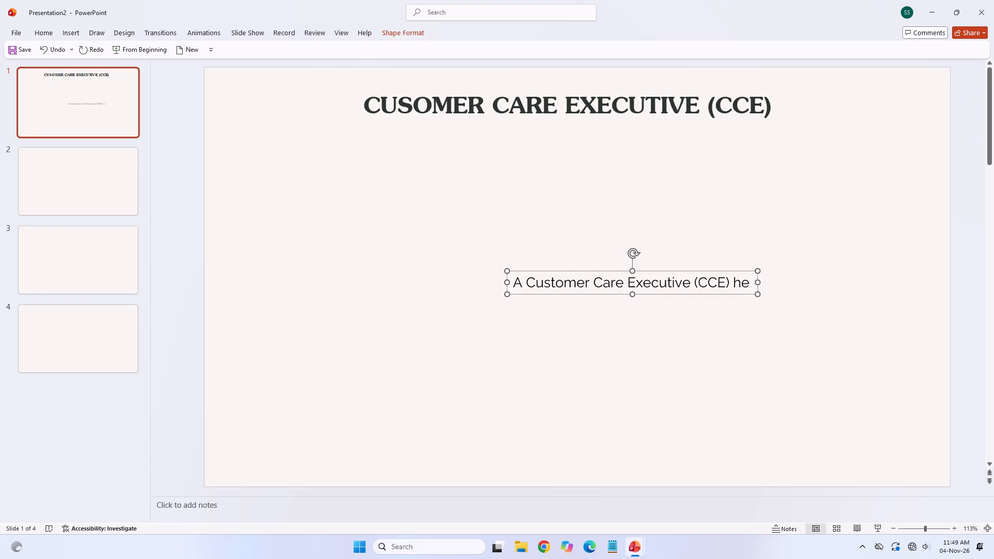
{"action": "type", "text": "lps"}
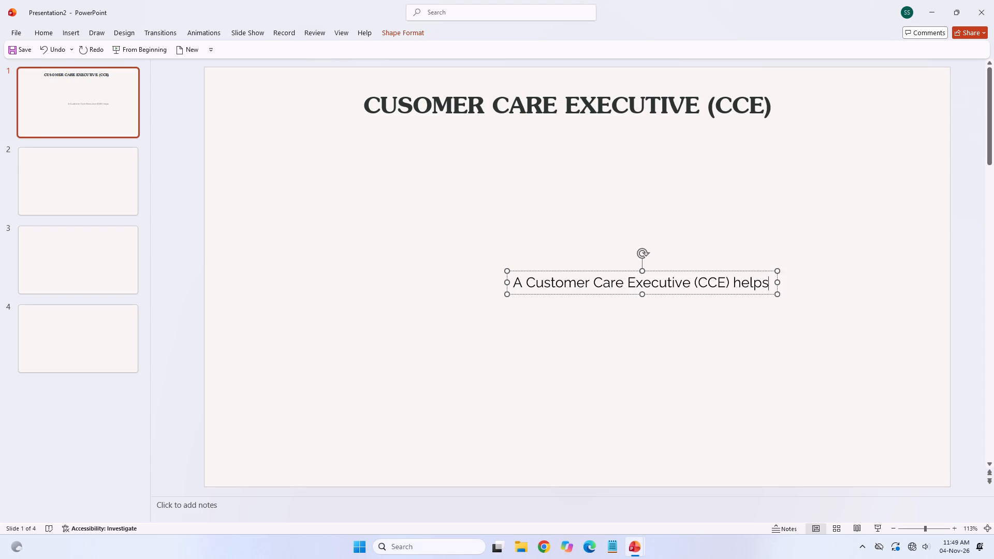
{"action": "key", "text": "space"}
{"action": "type", "text": "customer"}
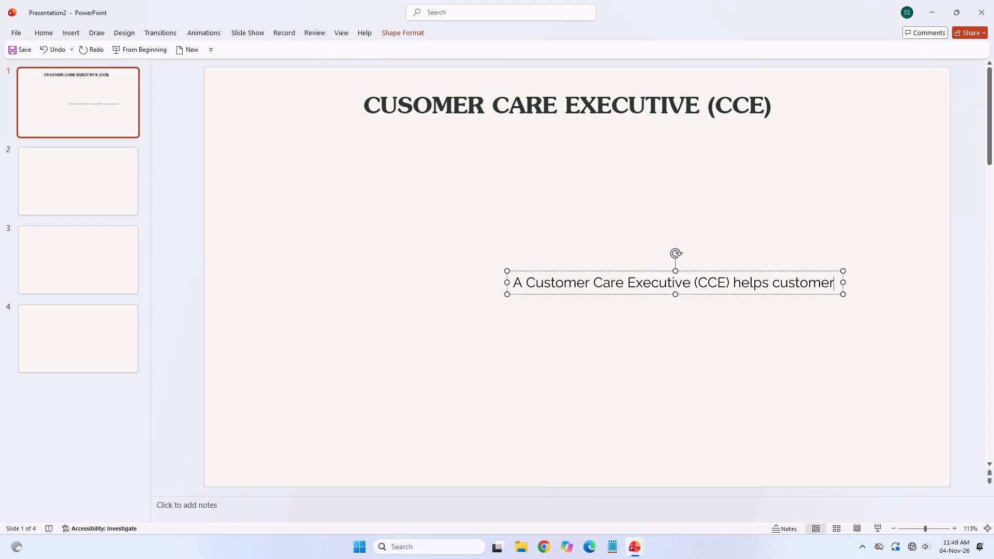
{"action": "type", "text": "s,"}
{"action": "key", "text": "space"}
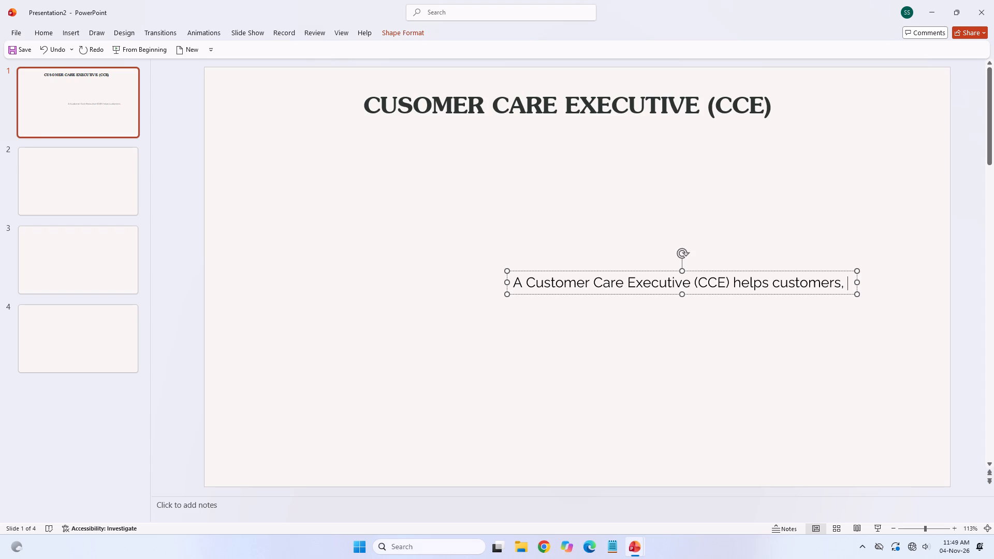
{"action": "type", "text": "solves their"}
{"action": "key", "text": "space"}
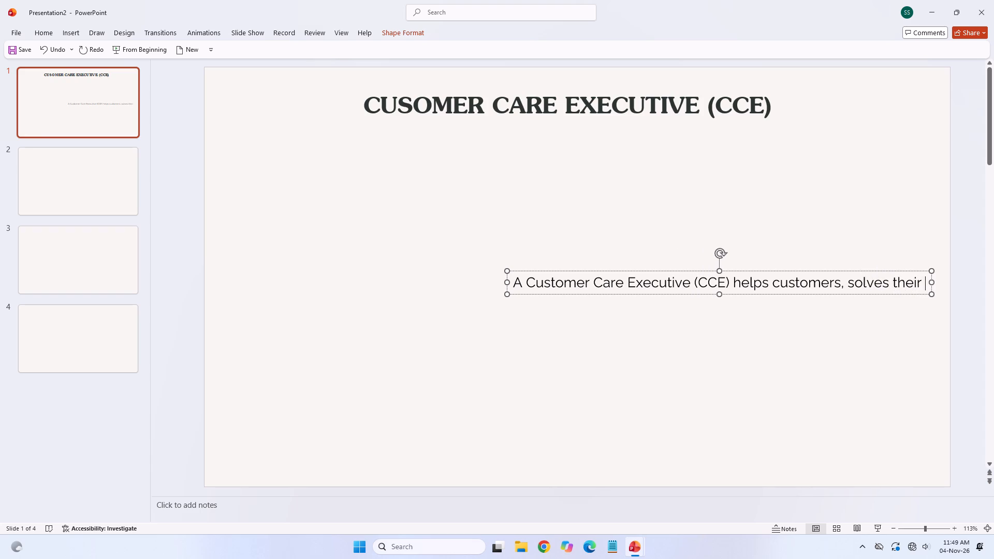
{"action": "type", "text": "problems"}
{"action": "key", "text": "comma"}
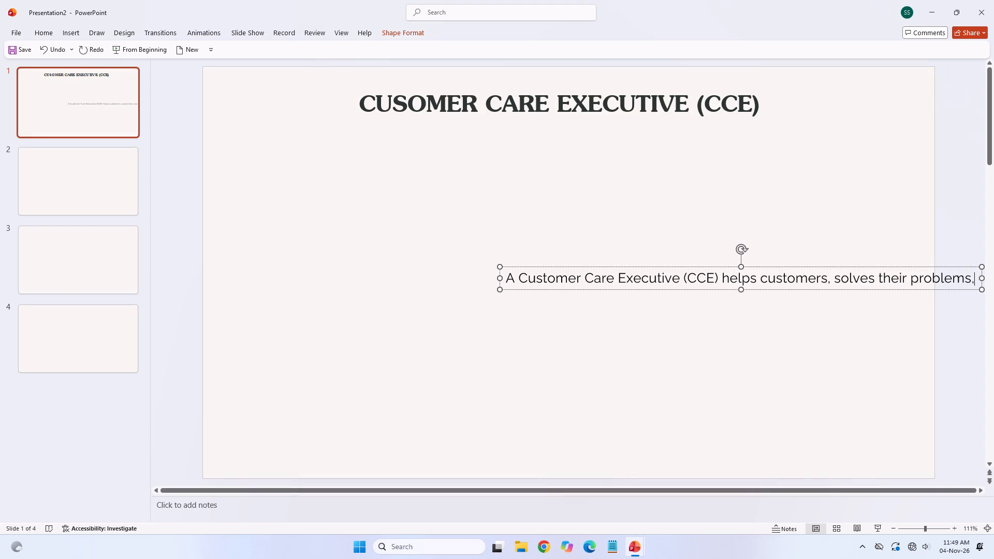
{"action": "key", "text": "space"}
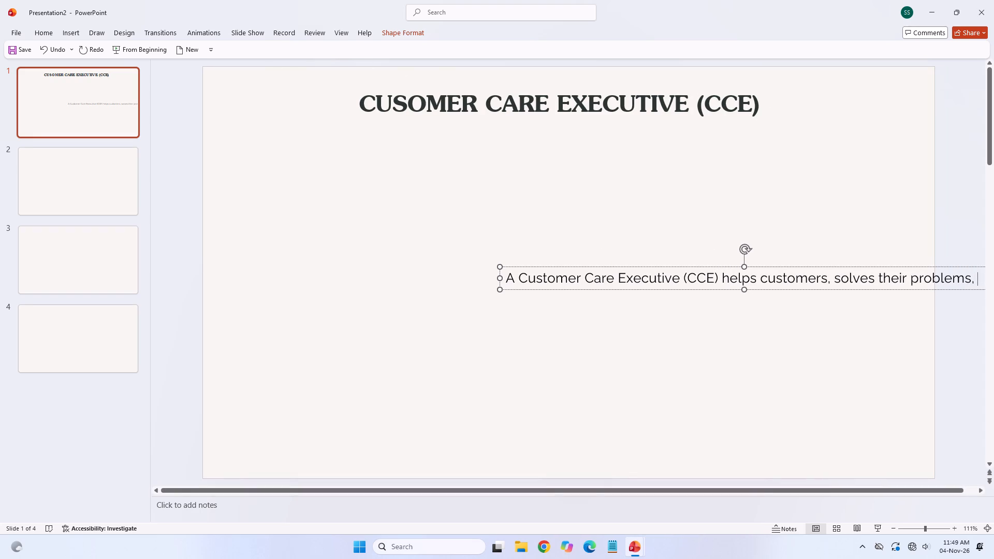
Move the sentence's text box leftward and slightly up so that it fits within slide 1.
{"action": "left_click", "coordinate": [527, 243]}
{"action": "left_click", "coordinate": [515, 281]}
{"action": "left_click_drag", "start_coordinate": [750, 269], "coordinate": [701, 271]}
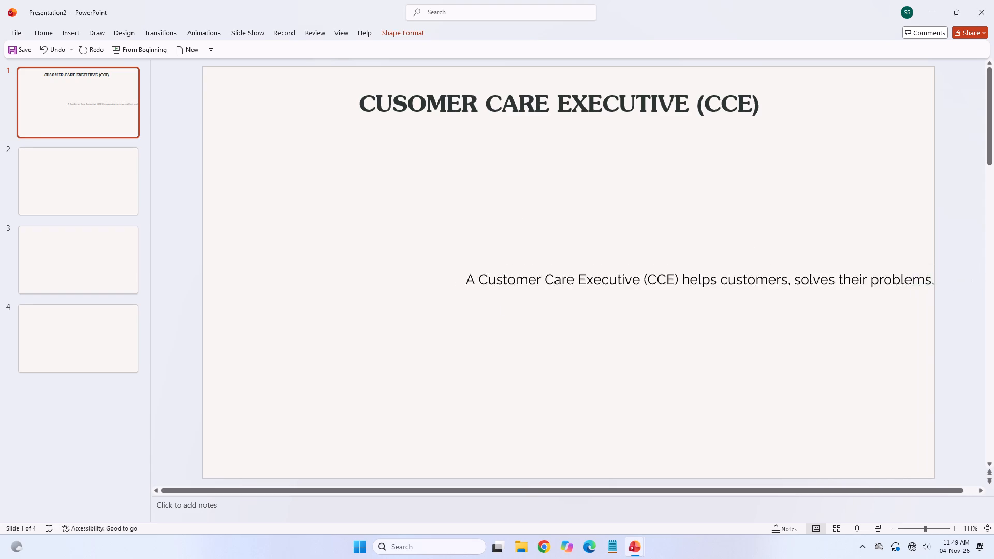
{"action": "left_click_drag", "start_coordinate": [701, 271], "coordinate": [619, 253]}
{"action": "left_click", "coordinate": [619, 253]}
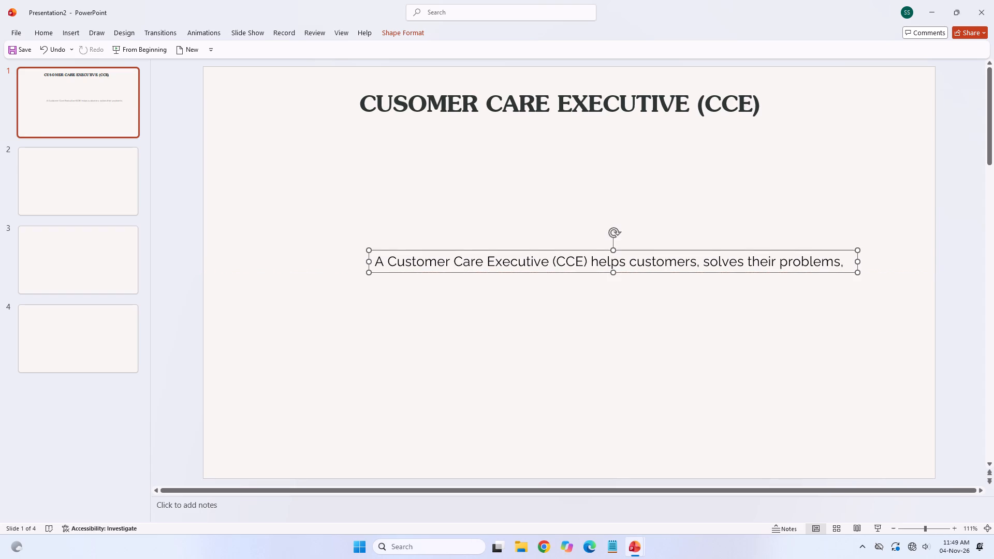
Continue the sentence in slide 1's text box with "gives right" after "solves their problems,".
{"action": "left_click", "coordinate": [845, 260]}
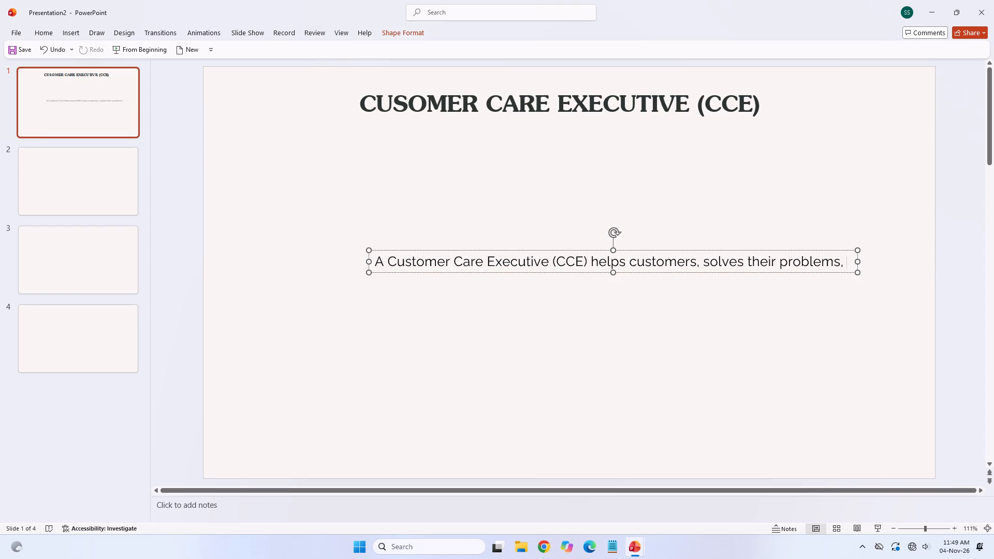
{"action": "key", "text": "g"}
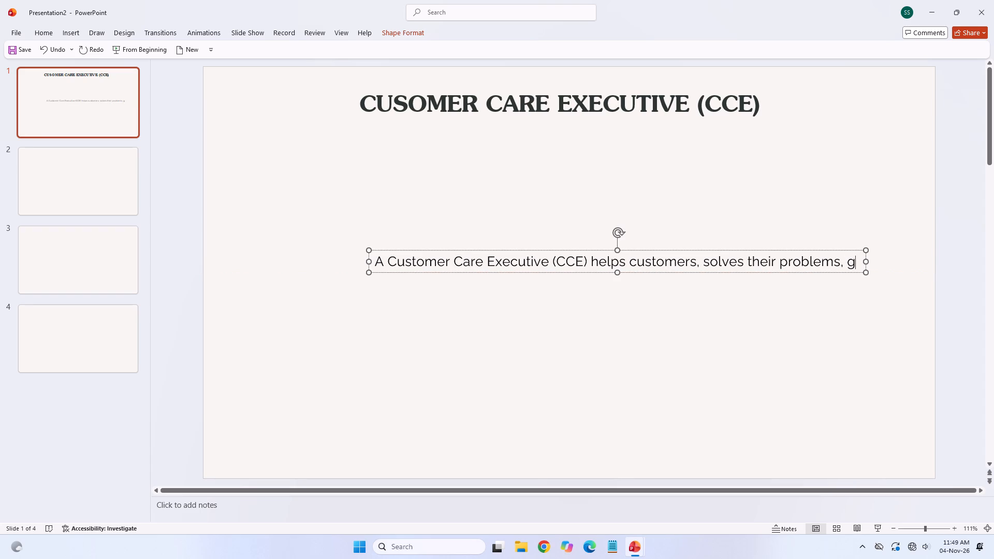
{"action": "type", "text": "ives"}
{"action": "key", "text": "space"}
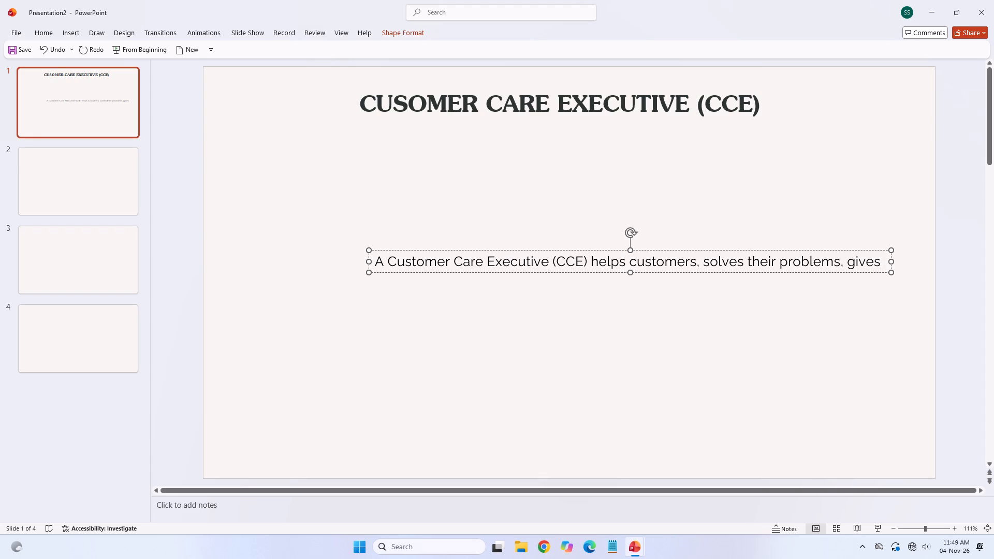
{"action": "type", "text": "right"}
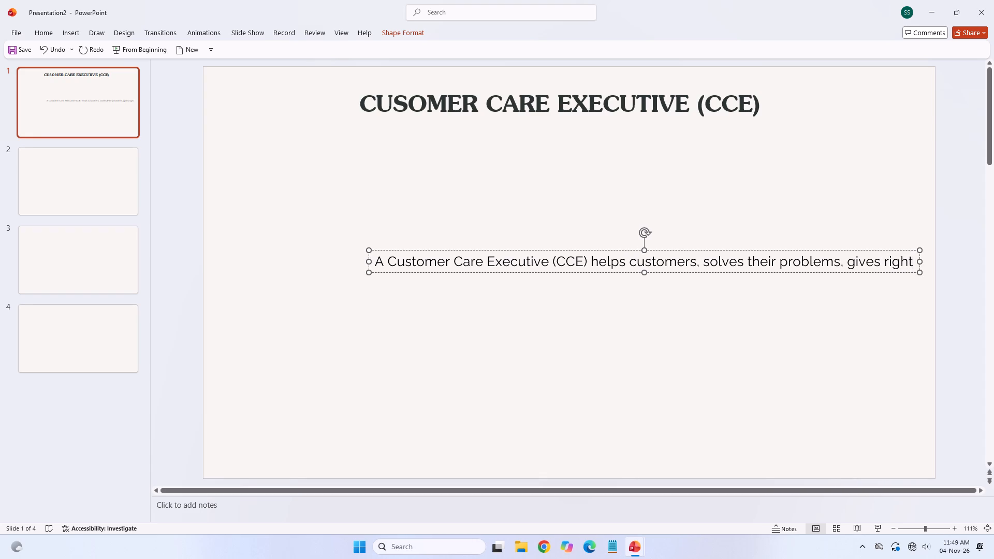
{"action": "key", "text": "space"}
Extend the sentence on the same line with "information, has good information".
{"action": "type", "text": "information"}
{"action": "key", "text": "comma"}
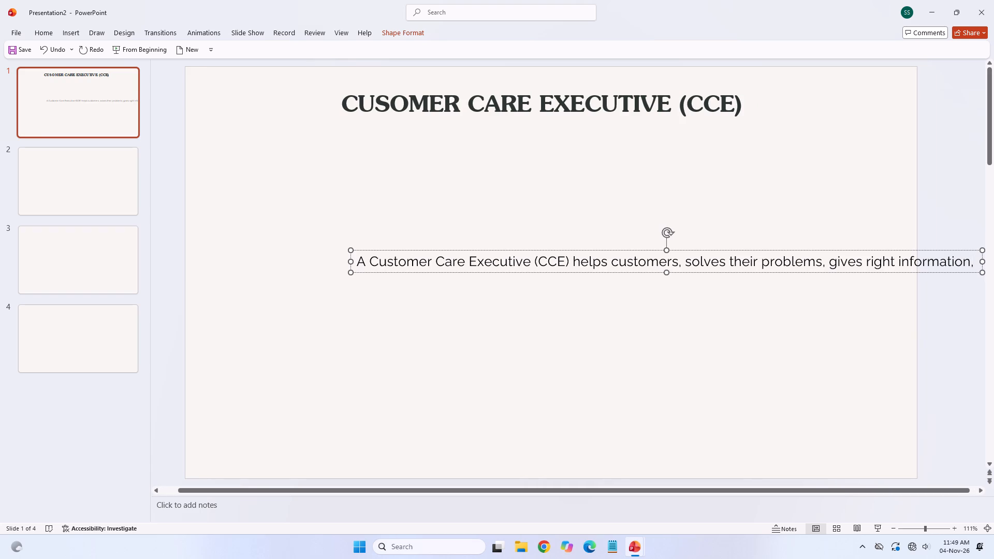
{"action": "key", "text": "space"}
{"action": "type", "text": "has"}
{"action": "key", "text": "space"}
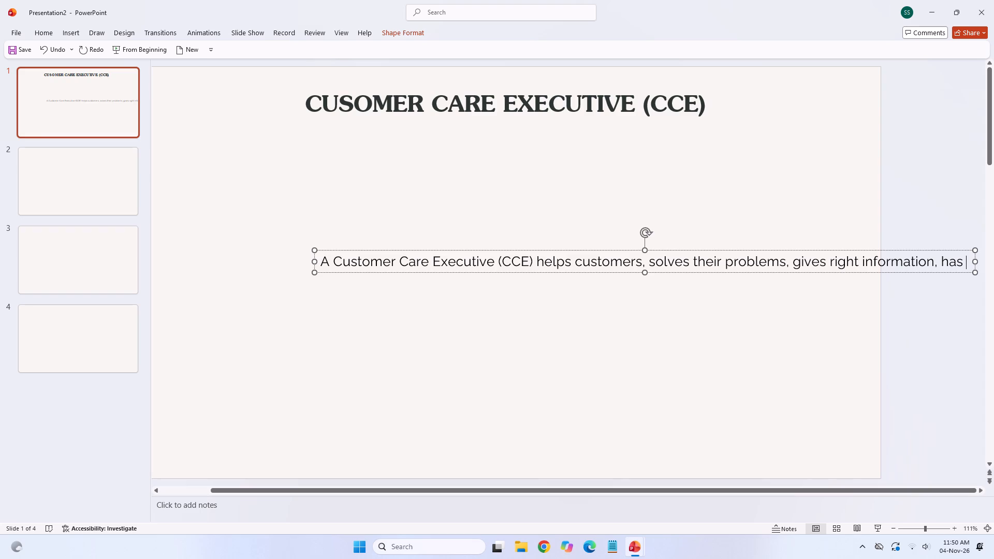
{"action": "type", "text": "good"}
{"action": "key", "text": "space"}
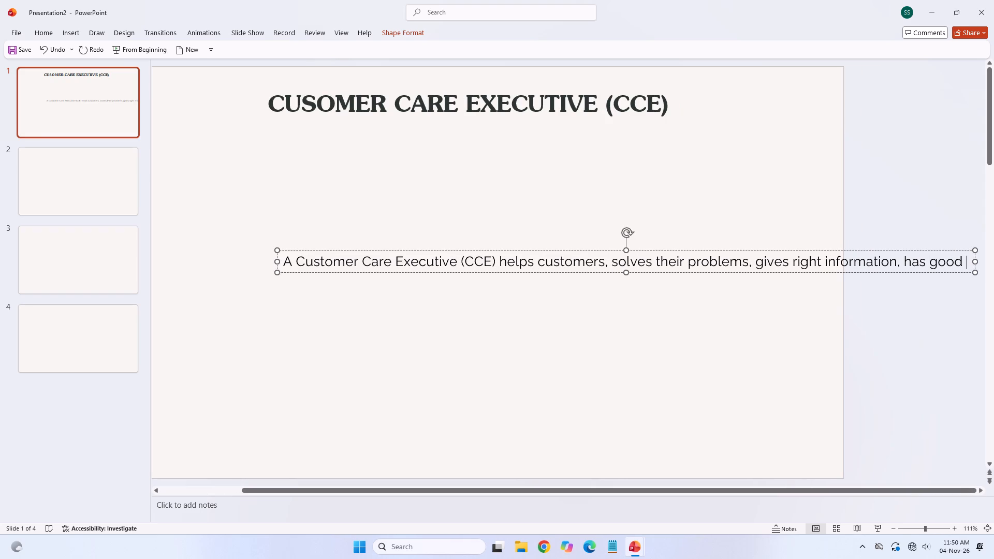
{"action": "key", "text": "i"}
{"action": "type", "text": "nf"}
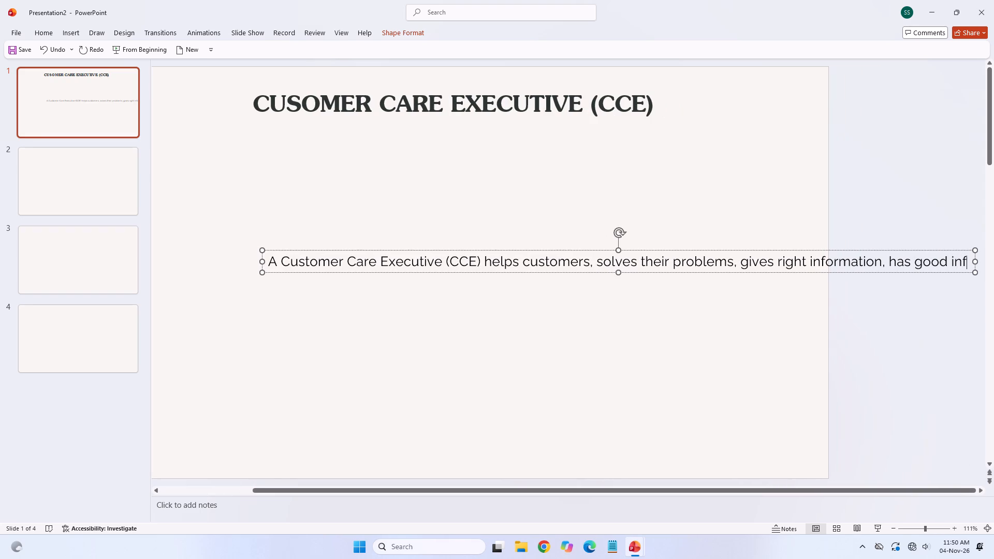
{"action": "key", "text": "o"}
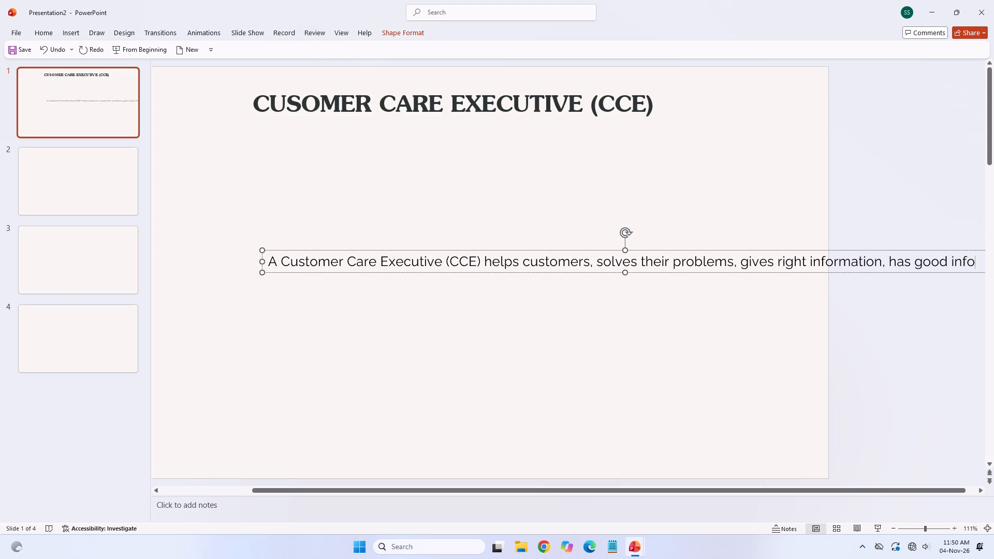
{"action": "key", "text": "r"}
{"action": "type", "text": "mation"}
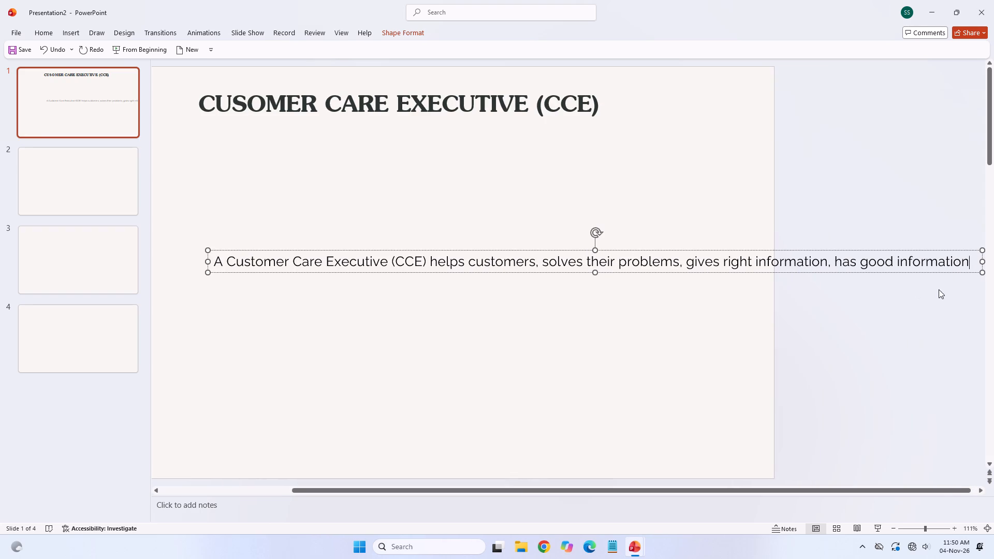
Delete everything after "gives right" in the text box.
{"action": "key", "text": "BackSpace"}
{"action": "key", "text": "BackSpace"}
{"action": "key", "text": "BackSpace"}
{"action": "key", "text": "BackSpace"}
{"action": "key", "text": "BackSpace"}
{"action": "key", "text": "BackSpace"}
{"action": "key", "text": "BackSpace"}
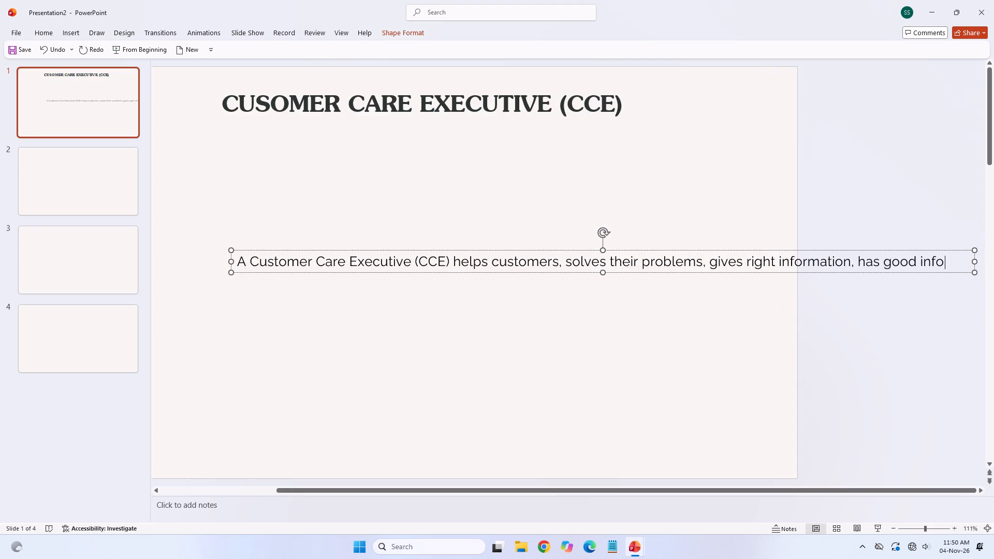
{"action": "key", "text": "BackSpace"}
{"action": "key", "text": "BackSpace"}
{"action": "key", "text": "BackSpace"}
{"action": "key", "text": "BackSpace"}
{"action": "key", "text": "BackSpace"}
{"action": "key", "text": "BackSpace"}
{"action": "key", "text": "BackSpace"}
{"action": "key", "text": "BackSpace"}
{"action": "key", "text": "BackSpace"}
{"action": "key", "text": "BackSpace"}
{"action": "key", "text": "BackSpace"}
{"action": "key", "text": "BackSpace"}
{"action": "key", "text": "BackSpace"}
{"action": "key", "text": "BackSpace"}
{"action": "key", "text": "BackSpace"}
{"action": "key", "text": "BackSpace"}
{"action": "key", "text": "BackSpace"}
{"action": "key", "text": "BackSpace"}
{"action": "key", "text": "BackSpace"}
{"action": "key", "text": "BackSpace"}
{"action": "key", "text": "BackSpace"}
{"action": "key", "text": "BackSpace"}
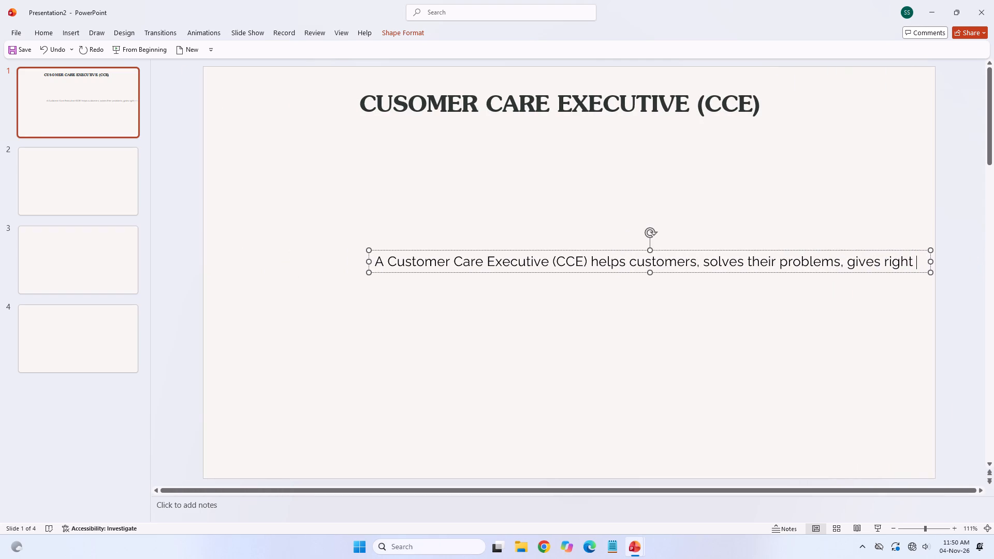
Start a second line in the text box and write "information, has good communication, and".
{"action": "key", "text": "Return"}
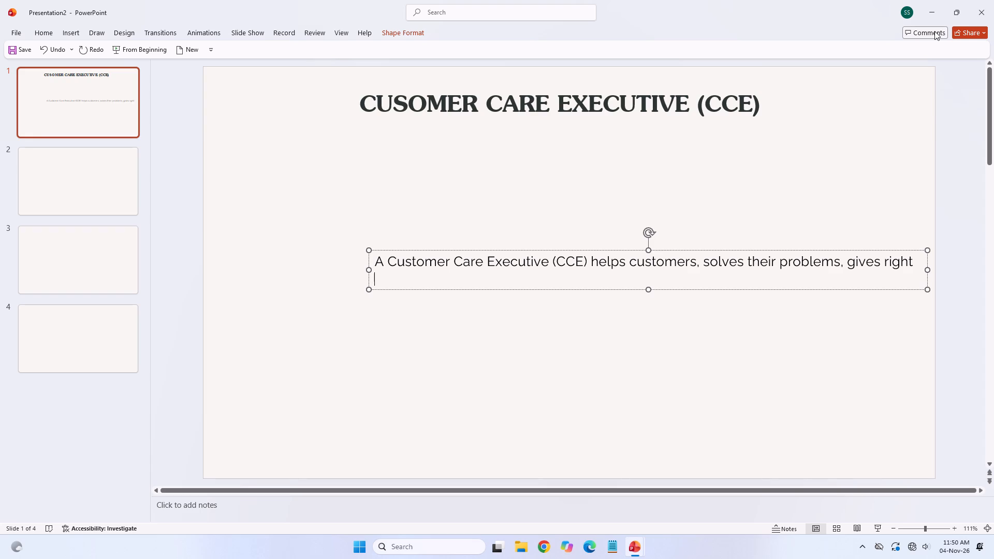
{"action": "type", "text": "information"}
{"action": "key", "text": "comma"}
{"action": "key", "text": "space"}
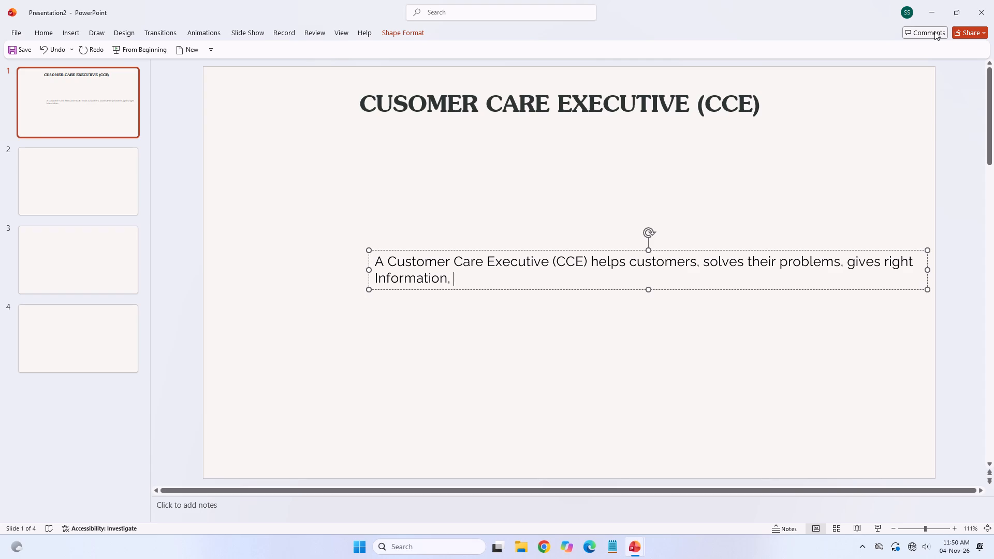
{"action": "type", "text": "has good"}
{"action": "key", "text": "space"}
{"action": "type", "text": "communication"}
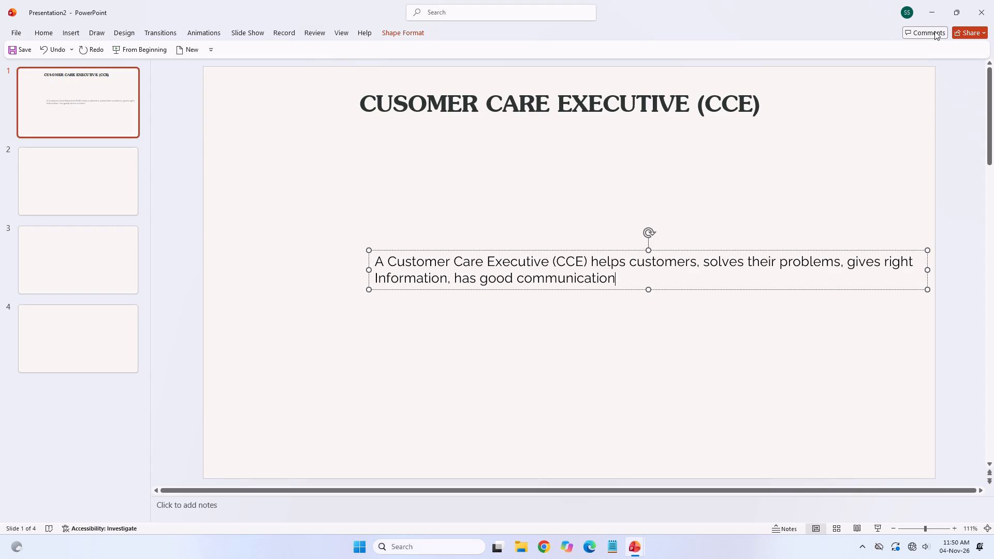
{"action": "type", "text": ", and"}
{"action": "key", "text": "space"}
Continue the second line with "maintains a good relationship between".
{"action": "type", "text": "main"}
{"action": "type", "text": "tains"}
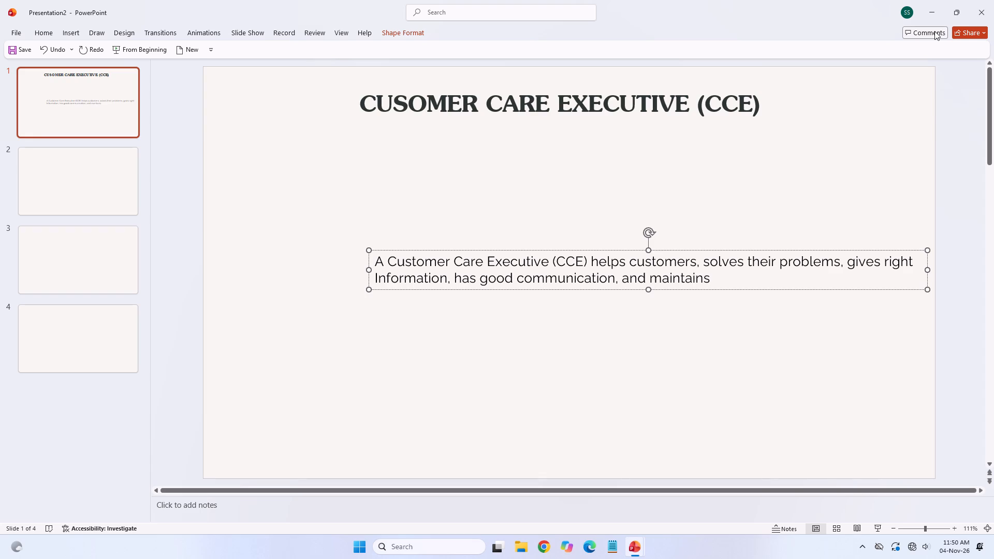
{"action": "key", "text": "space"}
{"action": "type", "text": "a"}
{"action": "key", "text": "space"}
{"action": "type", "text": "good"}
{"action": "key", "text": "space"}
{"action": "type", "text": "relationship"}
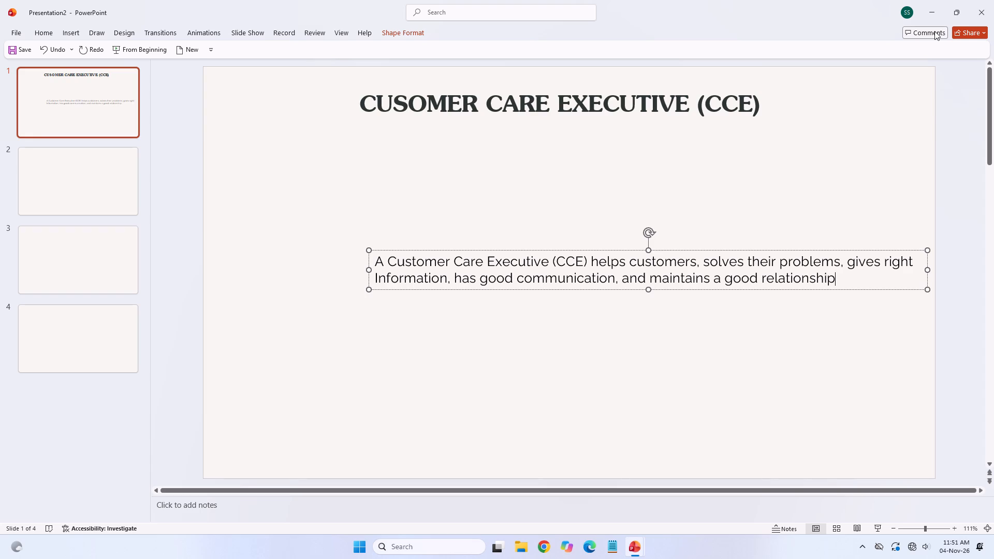
{"action": "key", "text": "space"}
{"action": "type", "text": "between"}
{"action": "key", "text": "space"}
Finish the sentence on a third line with "company and customer." and leave the text box.
{"action": "type", "text": "com"}
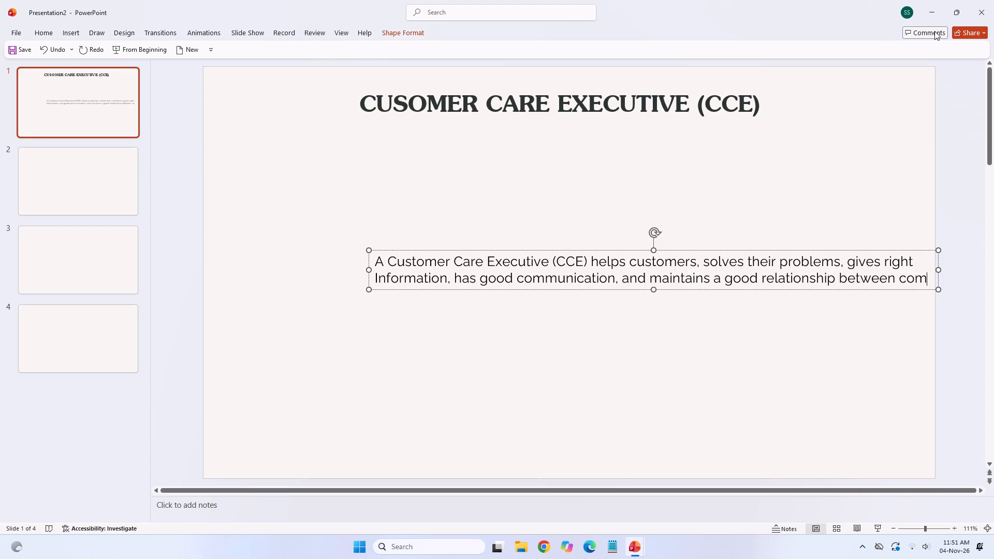
{"action": "key", "text": "Return"}
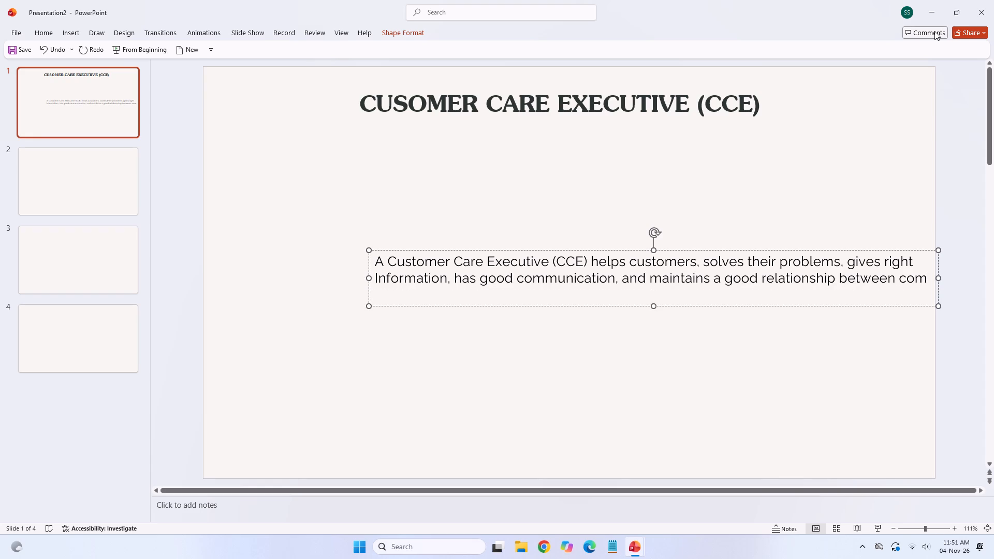
{"action": "key", "text": "BackSpace"}
{"action": "key", "text": "BackSpace"}
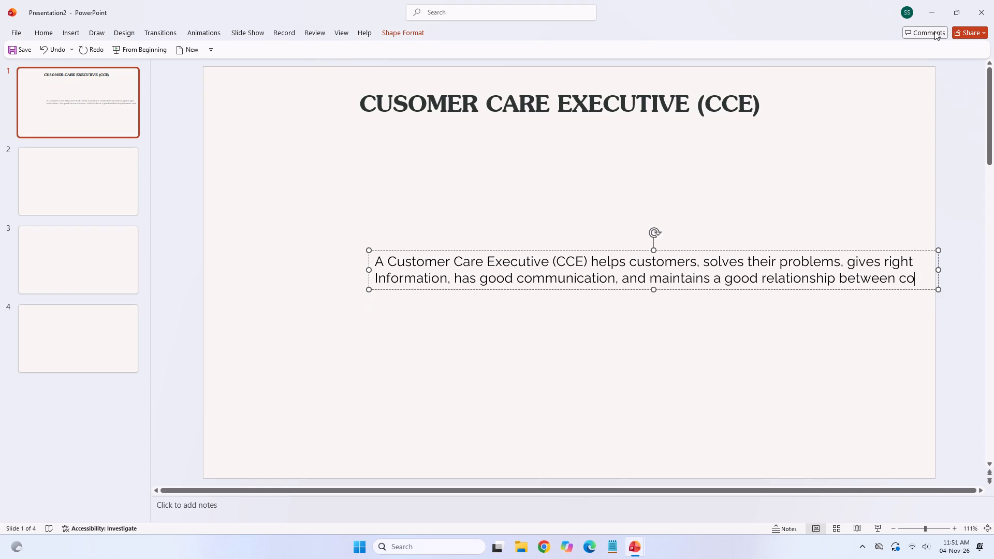
{"action": "key", "text": "BackSpace"}
{"action": "key", "text": "BackSpace"}
{"action": "key", "text": "Return"}
{"action": "type", "text": "cp"}
{"action": "key", "text": "BackSpace"}
{"action": "type", "text": "ompany"}
{"action": "key", "text": "space"}
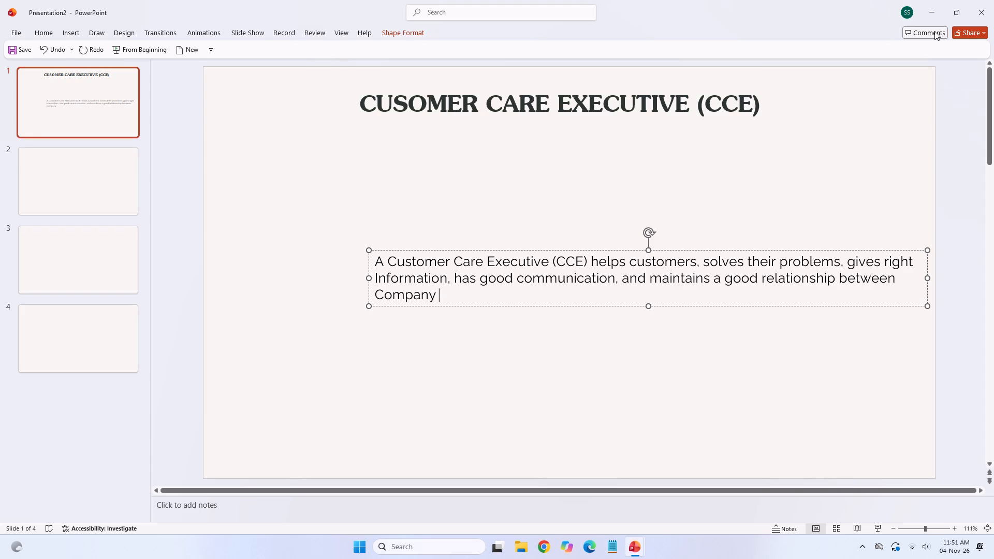
{"action": "type", "text": "and customer"}
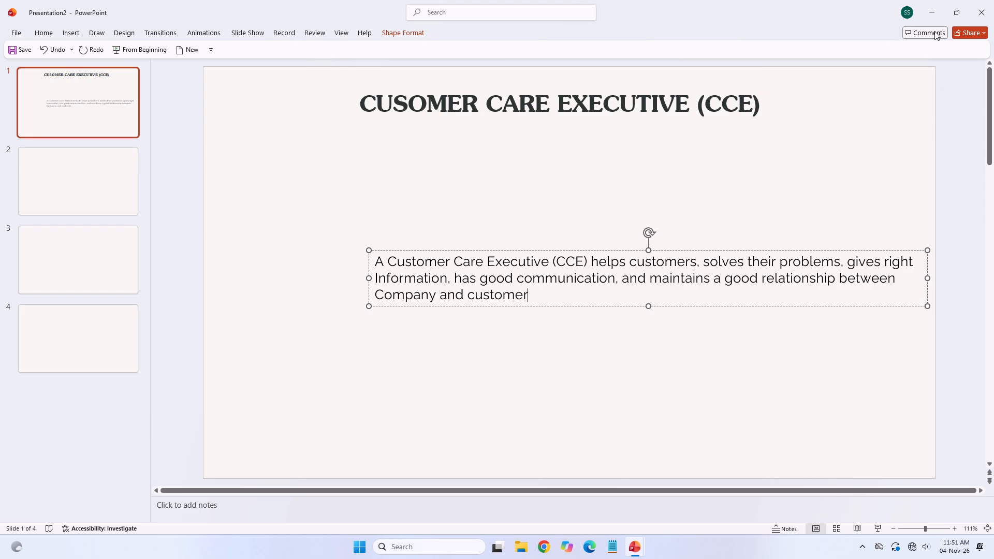
{"action": "key", "text": "period"}
{"action": "left_click", "coordinate": [591, 195]}
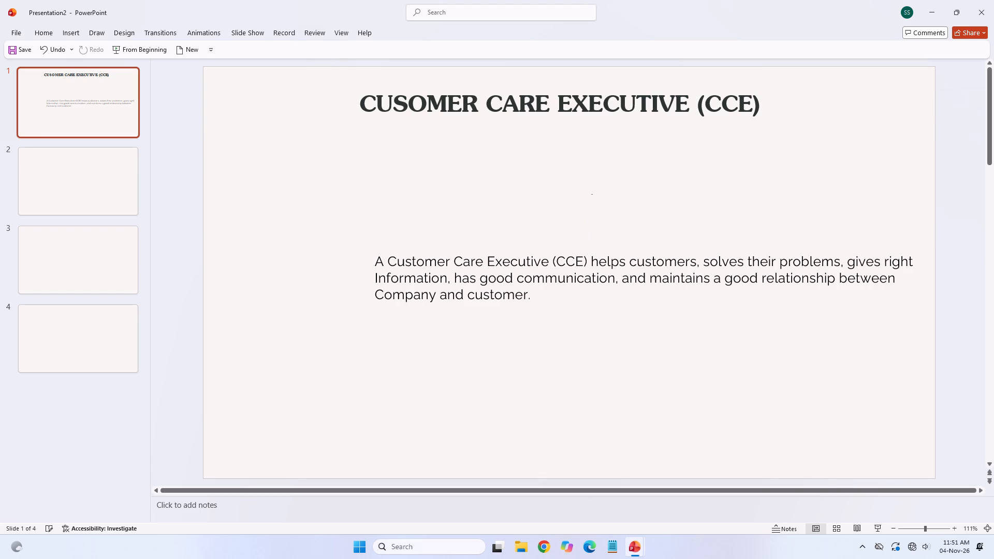
Move the description's text box up and leftward so that it sits closer beneath the title on slide 1.
{"action": "left_click", "coordinate": [562, 267]}
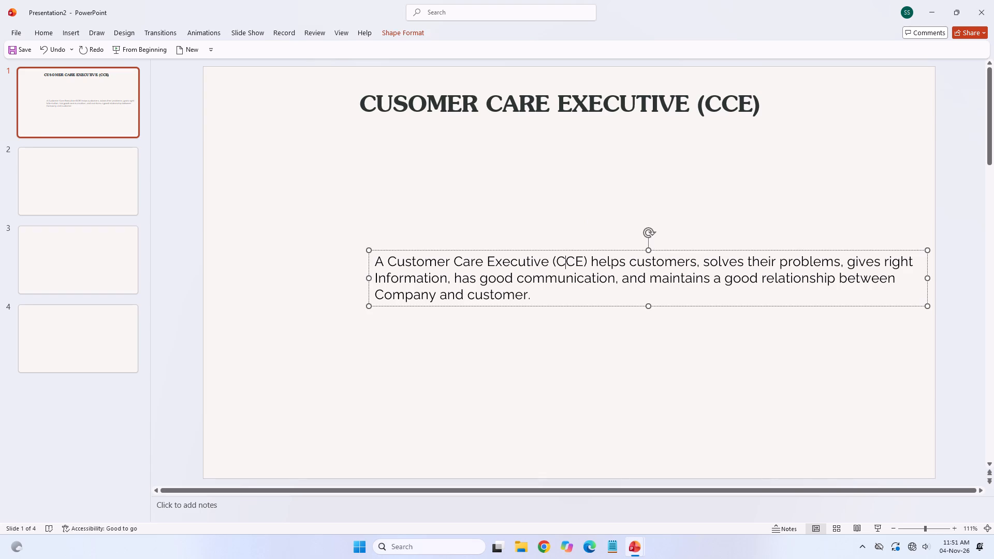
{"action": "left_click_drag", "start_coordinate": [657, 253], "coordinate": [625, 210]}
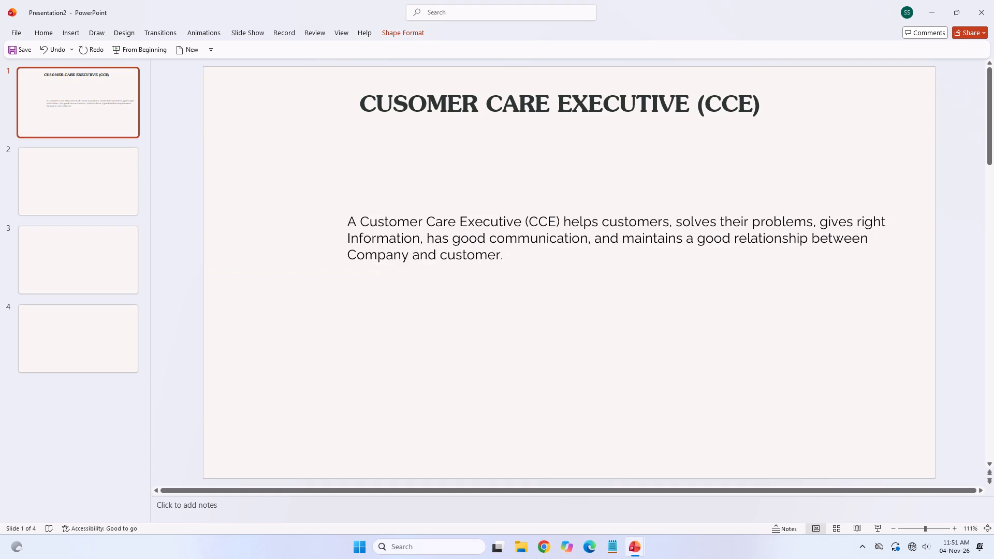
{"action": "left_click_drag", "start_coordinate": [625, 210], "coordinate": [606, 204]}
{"action": "left_click", "coordinate": [606, 204]}
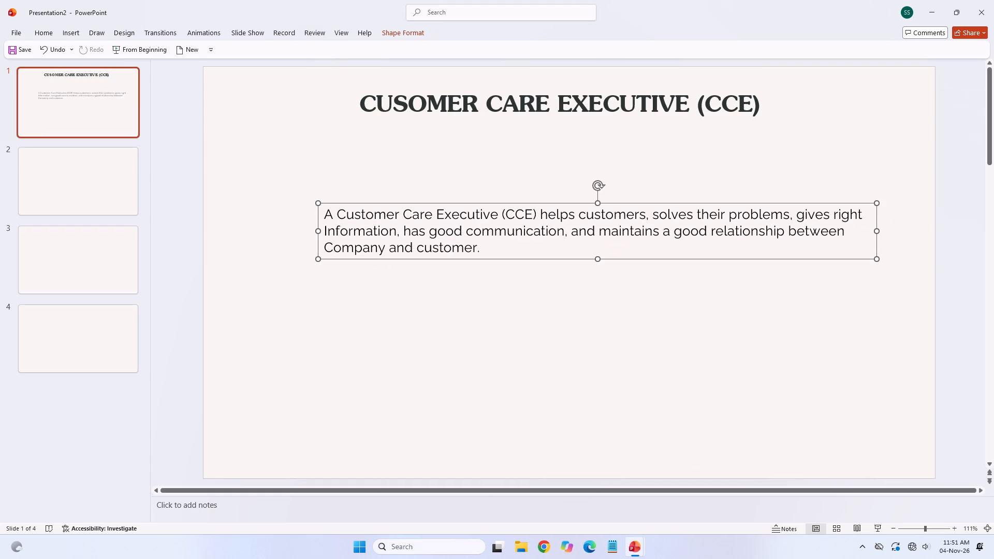
Apply the dark teal gradient theme with the red bookmark accent to all slides.
{"action": "left_click", "coordinate": [122, 32]}
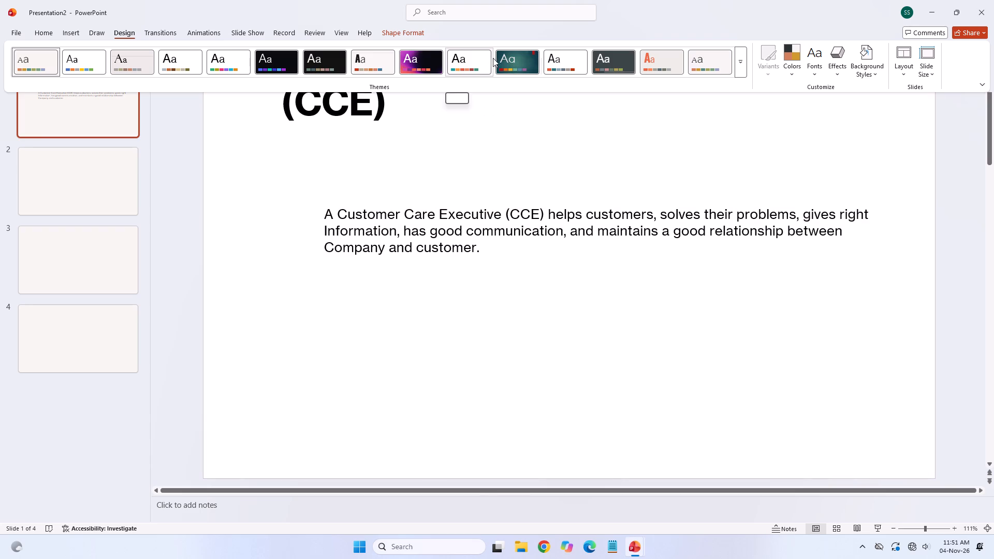
{"action": "left_click", "coordinate": [505, 64]}
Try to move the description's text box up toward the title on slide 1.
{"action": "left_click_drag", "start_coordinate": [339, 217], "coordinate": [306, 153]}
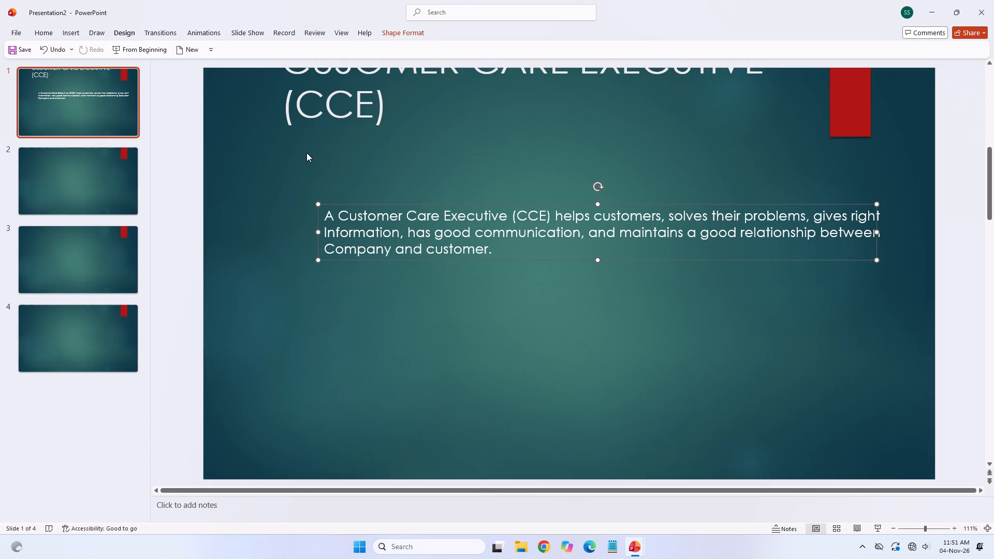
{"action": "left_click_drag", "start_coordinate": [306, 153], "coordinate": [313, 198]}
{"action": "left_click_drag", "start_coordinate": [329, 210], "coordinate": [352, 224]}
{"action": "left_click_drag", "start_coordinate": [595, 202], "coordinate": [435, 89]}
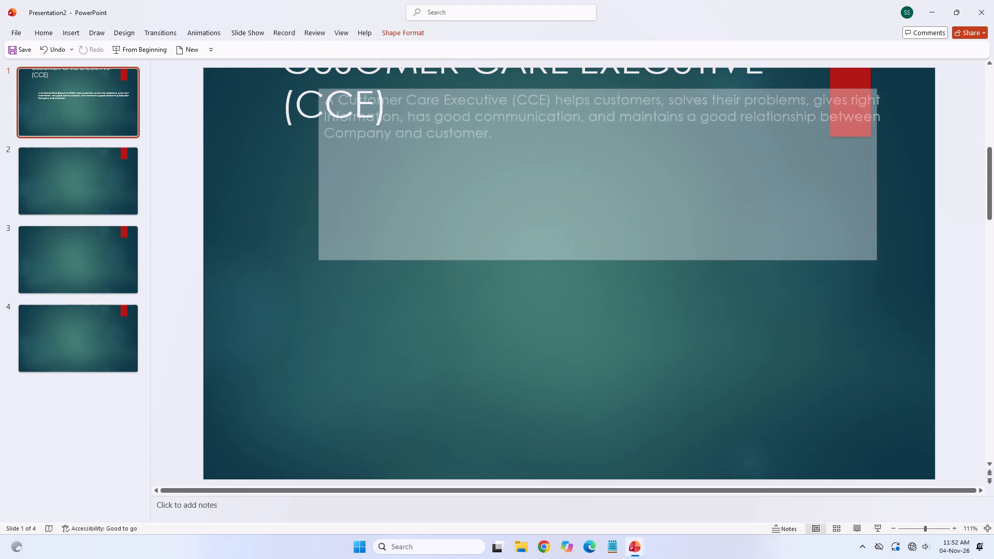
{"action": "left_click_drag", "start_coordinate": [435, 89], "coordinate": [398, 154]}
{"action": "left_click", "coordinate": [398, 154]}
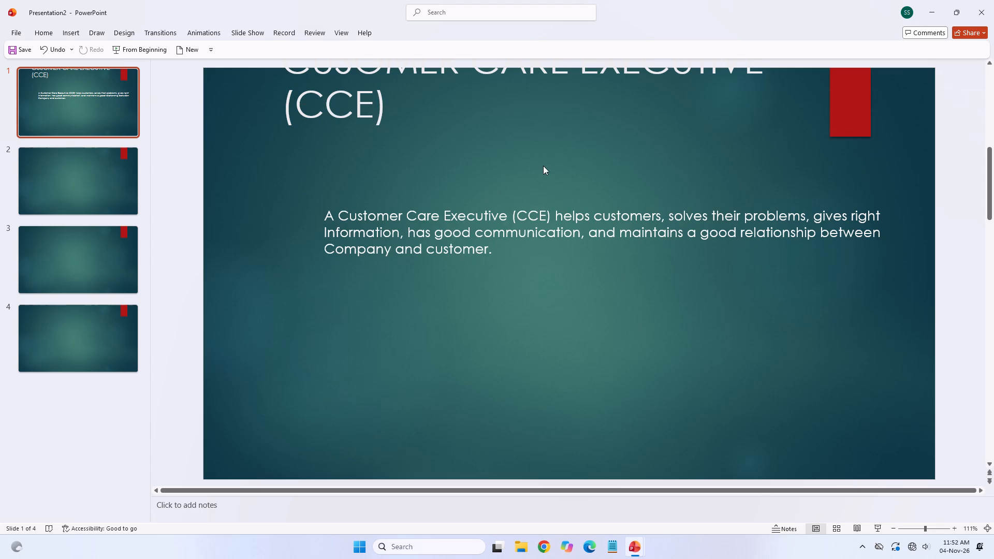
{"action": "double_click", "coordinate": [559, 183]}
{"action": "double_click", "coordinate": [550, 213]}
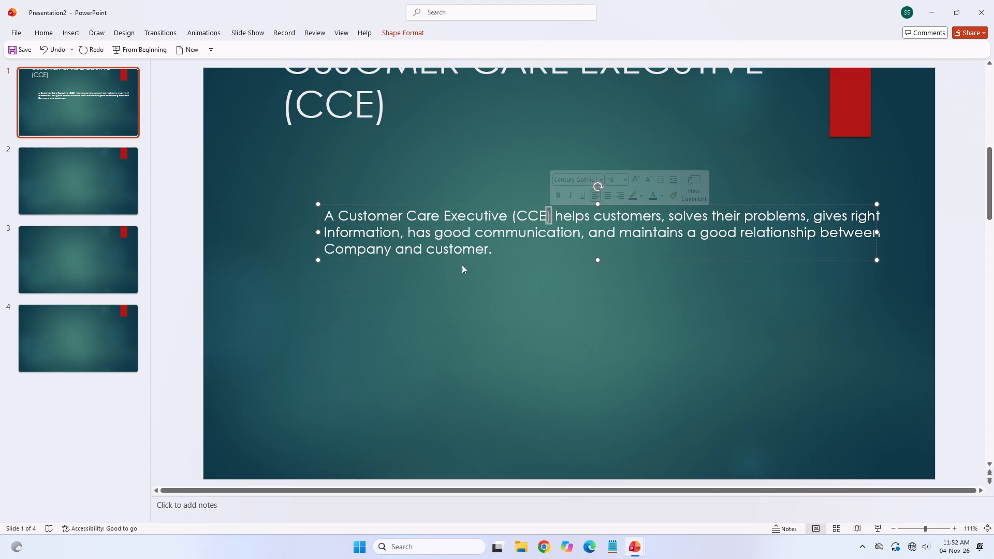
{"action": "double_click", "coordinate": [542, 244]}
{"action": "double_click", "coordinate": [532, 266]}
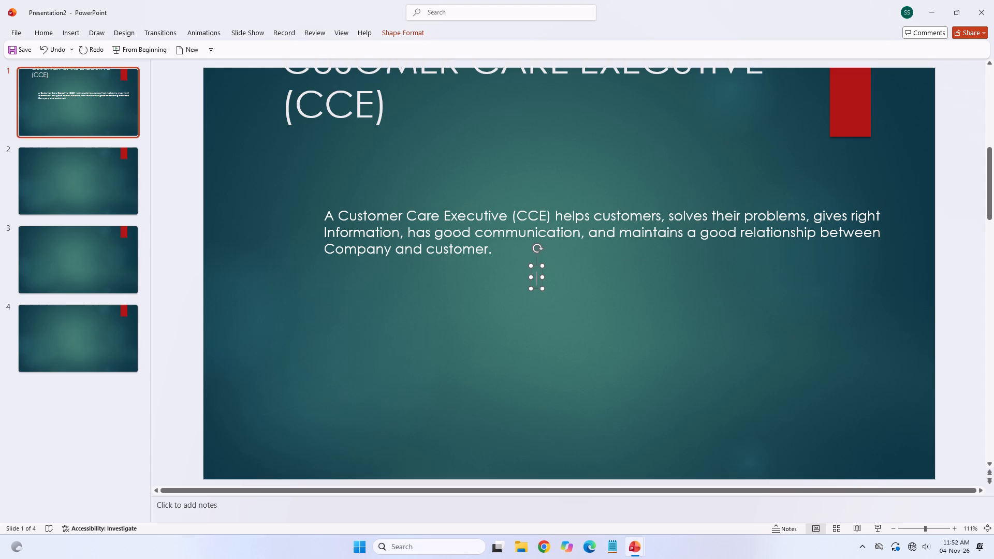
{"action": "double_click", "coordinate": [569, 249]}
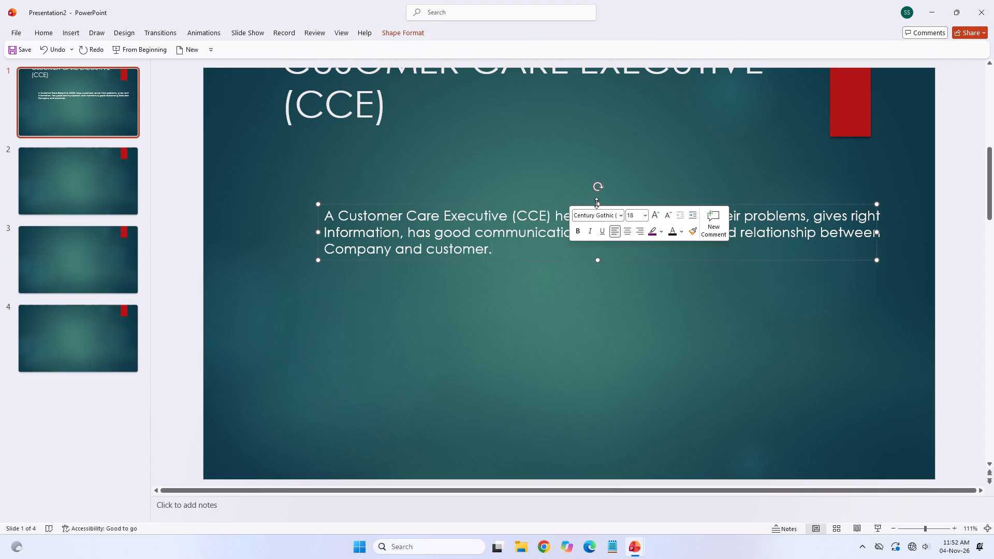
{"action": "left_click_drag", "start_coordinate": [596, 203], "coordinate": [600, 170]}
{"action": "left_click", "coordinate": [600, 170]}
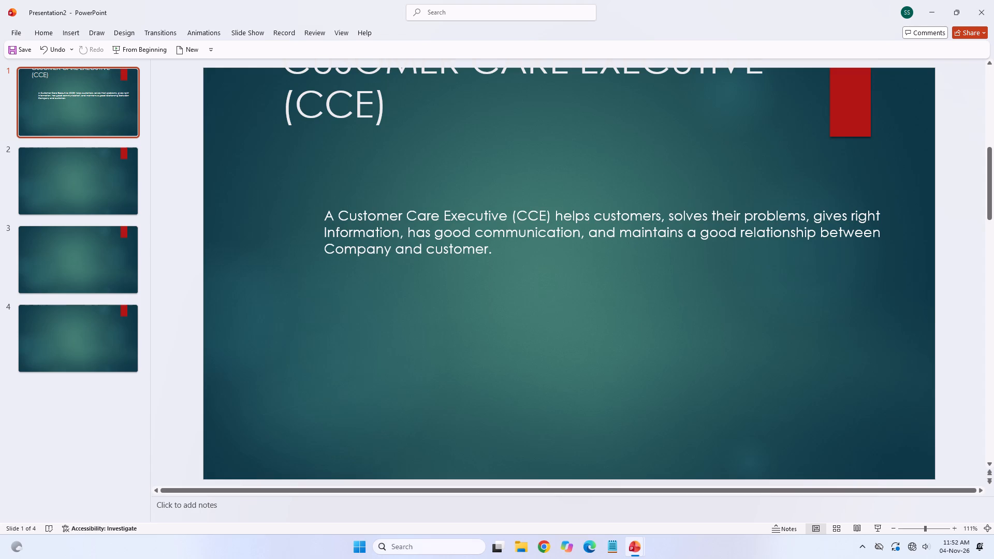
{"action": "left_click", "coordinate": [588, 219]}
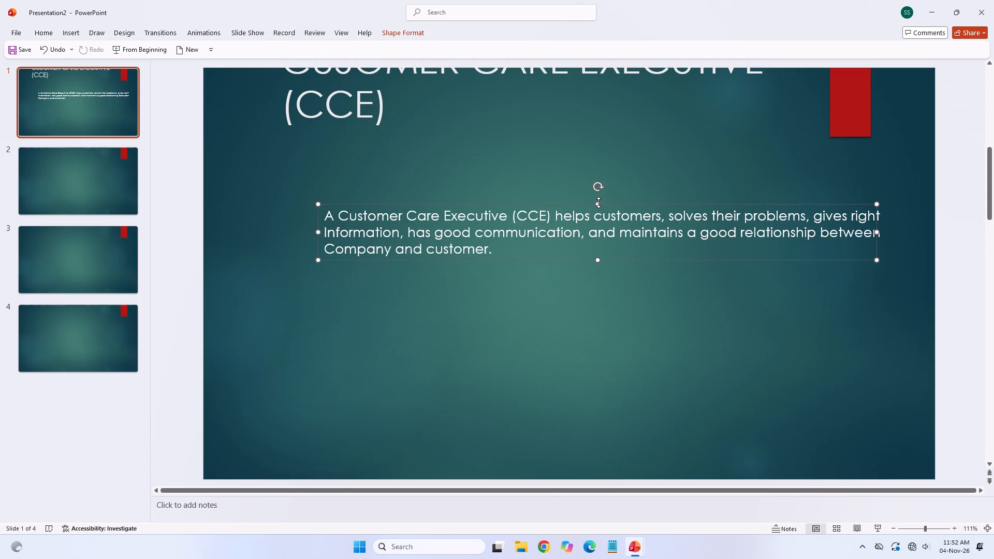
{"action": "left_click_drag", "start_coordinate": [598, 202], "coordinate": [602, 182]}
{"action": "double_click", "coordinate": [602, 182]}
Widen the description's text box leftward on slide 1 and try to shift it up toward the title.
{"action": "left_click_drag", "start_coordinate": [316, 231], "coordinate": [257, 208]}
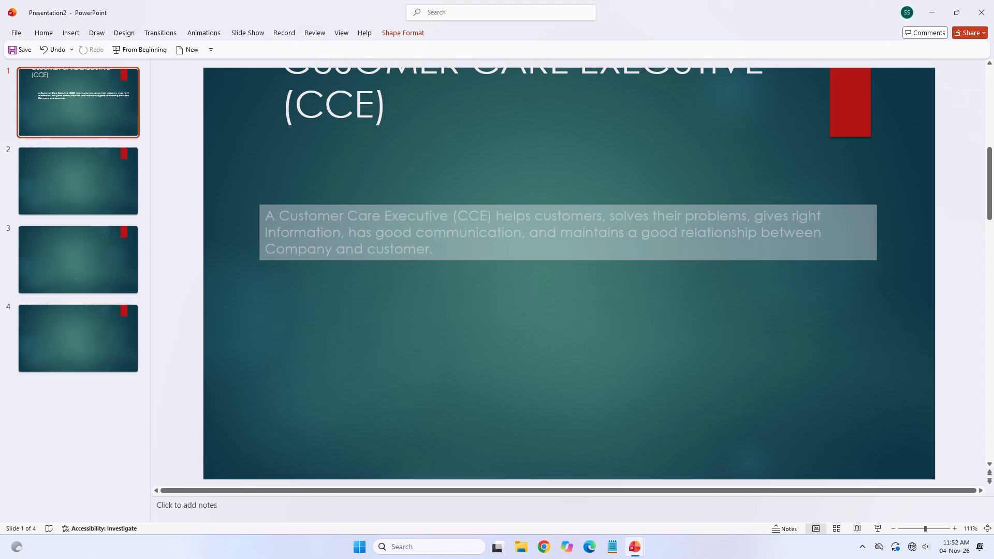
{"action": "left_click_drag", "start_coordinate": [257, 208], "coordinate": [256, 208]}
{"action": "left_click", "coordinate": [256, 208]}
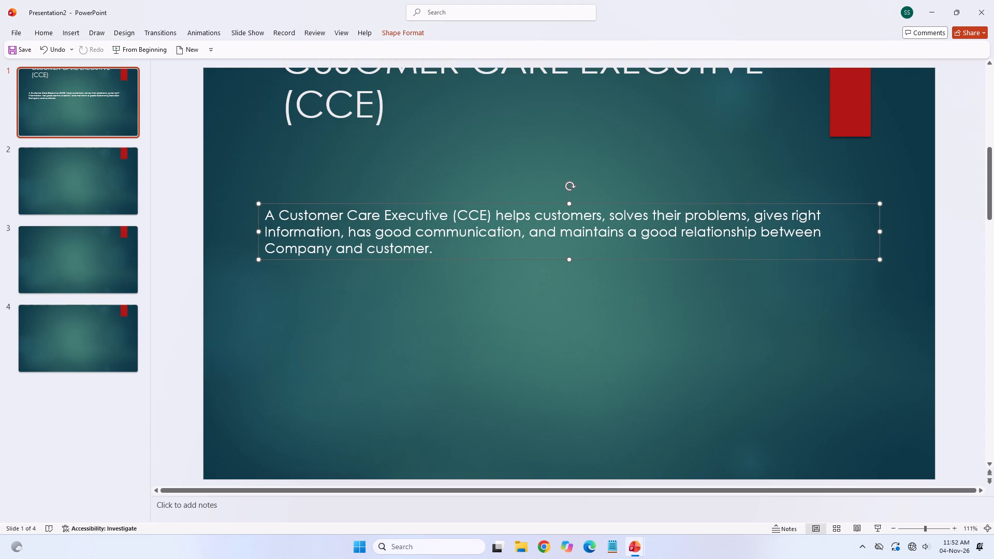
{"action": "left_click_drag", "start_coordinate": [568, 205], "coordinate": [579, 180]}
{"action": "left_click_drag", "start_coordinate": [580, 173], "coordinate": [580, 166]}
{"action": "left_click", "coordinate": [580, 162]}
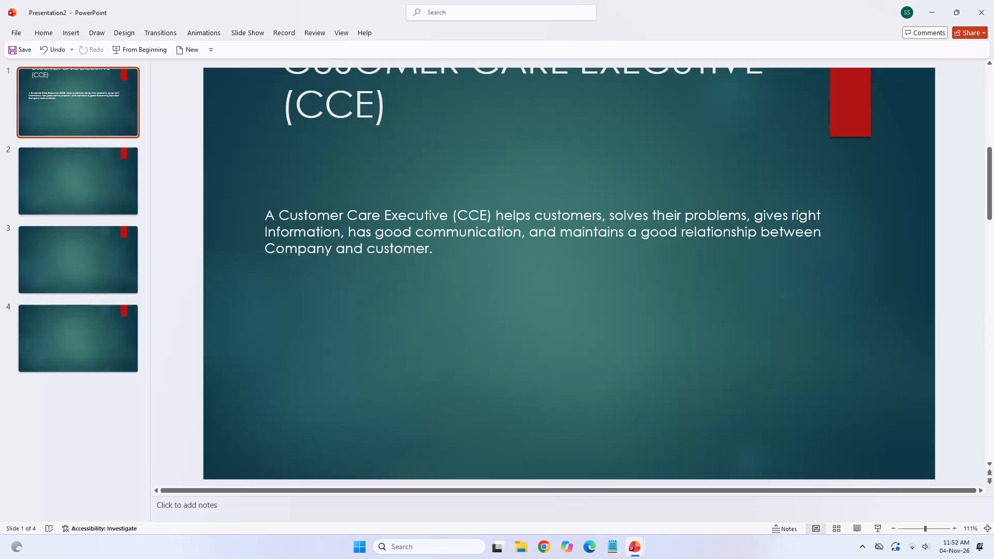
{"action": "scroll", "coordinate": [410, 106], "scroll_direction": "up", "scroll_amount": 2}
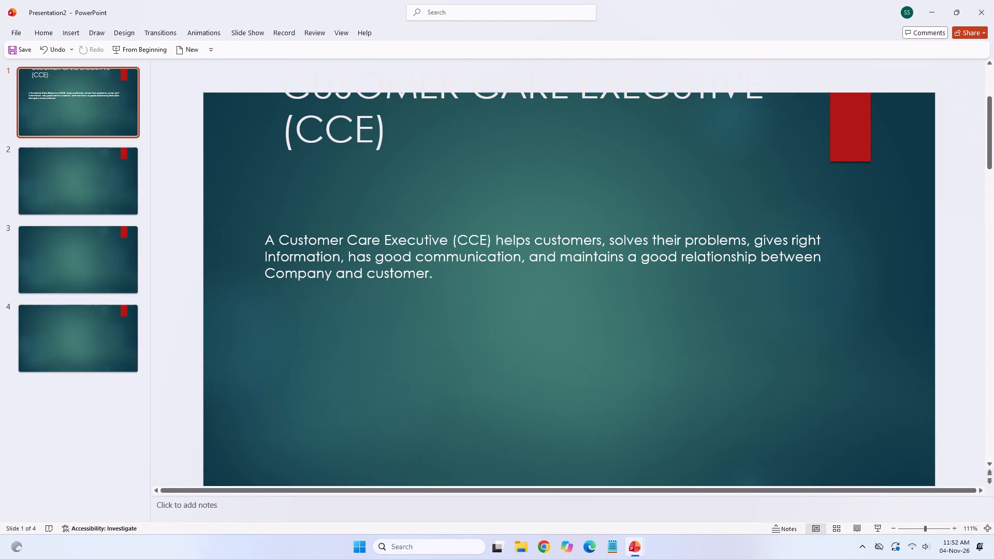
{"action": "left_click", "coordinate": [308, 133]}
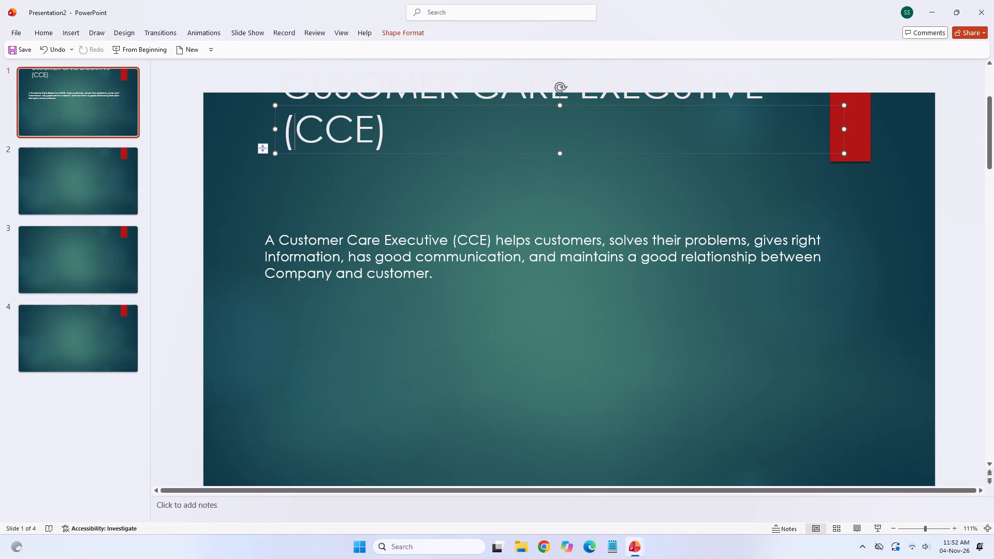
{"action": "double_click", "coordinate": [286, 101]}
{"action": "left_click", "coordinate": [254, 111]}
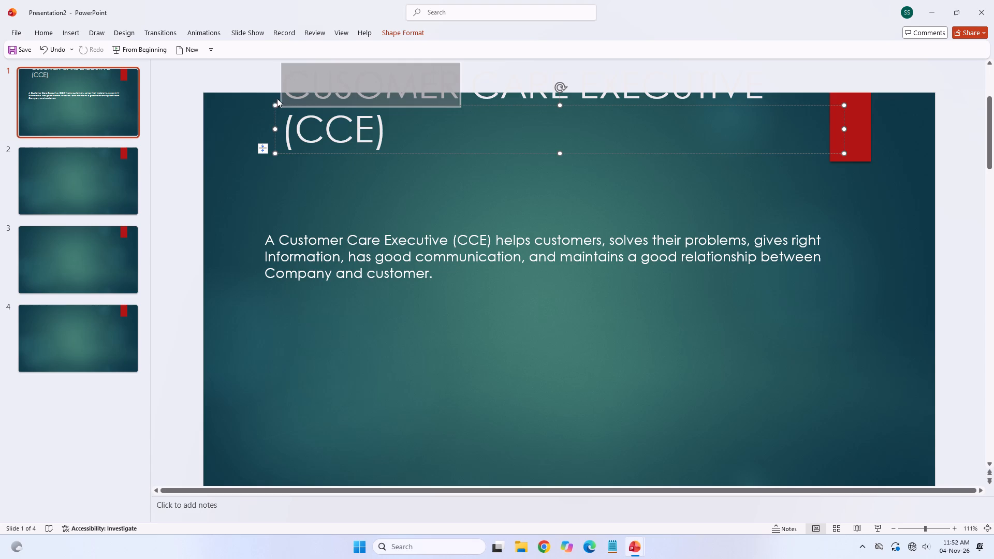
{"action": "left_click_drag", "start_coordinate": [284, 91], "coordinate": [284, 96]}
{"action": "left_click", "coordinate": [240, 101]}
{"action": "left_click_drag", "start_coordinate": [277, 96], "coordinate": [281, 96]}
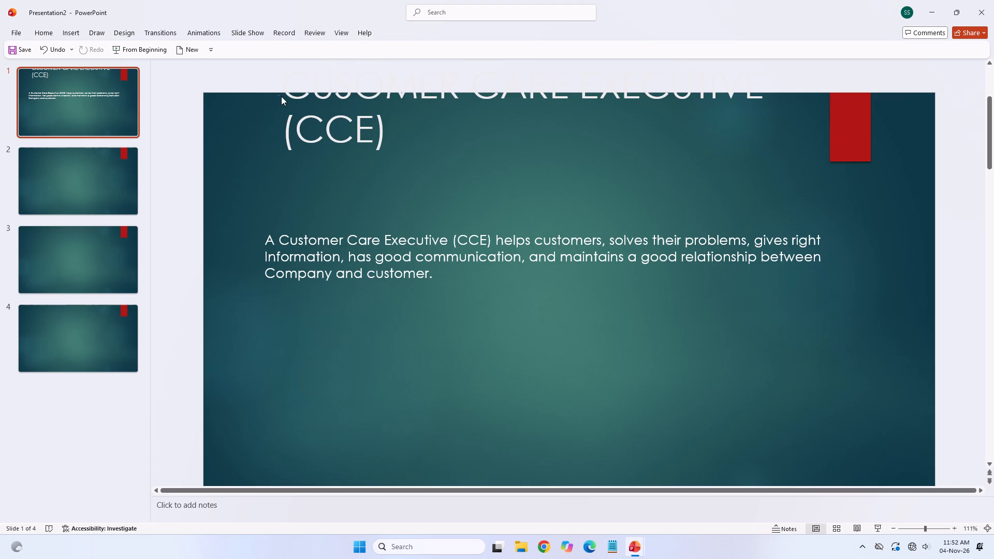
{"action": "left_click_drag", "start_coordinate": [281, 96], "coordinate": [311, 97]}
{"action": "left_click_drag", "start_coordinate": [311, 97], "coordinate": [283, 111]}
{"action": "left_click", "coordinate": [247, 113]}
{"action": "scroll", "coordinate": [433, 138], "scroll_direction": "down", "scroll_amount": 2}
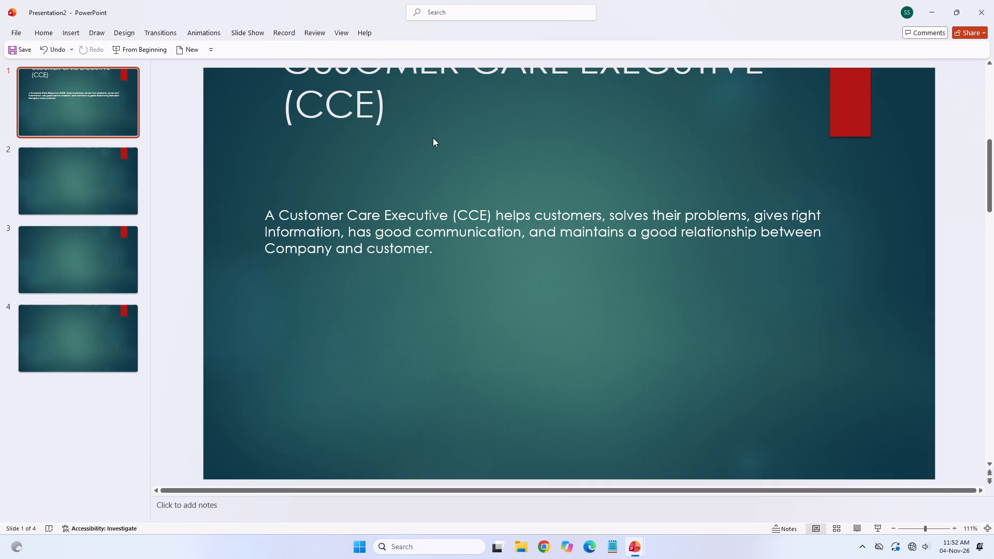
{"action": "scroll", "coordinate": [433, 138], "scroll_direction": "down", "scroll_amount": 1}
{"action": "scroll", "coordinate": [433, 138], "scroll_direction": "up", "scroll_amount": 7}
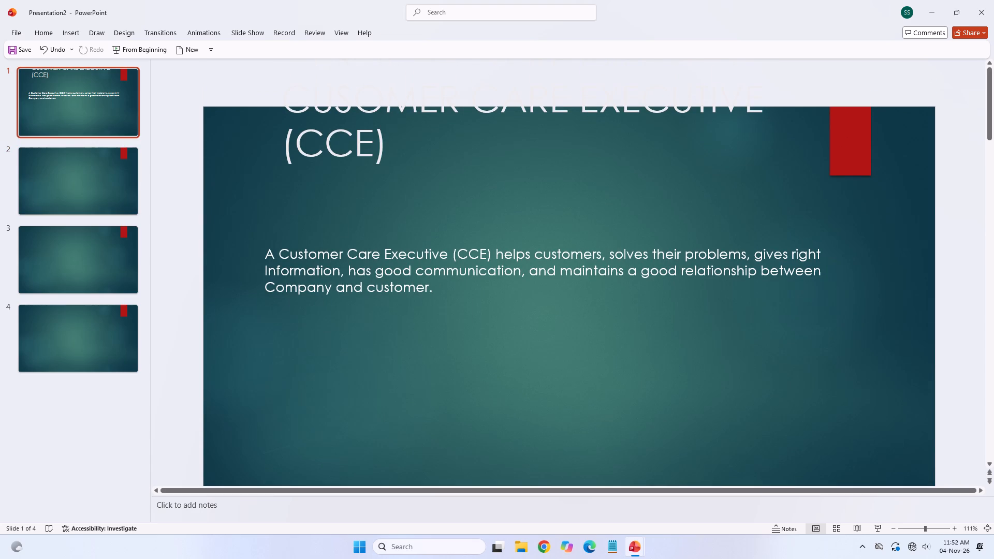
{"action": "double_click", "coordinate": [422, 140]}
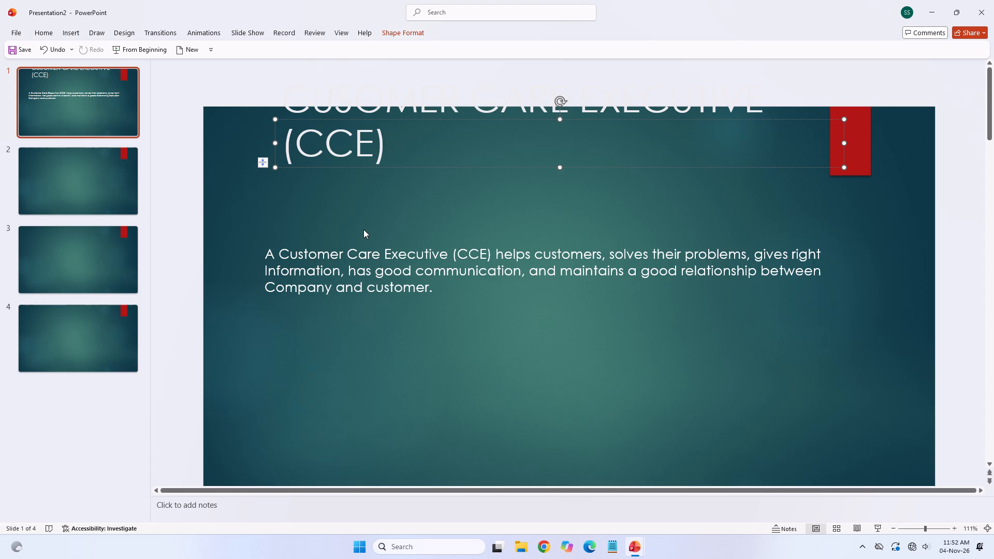
Undo the resizing of the description's text box and delete the final "r." from its text.
{"action": "left_click", "coordinate": [454, 249]}
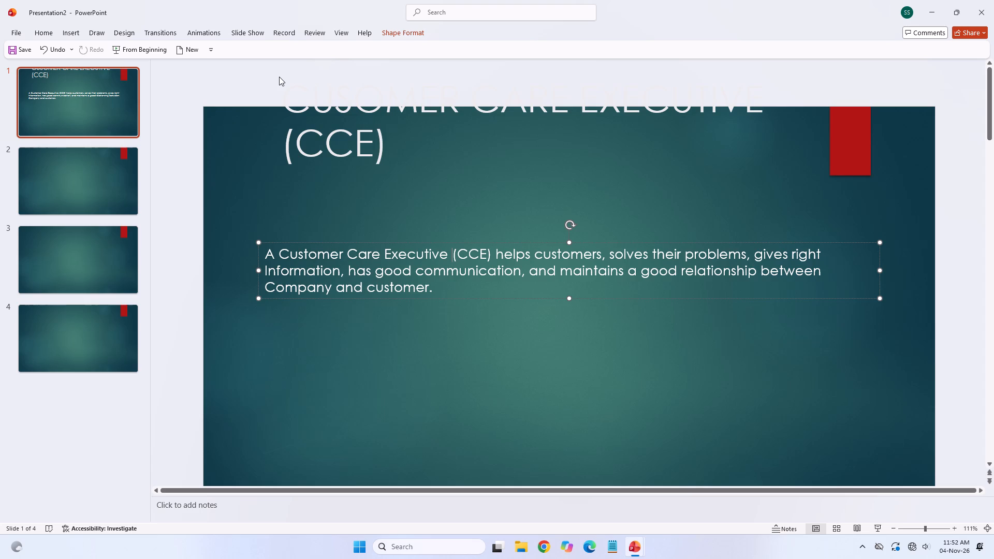
{"action": "key", "text": "ctrl+z"}
{"action": "key", "text": "ctrl+z"}
{"action": "key", "text": "z"}
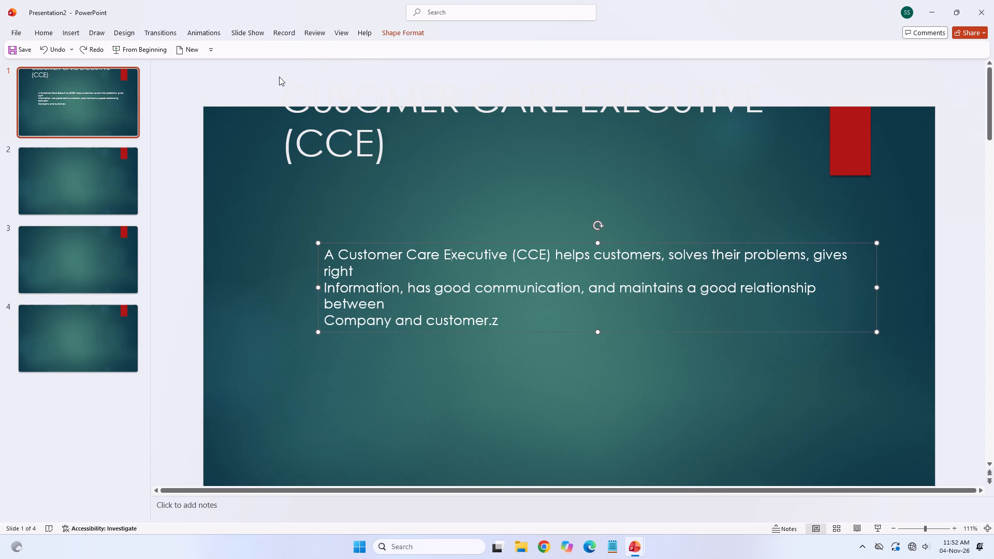
{"action": "key", "text": "ctrl+z"}
{"action": "key", "text": "BackSpace"}
{"action": "key", "text": "BackSpace"}
Reduce the font size of "(CCE)" in the slide 1 title to 44.
{"action": "scroll", "coordinate": [341, 148], "scroll_direction": "up", "scroll_amount": 2}
{"action": "left_click", "coordinate": [359, 148]}
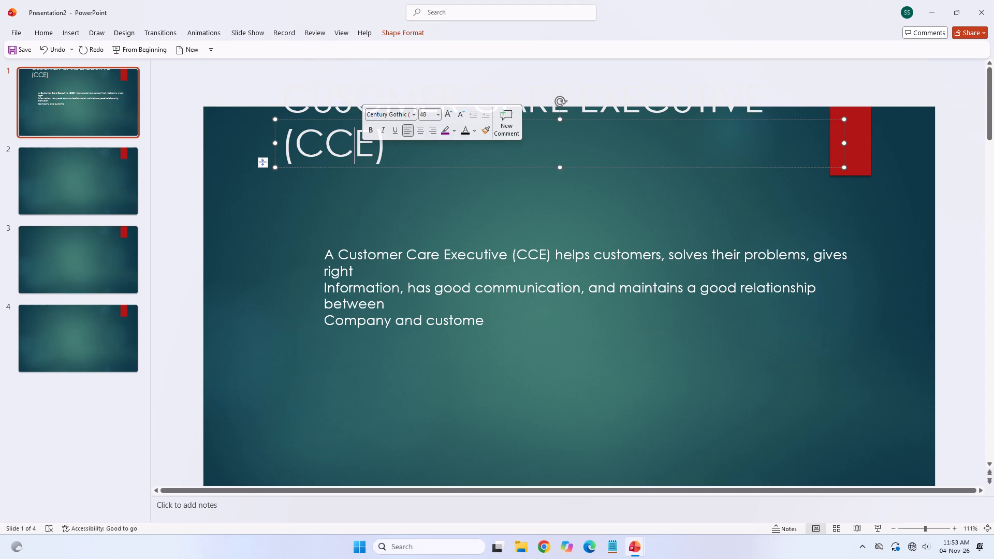
{"action": "left_click", "coordinate": [463, 114]}
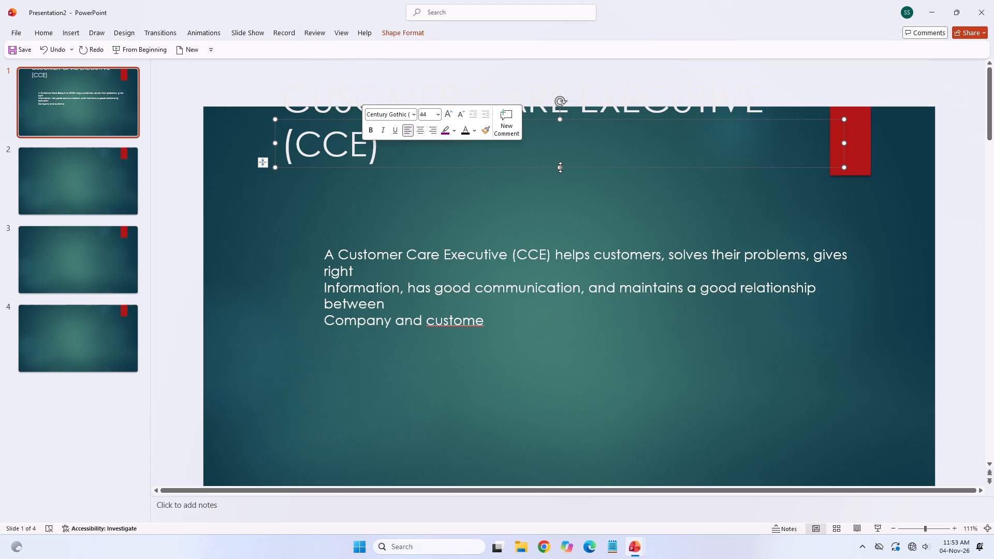
{"action": "left_click", "coordinate": [569, 158]}
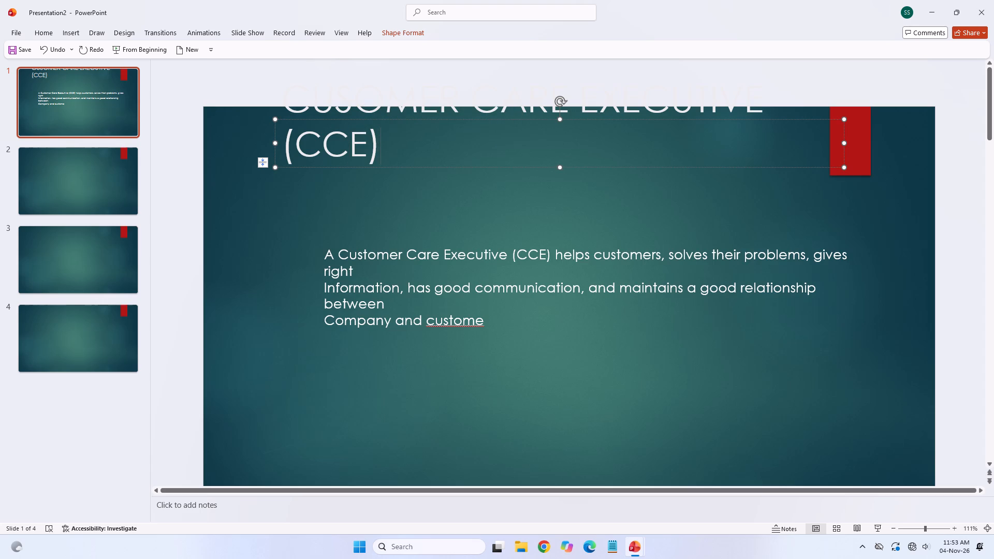
Stretch the title placeholder's bottom edge downward so that both title lines fit within slide 1.
{"action": "left_click", "coordinate": [546, 150]}
{"action": "left_click", "coordinate": [545, 150]}
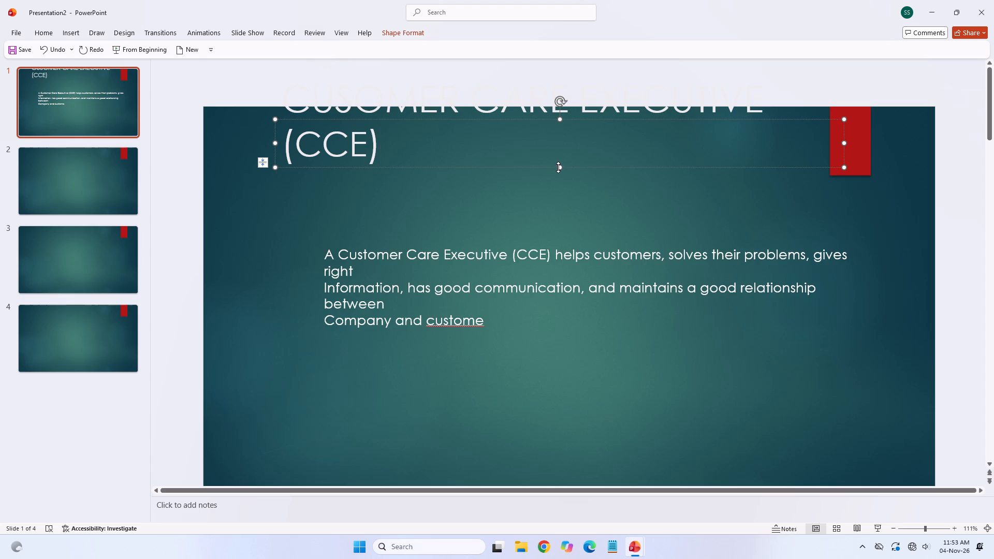
{"action": "left_click", "coordinate": [559, 164]}
{"action": "left_click_drag", "start_coordinate": [559, 164], "coordinate": [561, 170]}
{"action": "left_click_drag", "start_coordinate": [561, 170], "coordinate": [563, 172]}
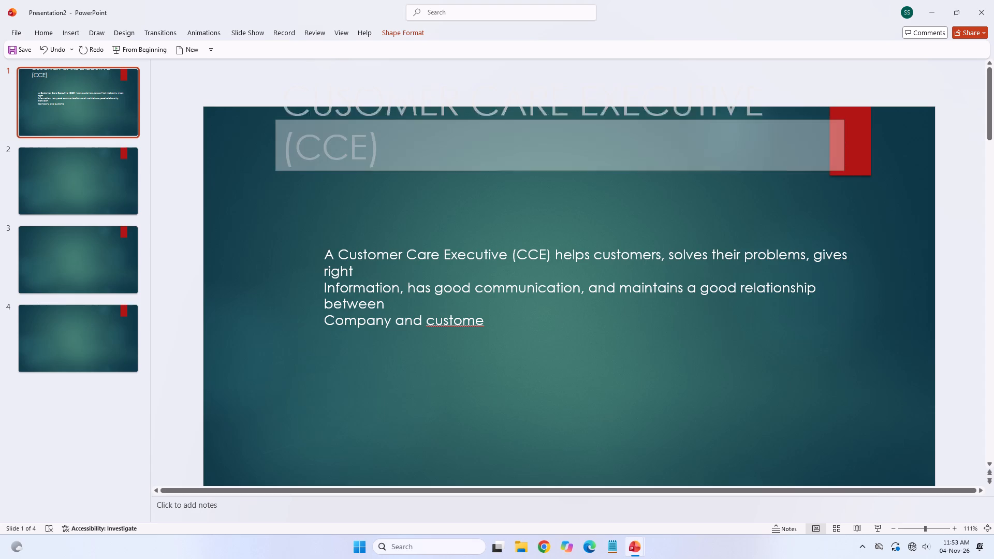
{"action": "left_click_drag", "start_coordinate": [563, 172], "coordinate": [567, 210]}
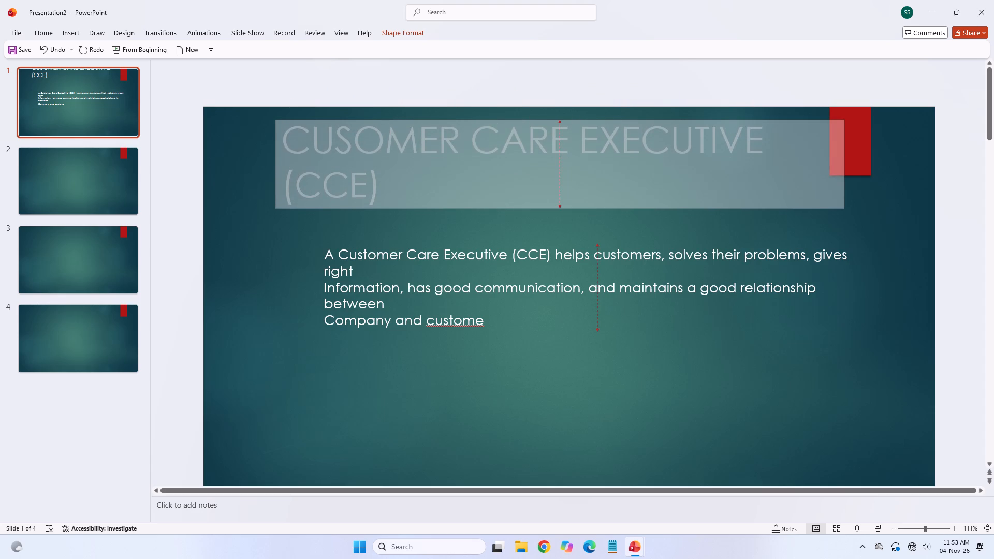
{"action": "left_click_drag", "start_coordinate": [567, 210], "coordinate": [567, 210]}
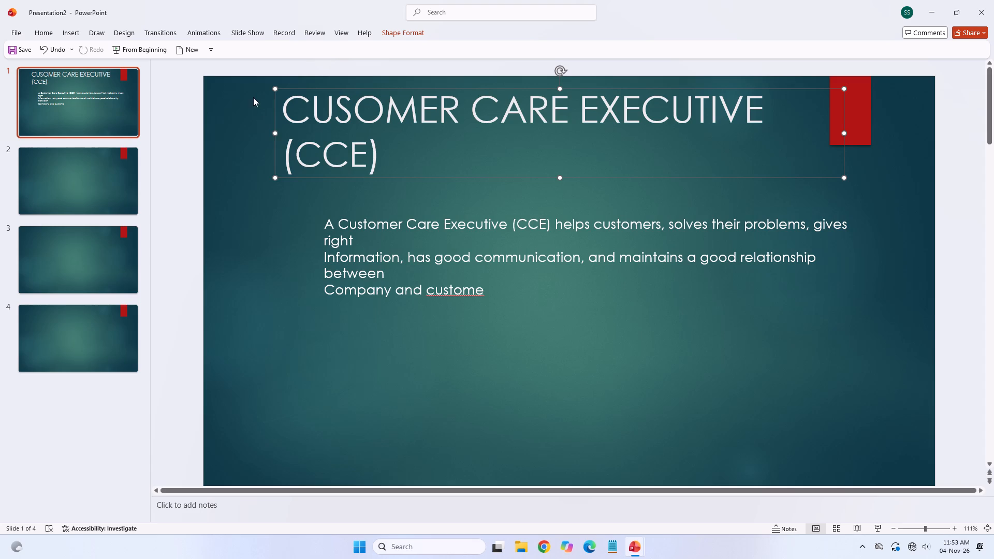
Reduce the font size of the whole slide 1 title to 40+ so that it fits on one line.
{"action": "left_click_drag", "start_coordinate": [281, 102], "coordinate": [321, 115]}
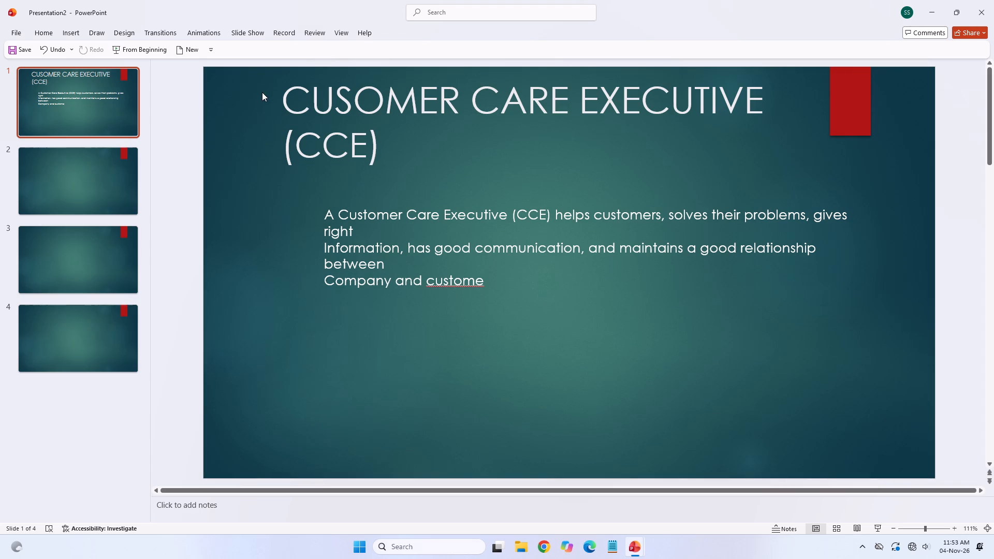
{"action": "left_click", "coordinate": [298, 101]}
{"action": "left_click_drag", "start_coordinate": [280, 97], "coordinate": [285, 99]}
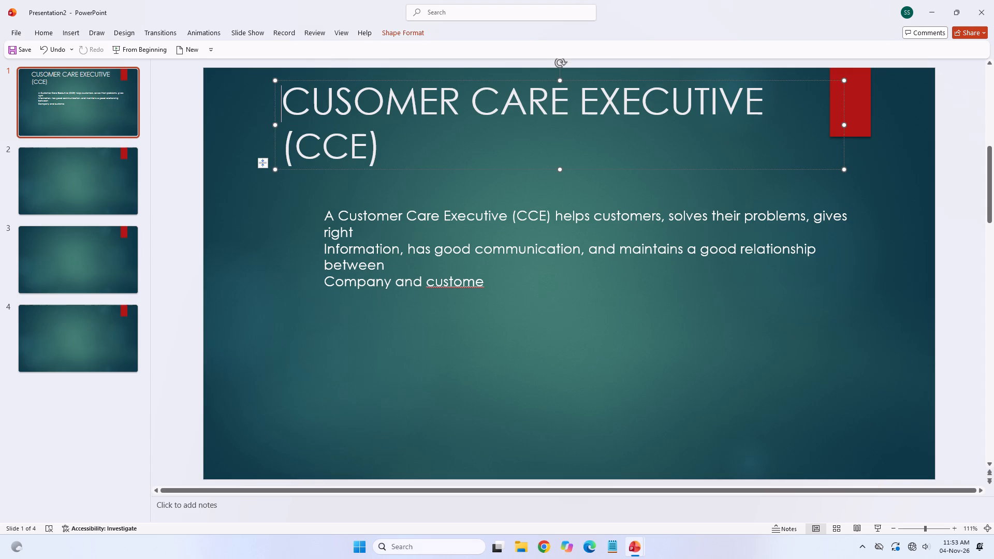
{"action": "left_click_drag", "start_coordinate": [285, 99], "coordinate": [375, 134]}
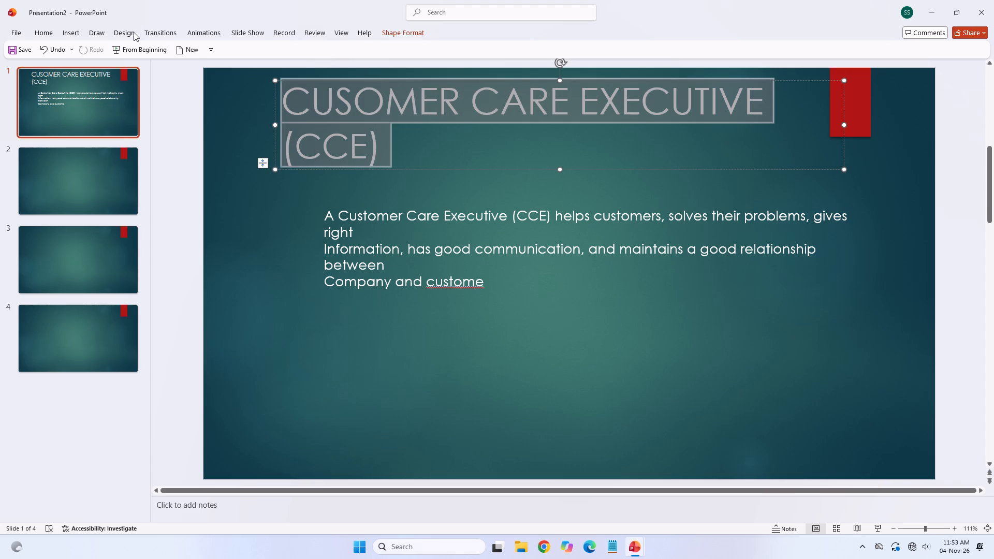
{"action": "left_click", "coordinate": [43, 34]}
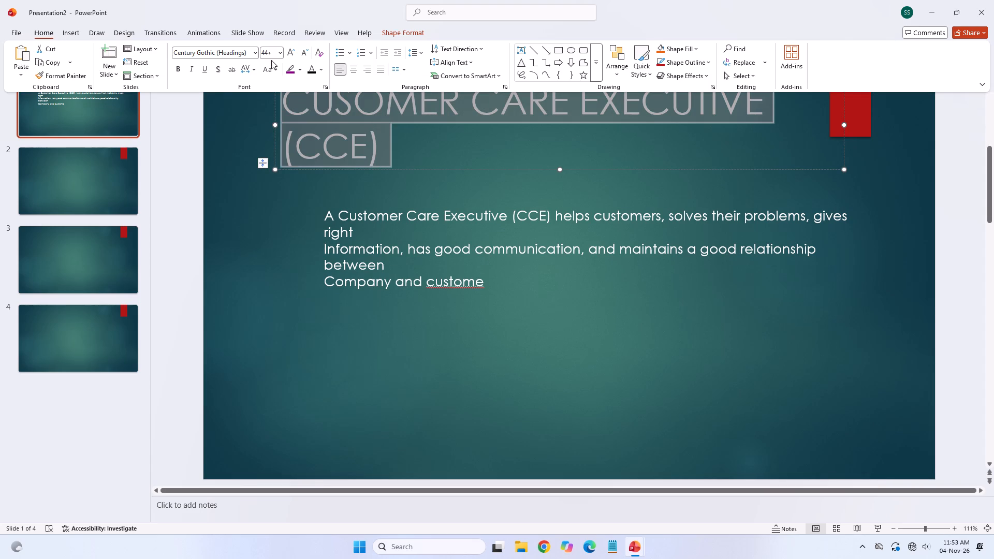
{"action": "double_click", "coordinate": [306, 51]}
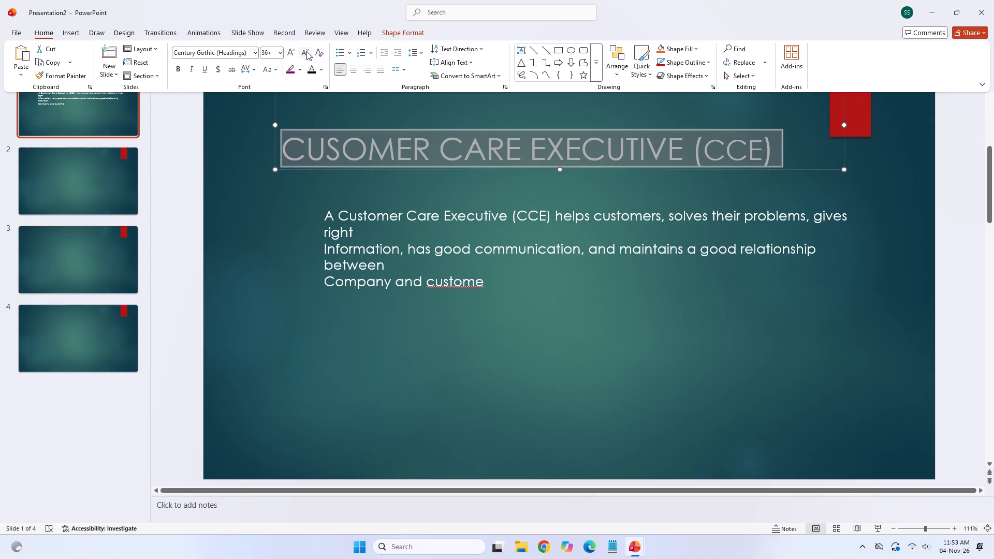
{"action": "left_click", "coordinate": [306, 51]}
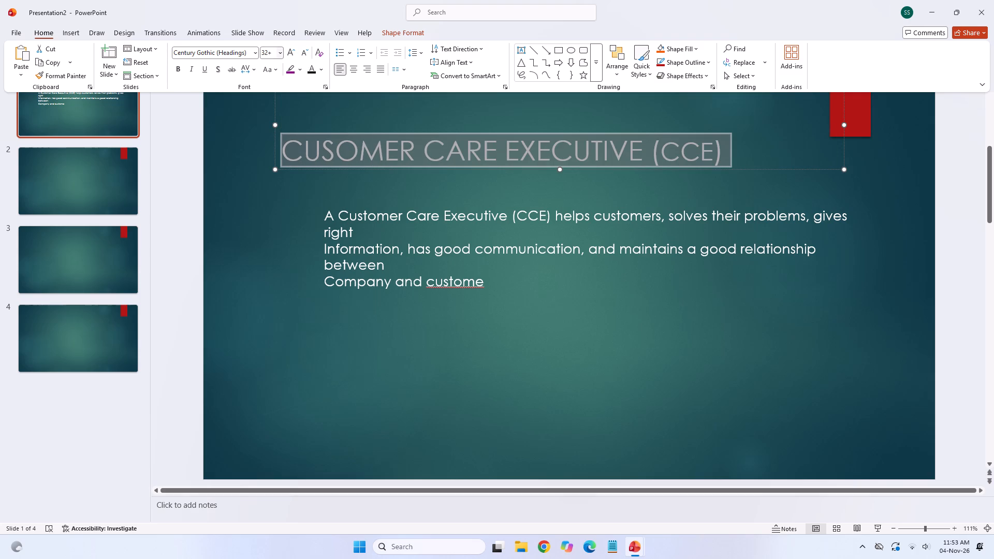
{"action": "double_click", "coordinate": [288, 51]}
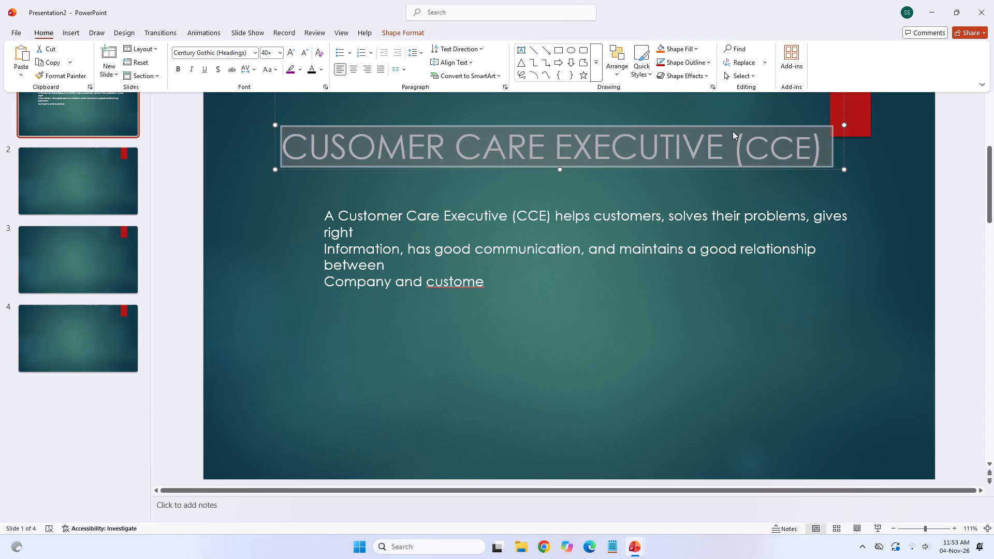
{"action": "left_click", "coordinate": [708, 136]}
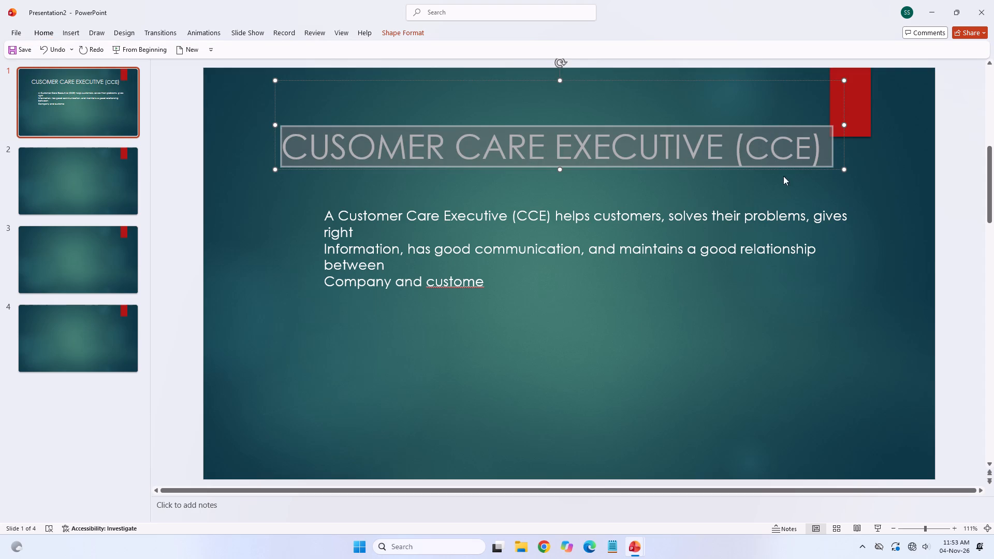
{"action": "left_click_drag", "start_coordinate": [823, 145], "coordinate": [841, 144]}
Move the slide 1 title placeholder horizontally until its right edge aligns with the description's text box.
{"action": "left_click", "coordinate": [568, 84]}
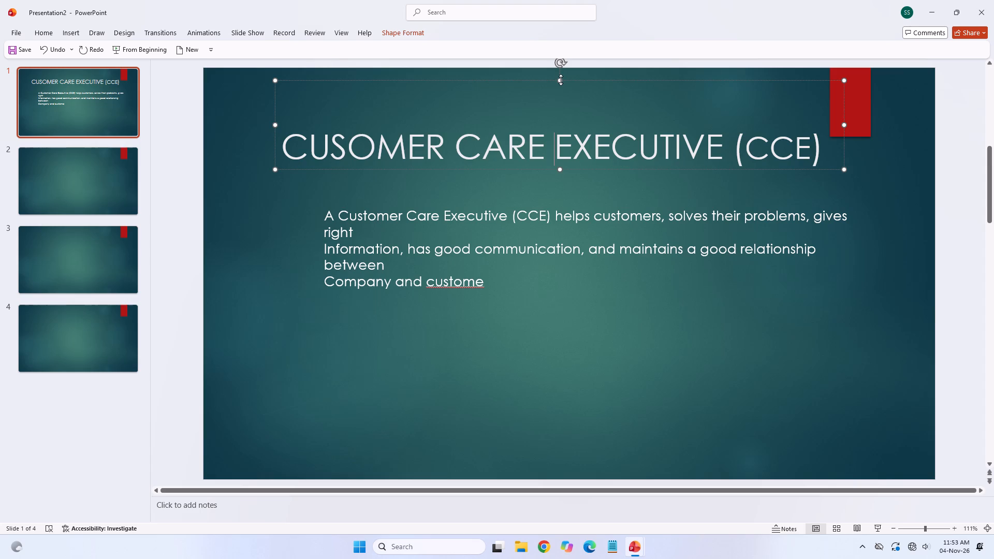
{"action": "left_click_drag", "start_coordinate": [556, 80], "coordinate": [562, 80]}
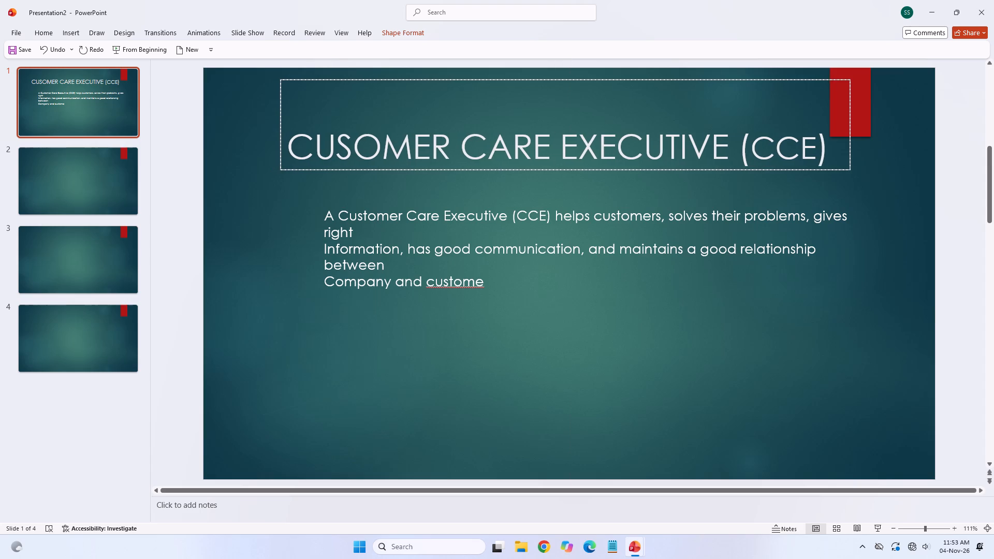
{"action": "left_click_drag", "start_coordinate": [562, 80], "coordinate": [580, 81]}
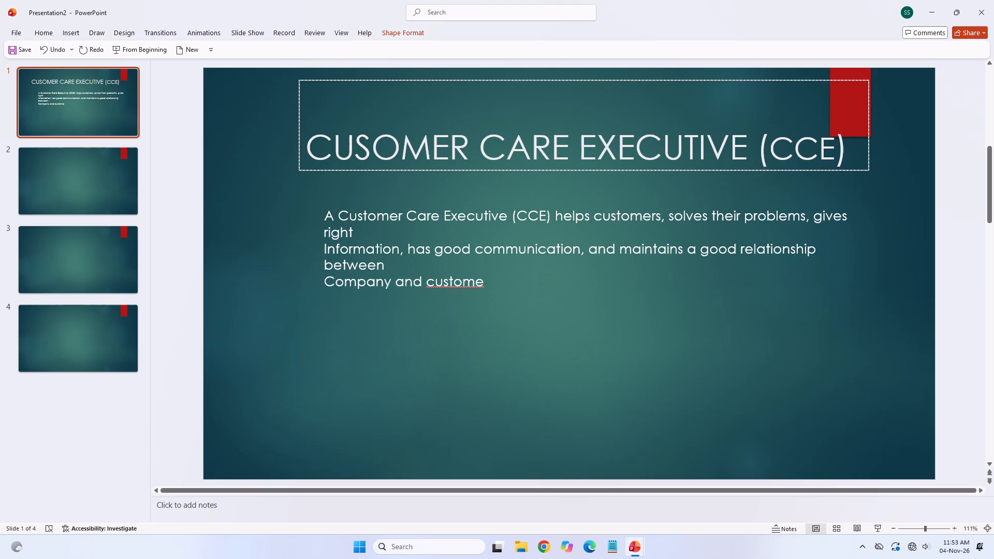
{"action": "left_click_drag", "start_coordinate": [580, 81], "coordinate": [587, 81]}
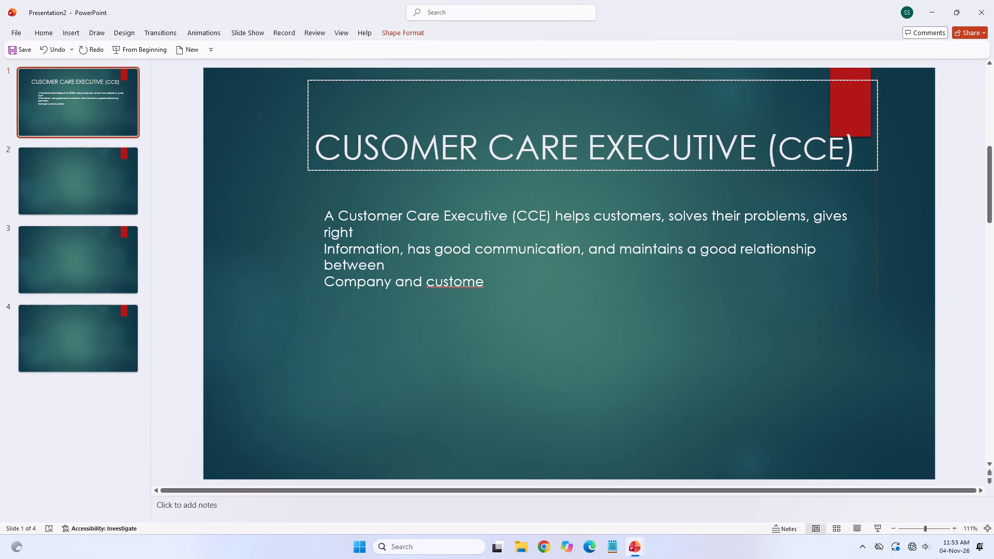
{"action": "left_click_drag", "start_coordinate": [587, 81], "coordinate": [591, 81]}
{"action": "left_click", "coordinate": [565, 316]}
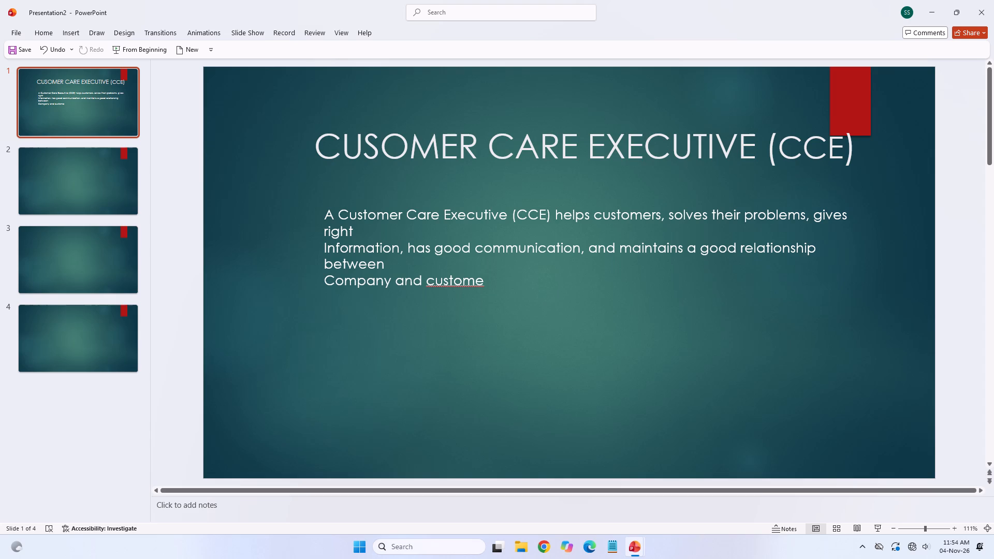
Reduce the font size of the entire description text on slide 1 to 16.
{"action": "double_click", "coordinate": [324, 213]}
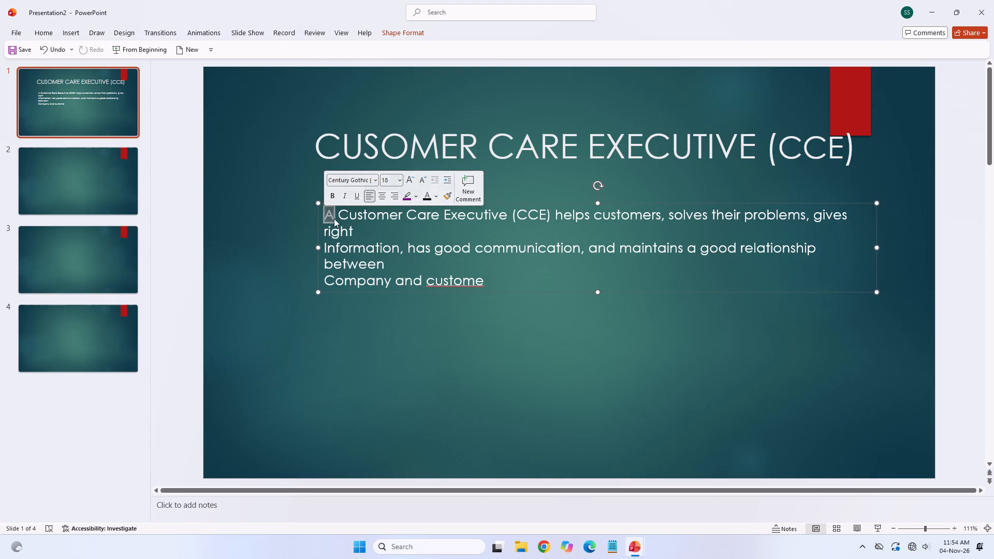
{"action": "left_click_drag", "start_coordinate": [329, 214], "coordinate": [335, 219]}
{"action": "left_click", "coordinate": [328, 212]}
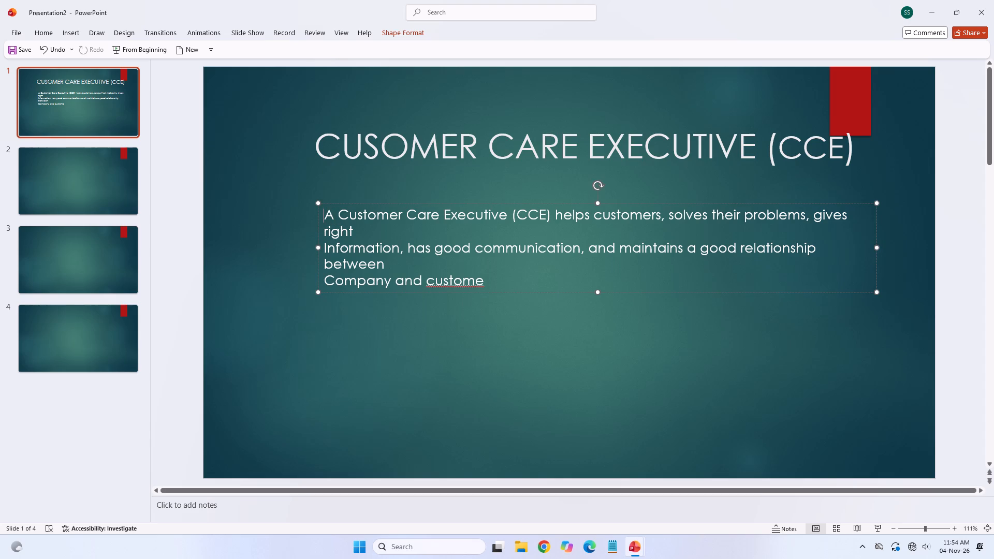
{"action": "left_click_drag", "start_coordinate": [325, 215], "coordinate": [490, 286]}
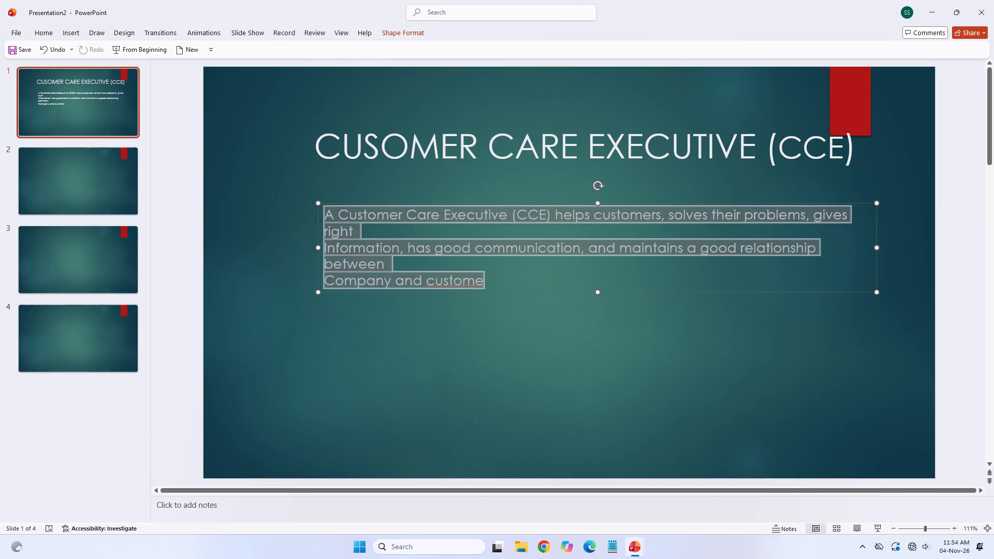
{"action": "left_click_drag", "start_coordinate": [490, 286], "coordinate": [491, 286]}
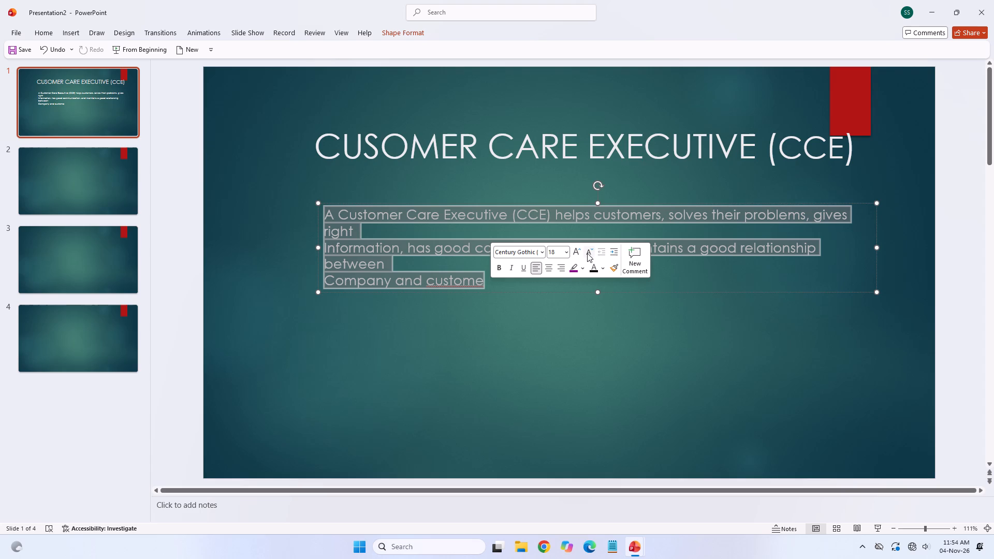
{"action": "left_click", "coordinate": [587, 253]}
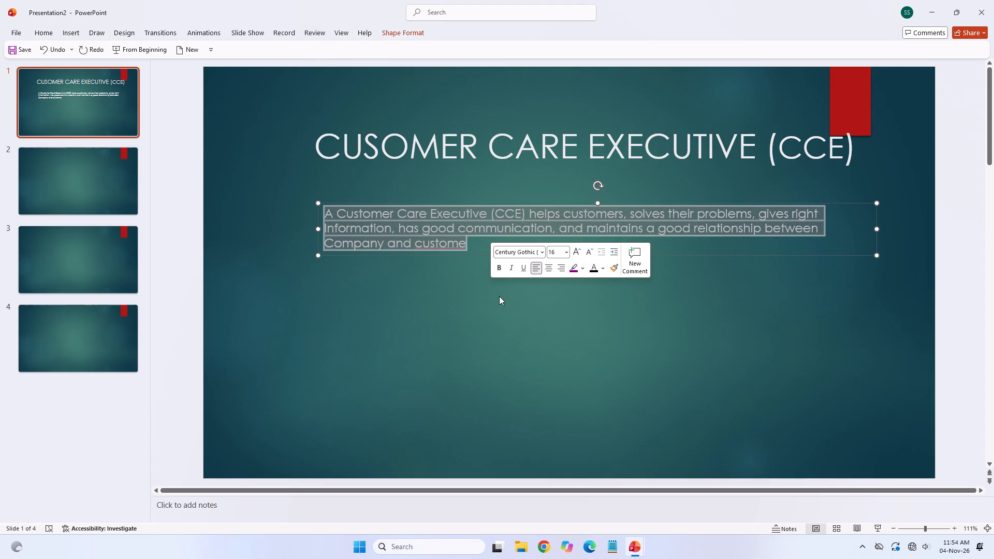
{"action": "left_click", "coordinate": [483, 301]}
Add "r." at the end of the description so its last words read "Company and customer.".
{"action": "left_click", "coordinate": [465, 243]}
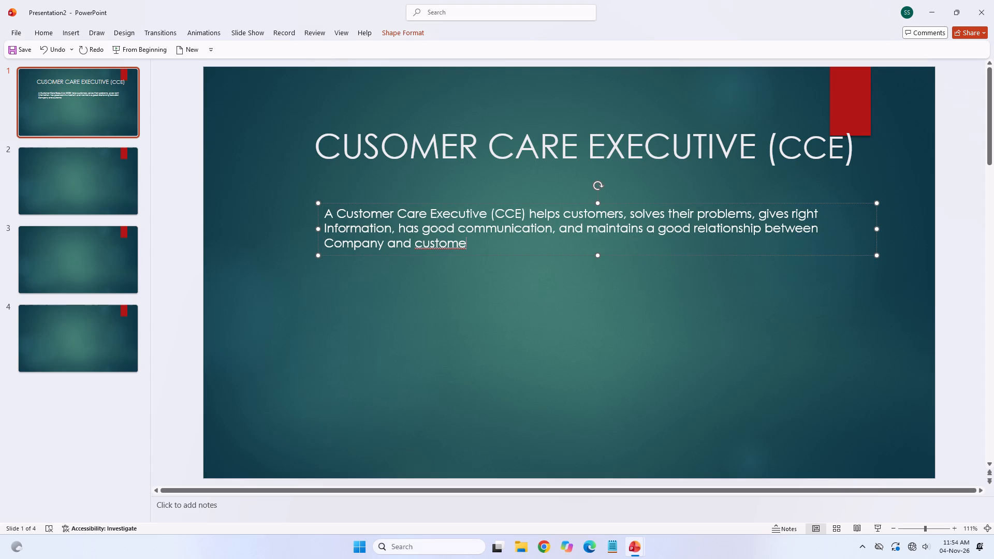
{"action": "key", "text": "r"}
{"action": "key", "text": "period"}
{"action": "left_click", "coordinate": [461, 286]}
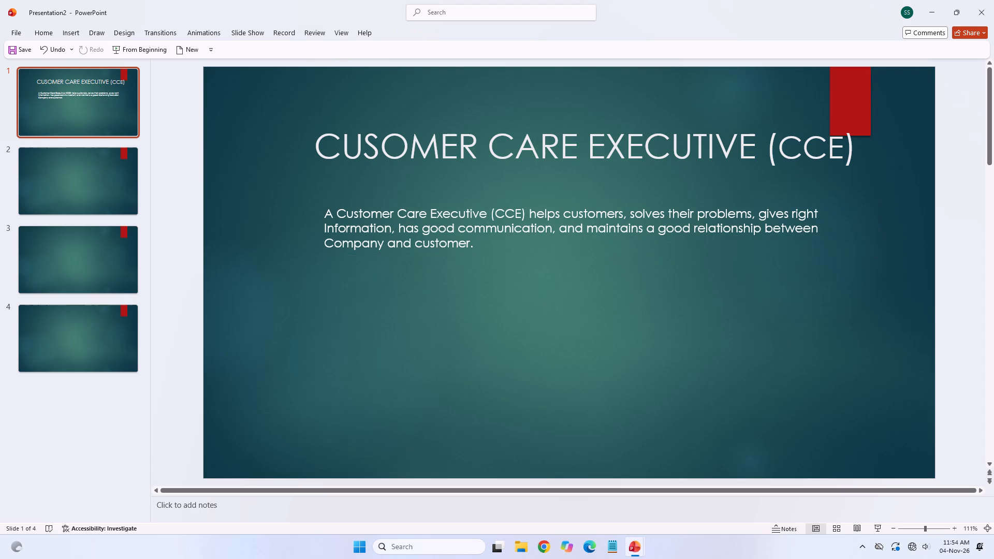
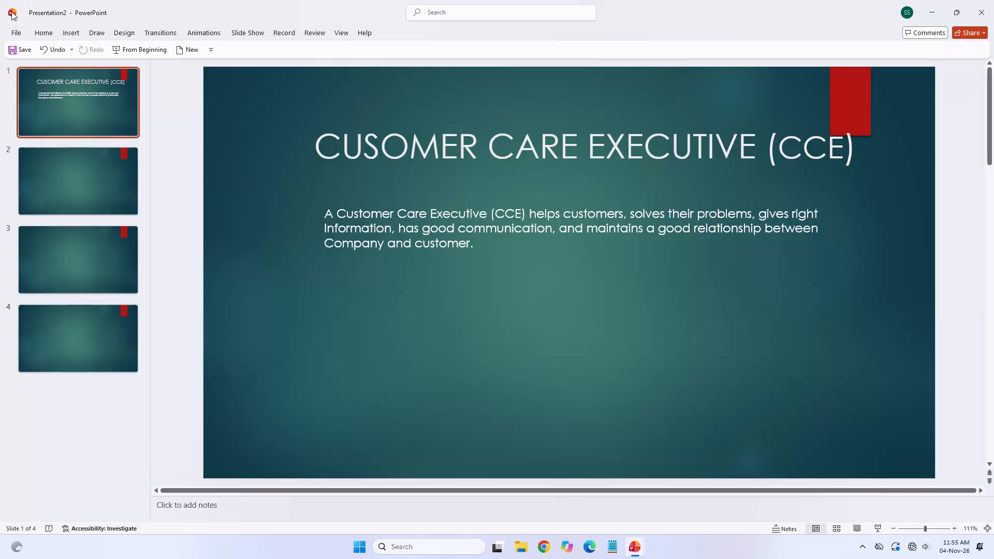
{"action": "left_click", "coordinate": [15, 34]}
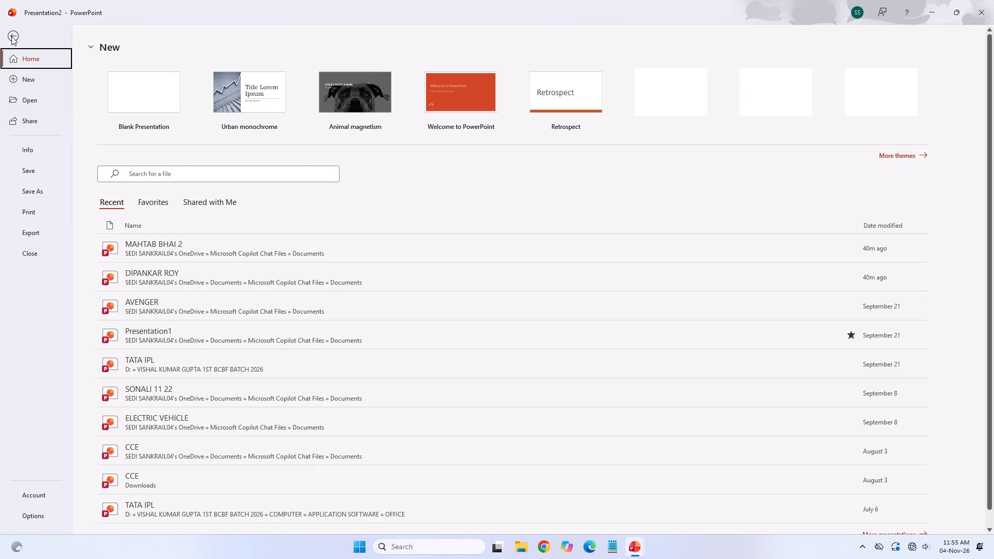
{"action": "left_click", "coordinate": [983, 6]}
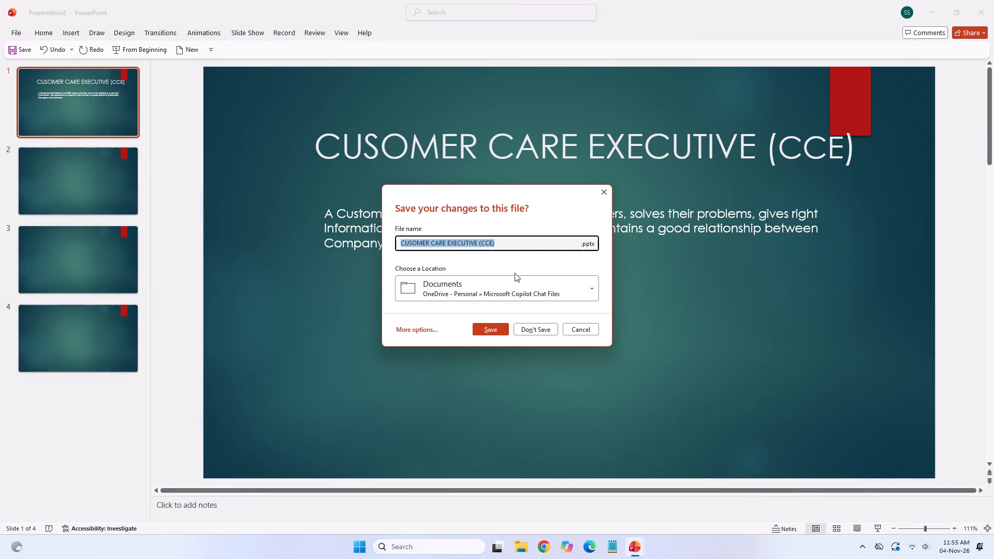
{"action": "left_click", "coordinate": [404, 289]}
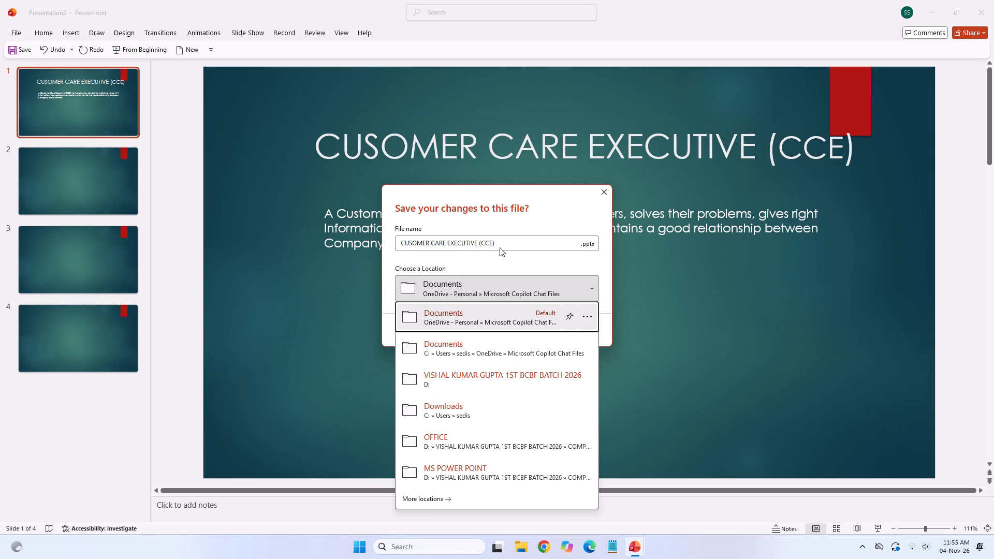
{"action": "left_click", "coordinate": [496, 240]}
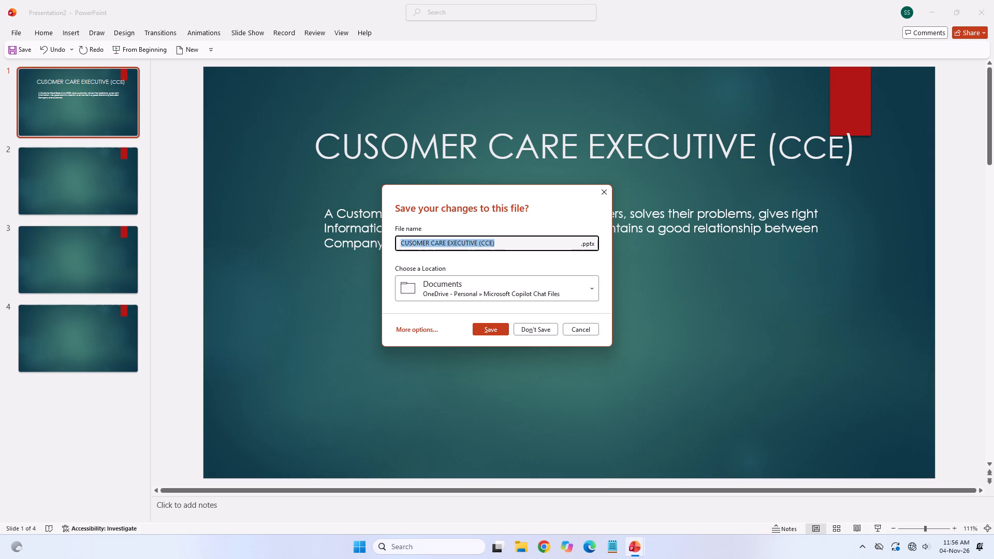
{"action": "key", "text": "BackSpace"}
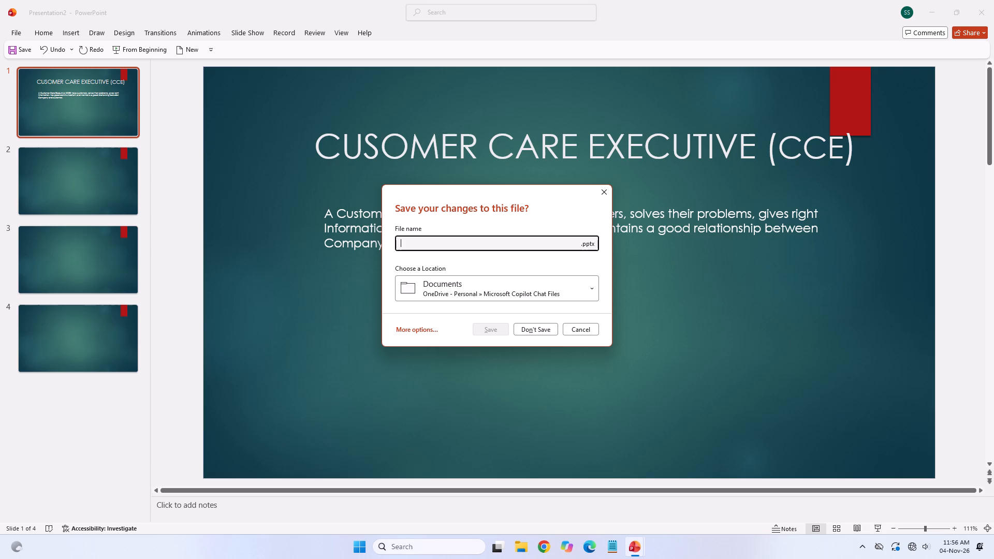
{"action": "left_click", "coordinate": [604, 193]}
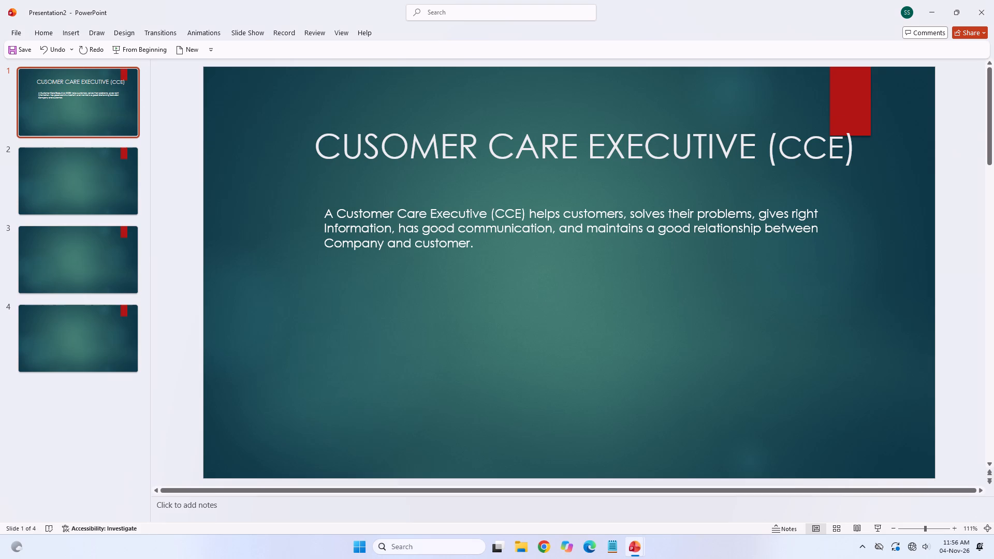
Switch to Chrome, search the web for "customer care executive pictures", and close the browser.
{"action": "double_click", "coordinate": [926, 11]}
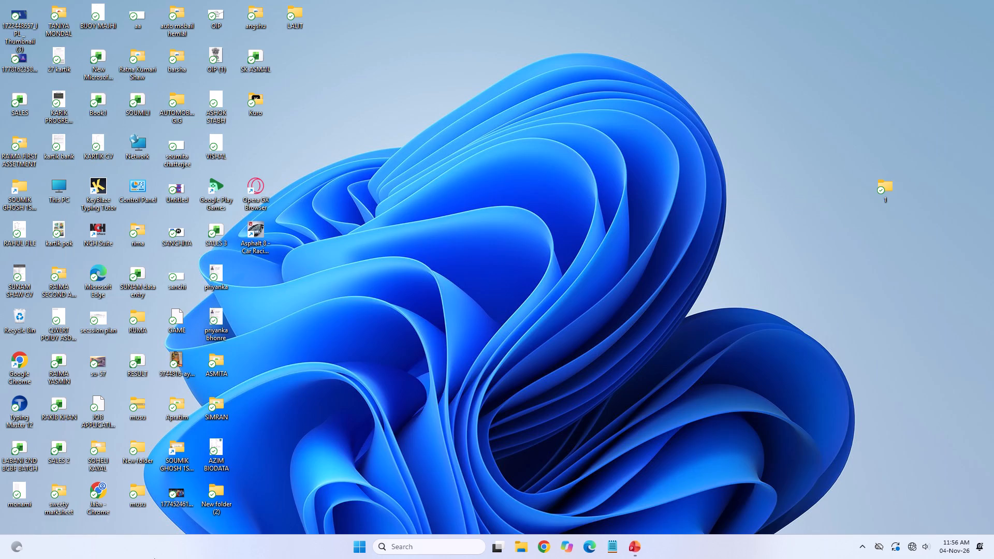
{"action": "double_click", "coordinate": [550, 551]}
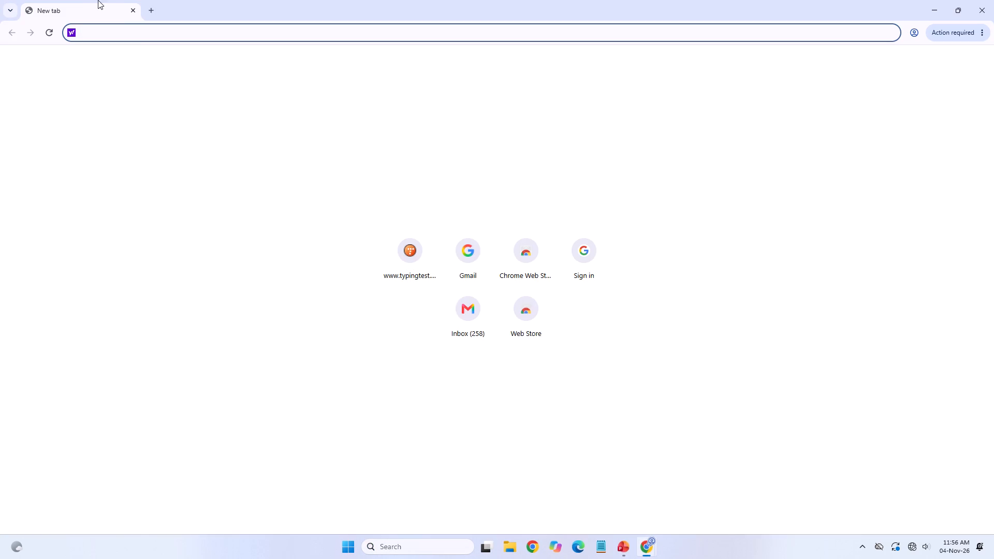
{"action": "left_click", "coordinate": [149, 34]}
{"action": "type", "text": "cus"}
{"action": "type", "text": "tomer"}
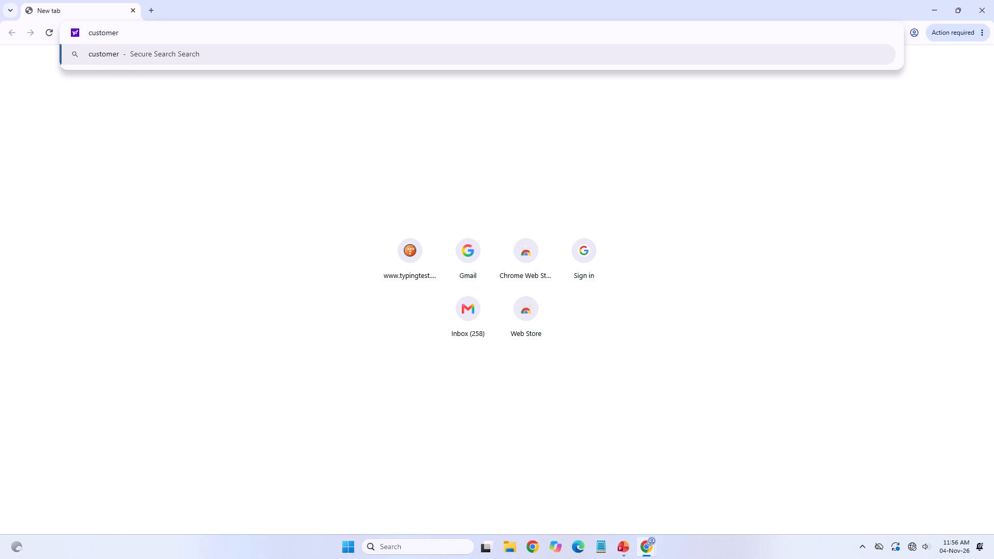
{"action": "key", "text": "space"}
{"action": "type", "text": "care execu"}
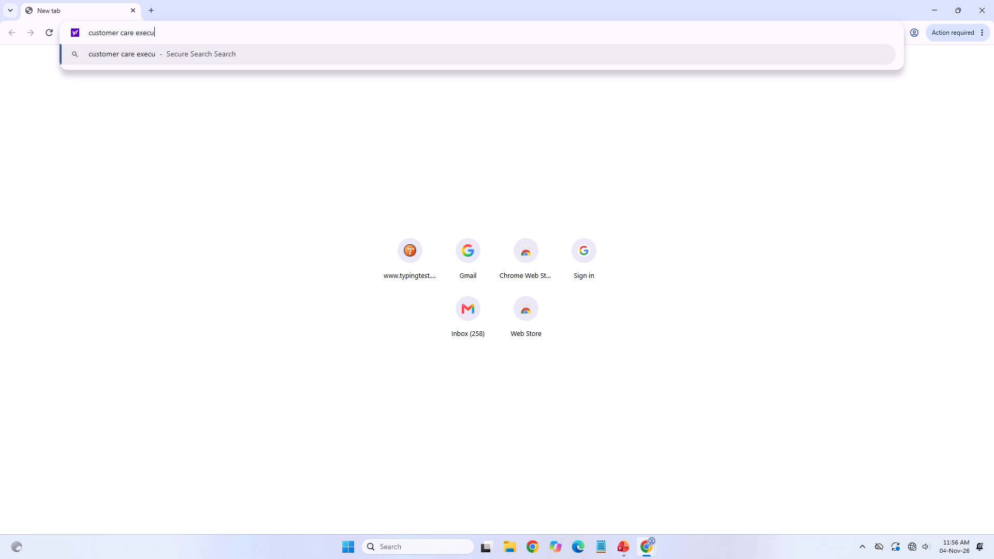
{"action": "type", "text": "tive pict"}
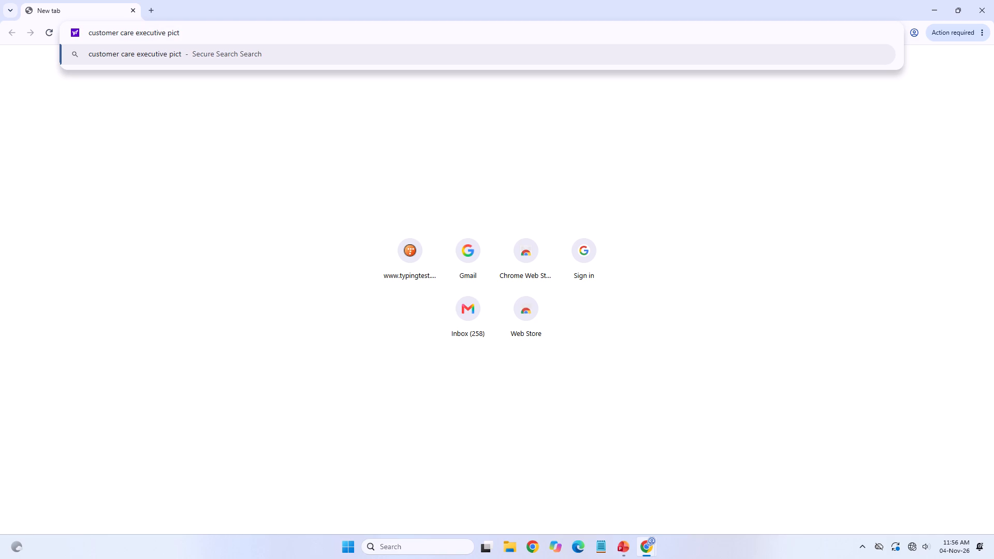
{"action": "type", "text": "ures"}
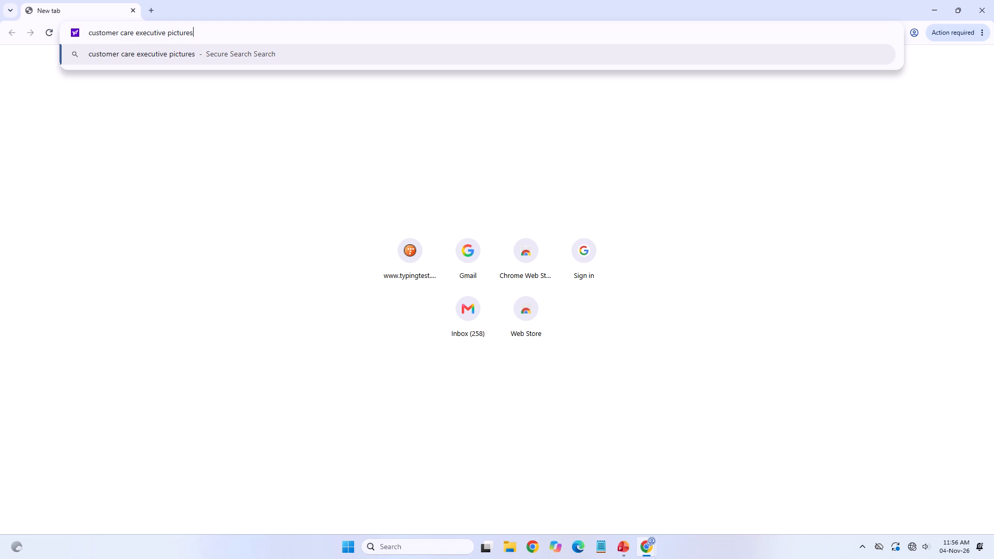
{"action": "double_click", "coordinate": [114, 56]}
{"action": "left_click", "coordinate": [985, 11]}
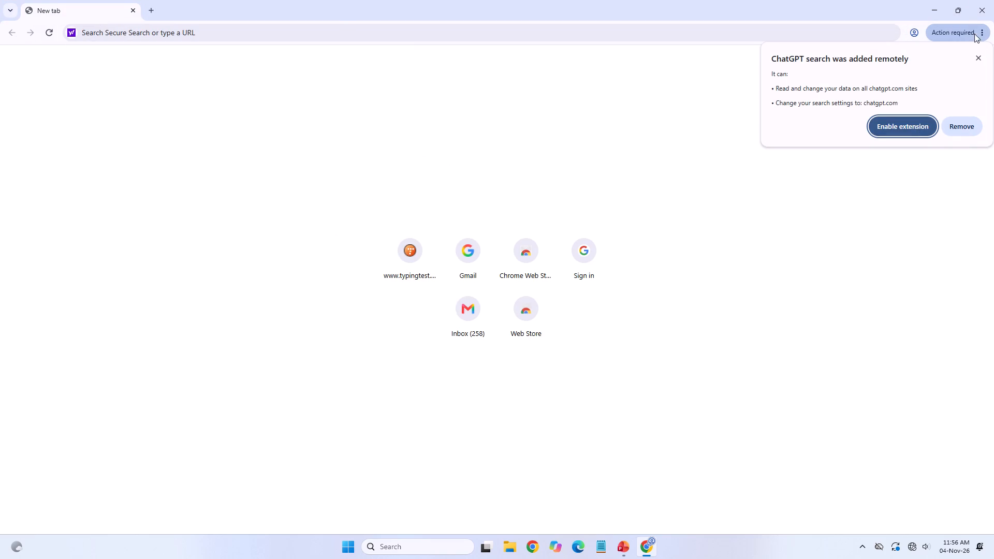
{"action": "left_click", "coordinate": [976, 9]}
Switch back to PowerPoint and bring up the Presentation2 window, leaving the blank Presentation1 minimized.
{"action": "left_click", "coordinate": [631, 548]}
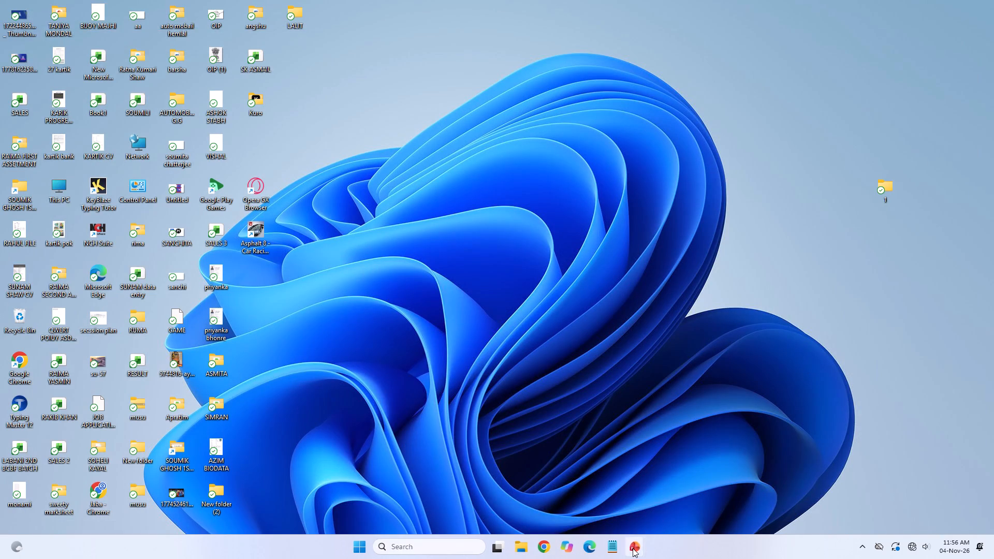
{"action": "left_click", "coordinate": [635, 543]}
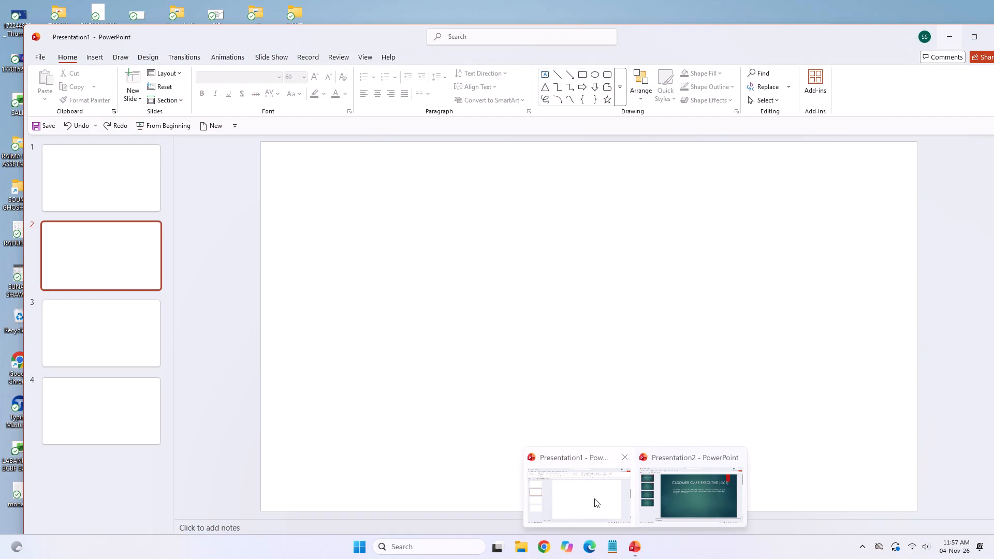
{"action": "left_click", "coordinate": [594, 498]}
{"action": "left_click", "coordinate": [128, 261]}
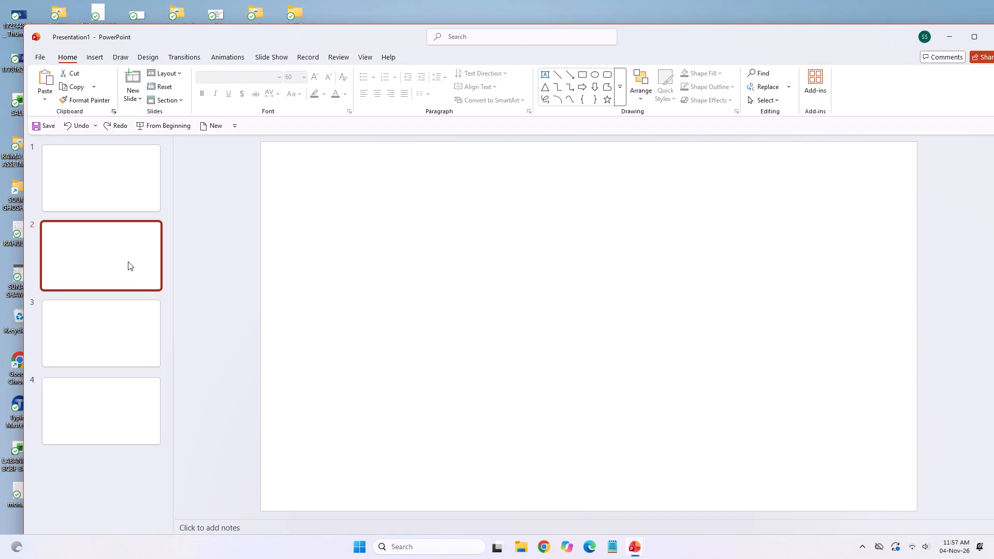
{"action": "left_click", "coordinate": [951, 34]}
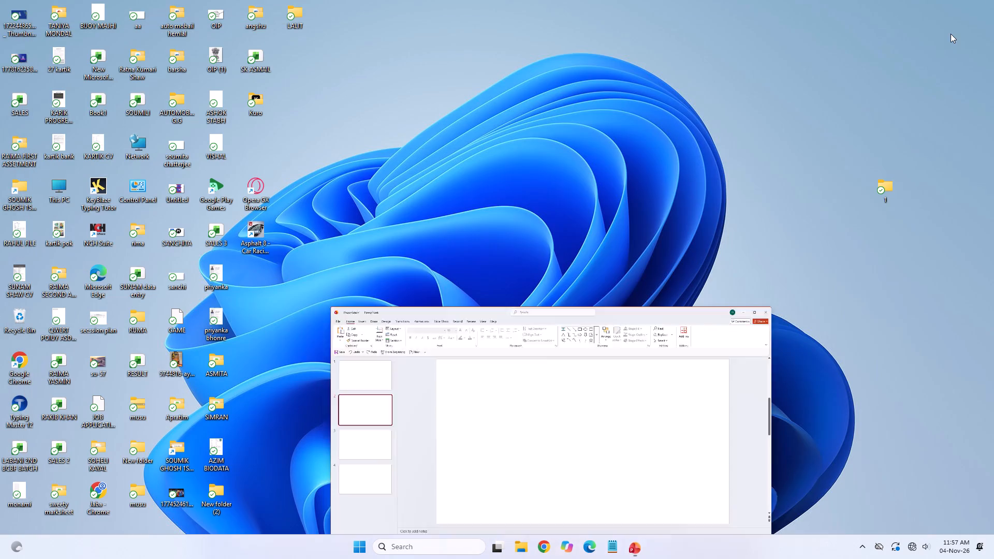
{"action": "left_click", "coordinate": [637, 543]}
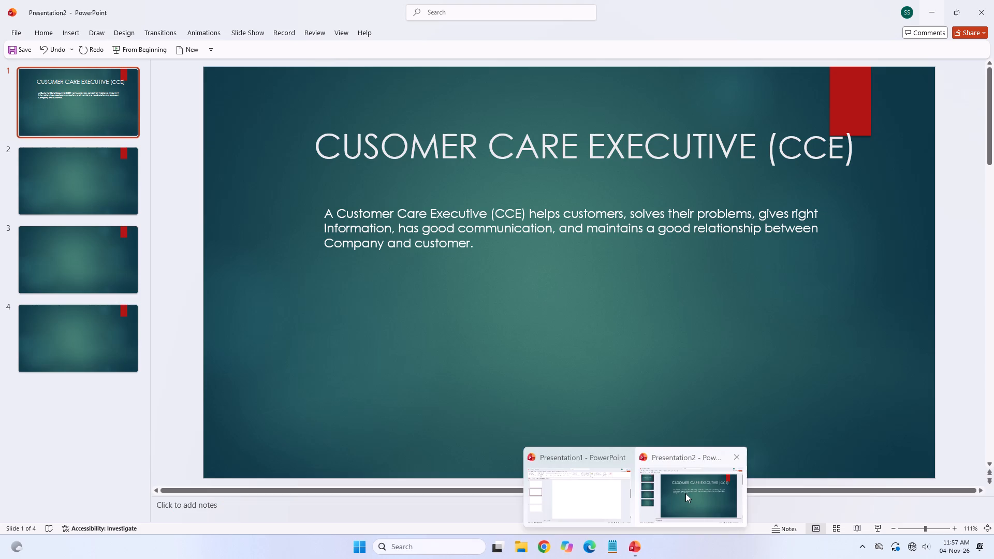
{"action": "left_click", "coordinate": [685, 493]}
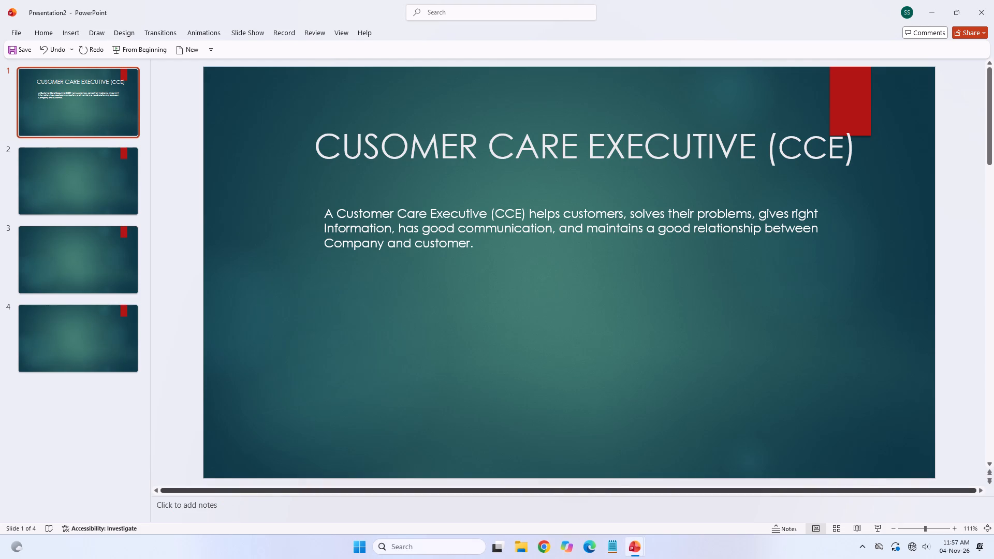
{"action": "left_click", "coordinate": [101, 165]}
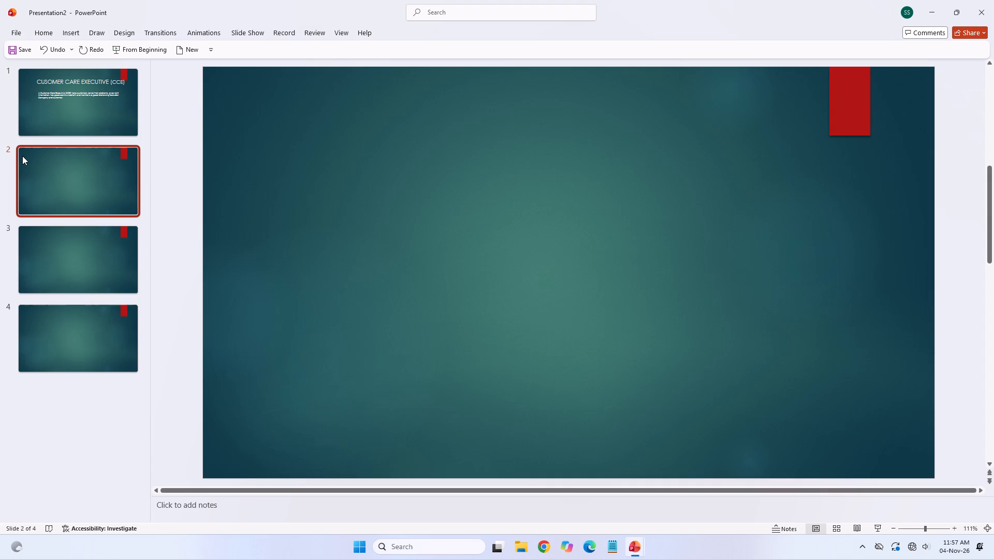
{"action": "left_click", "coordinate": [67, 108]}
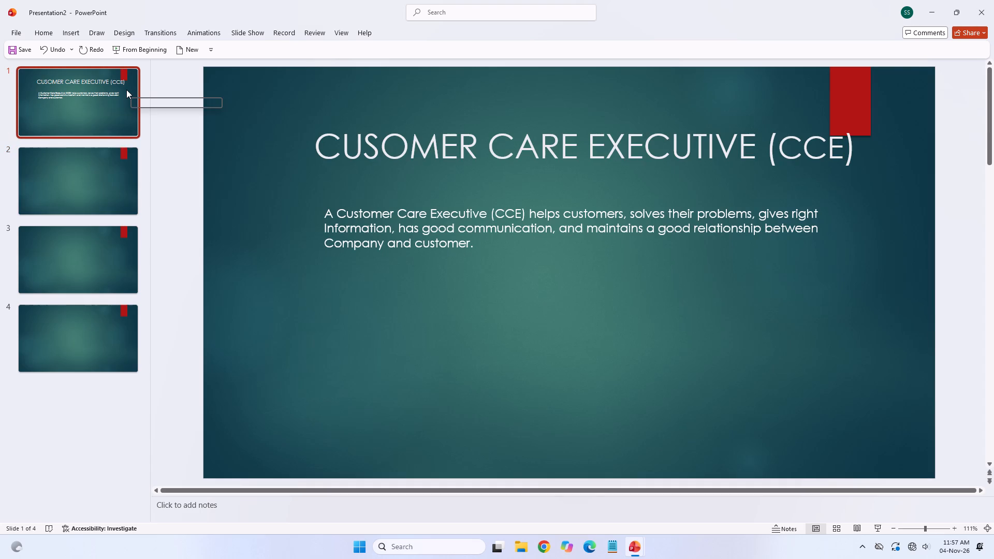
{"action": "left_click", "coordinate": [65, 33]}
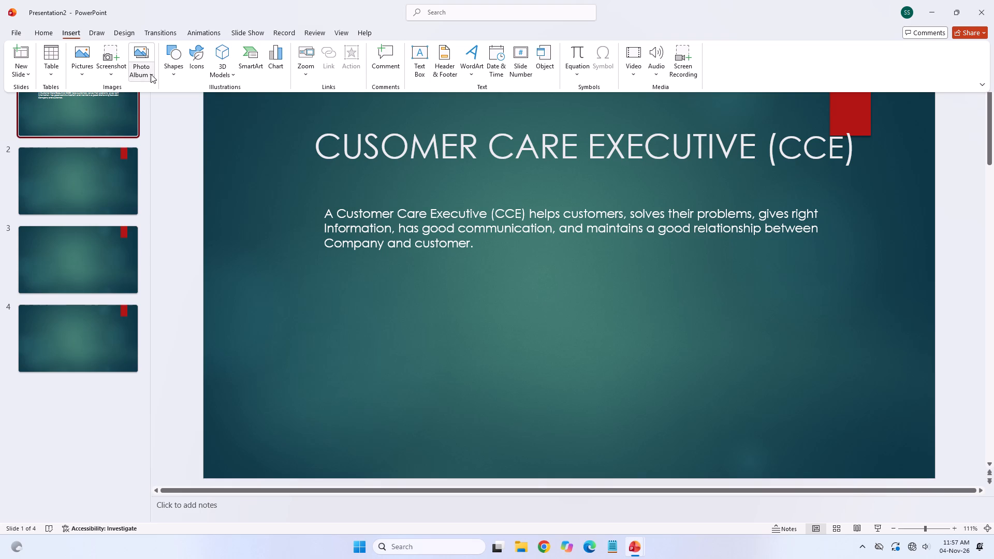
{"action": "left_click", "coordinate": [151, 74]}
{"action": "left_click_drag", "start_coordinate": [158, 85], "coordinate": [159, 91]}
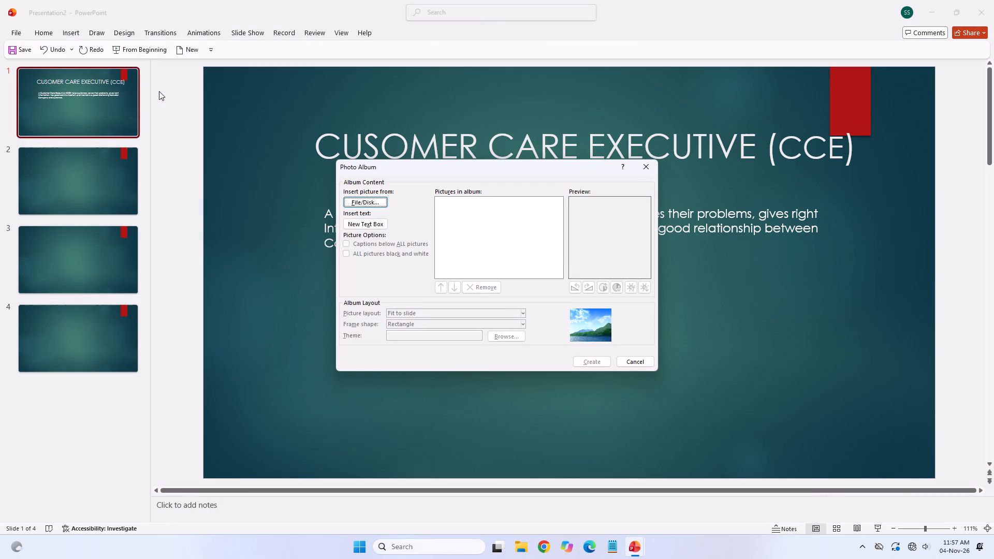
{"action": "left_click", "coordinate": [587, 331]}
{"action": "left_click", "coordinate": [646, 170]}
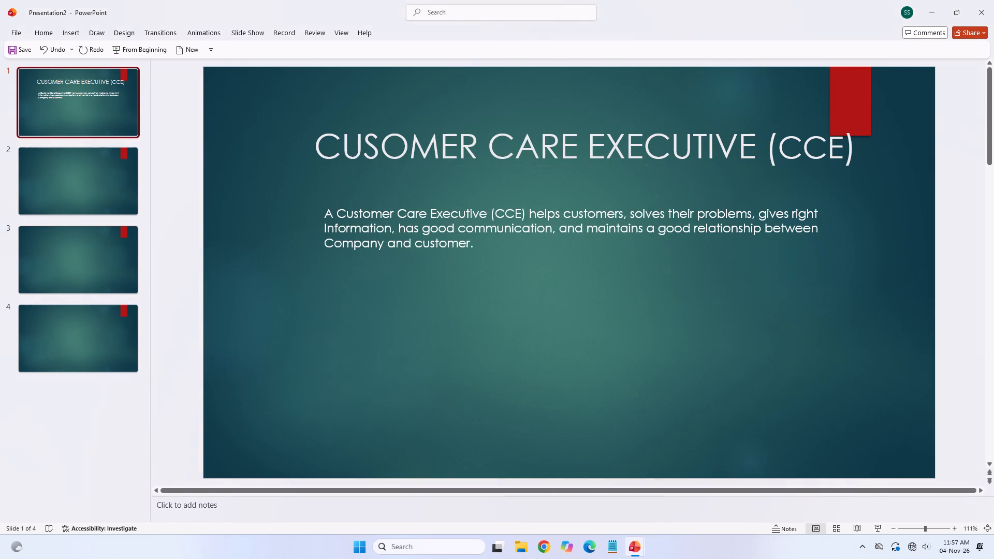
Go to the empty slide 2.
{"action": "left_click", "coordinate": [116, 189]}
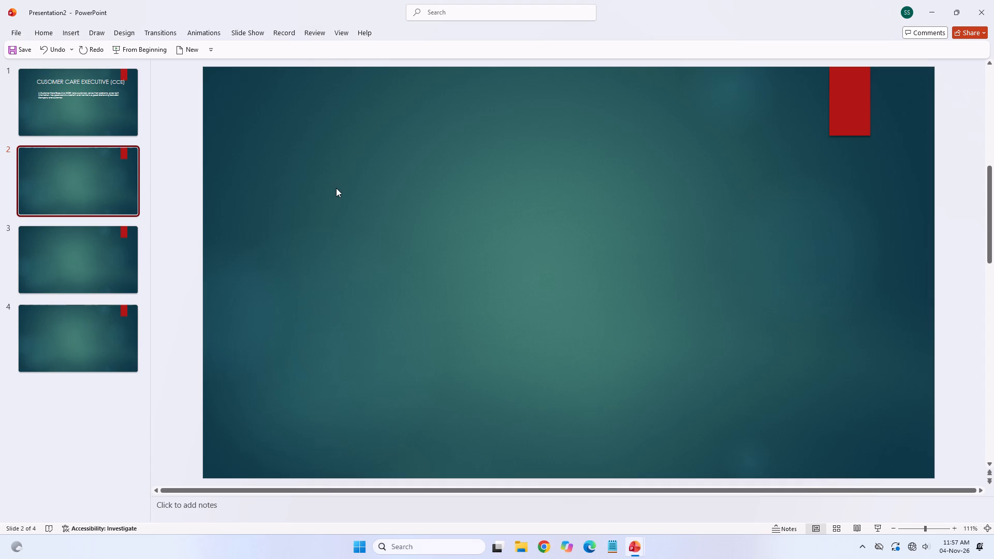
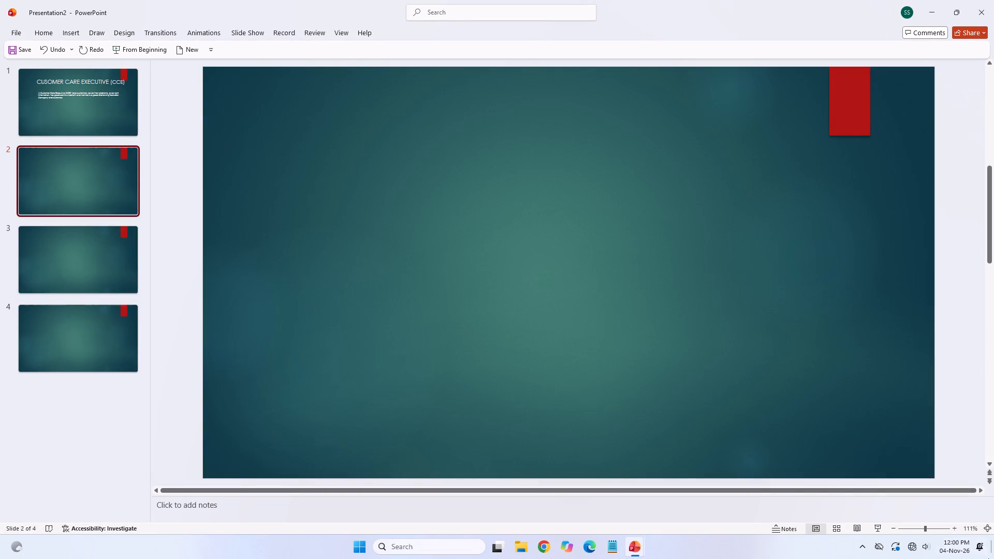
Connect the computer to the SEDI-ITLAB_5GHz Wi-Fi network.
{"action": "right_click", "coordinate": [911, 546]}
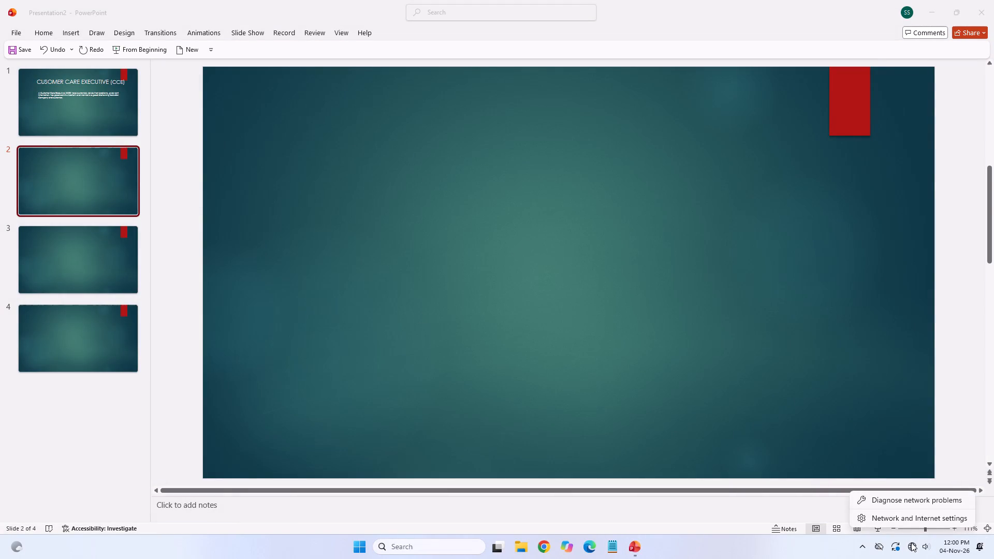
{"action": "right_click", "coordinate": [911, 542]}
{"action": "left_click", "coordinate": [911, 534]}
{"action": "double_click", "coordinate": [601, 332]}
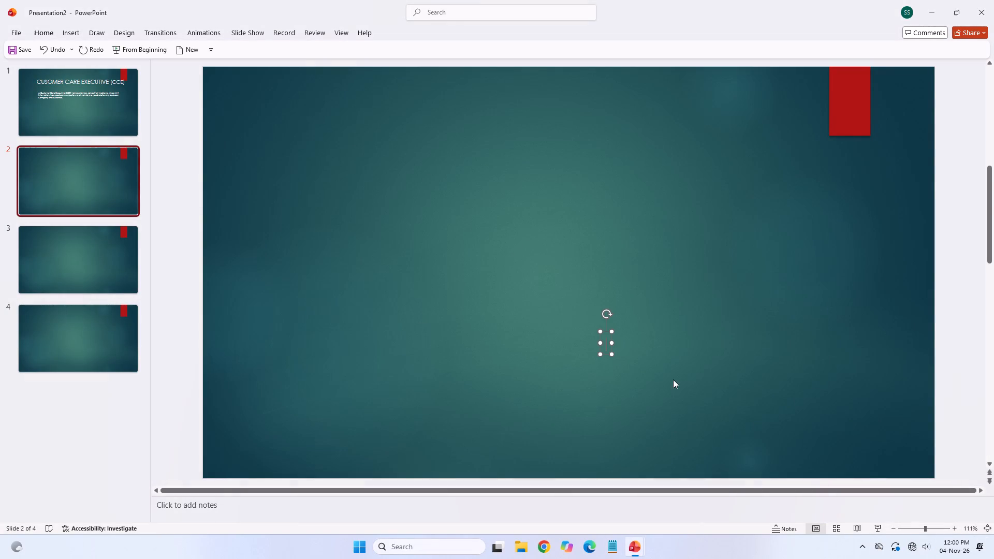
{"action": "double_click", "coordinate": [907, 543]}
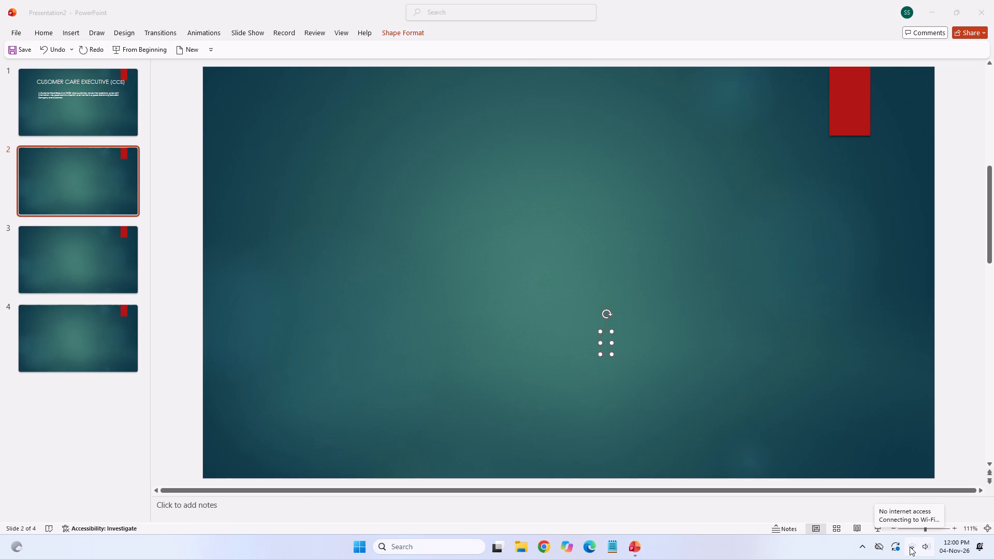
{"action": "left_click", "coordinate": [912, 547]}
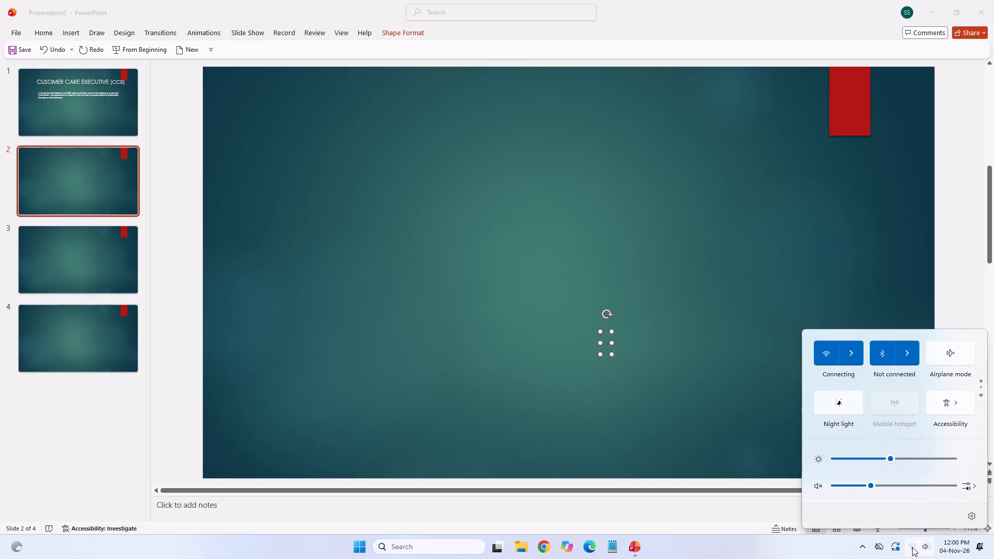
{"action": "double_click", "coordinate": [842, 356]}
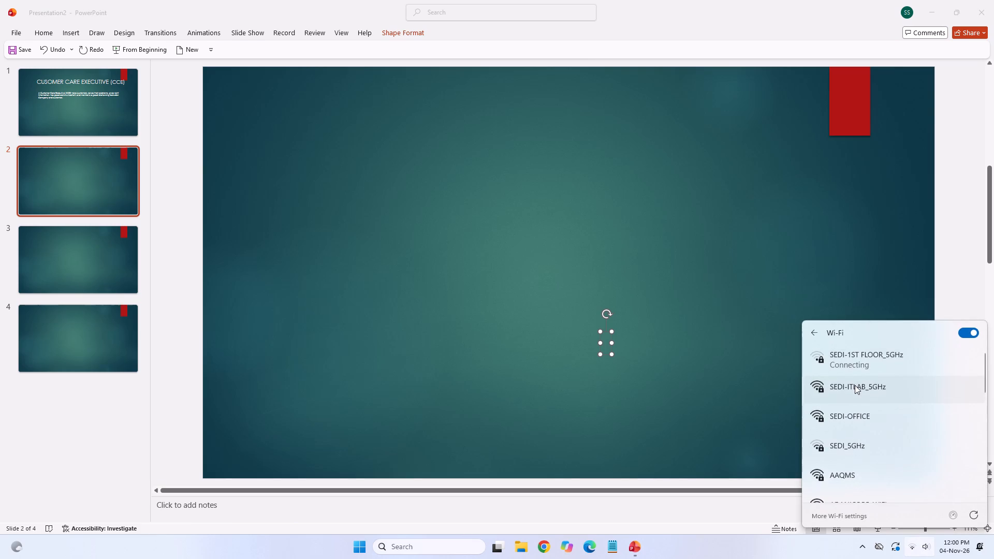
{"action": "double_click", "coordinate": [852, 386]}
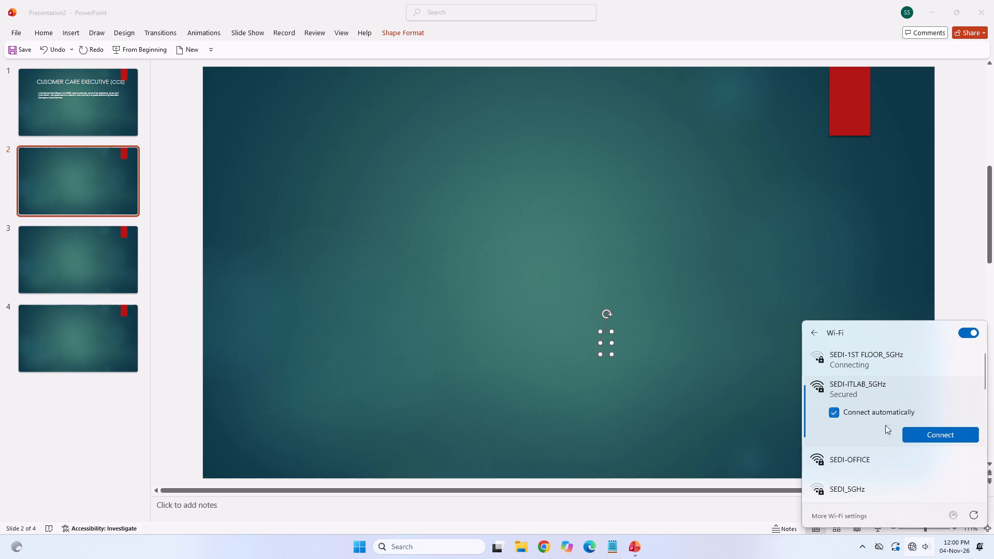
{"action": "left_click", "coordinate": [919, 432]}
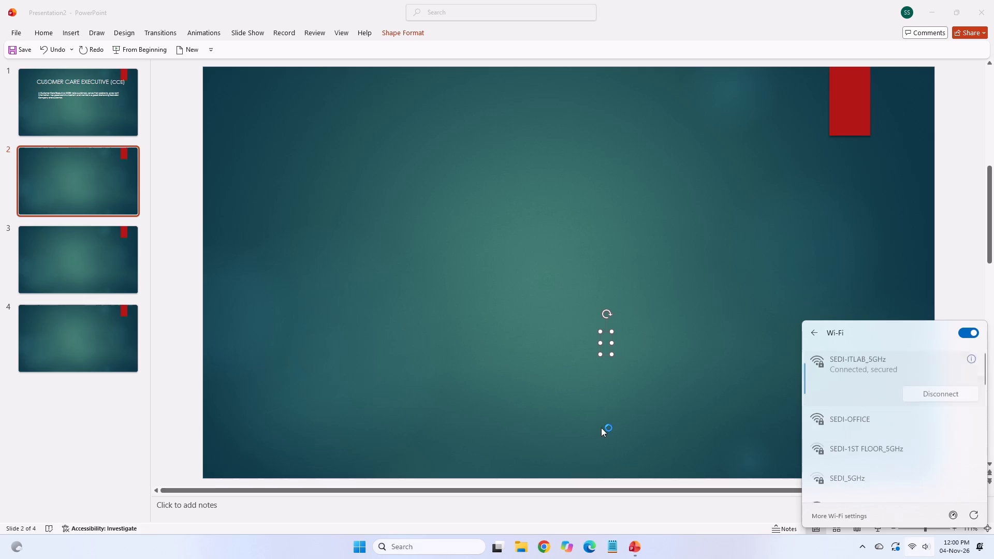
Minimize the presentation window and open Chrome.
{"action": "double_click", "coordinate": [928, 9]}
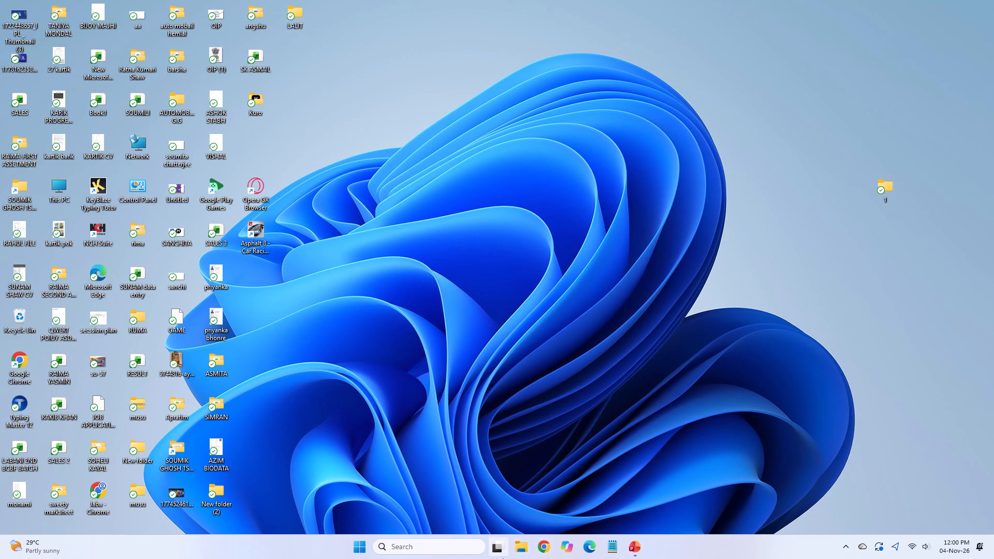
{"action": "left_click", "coordinate": [538, 553]}
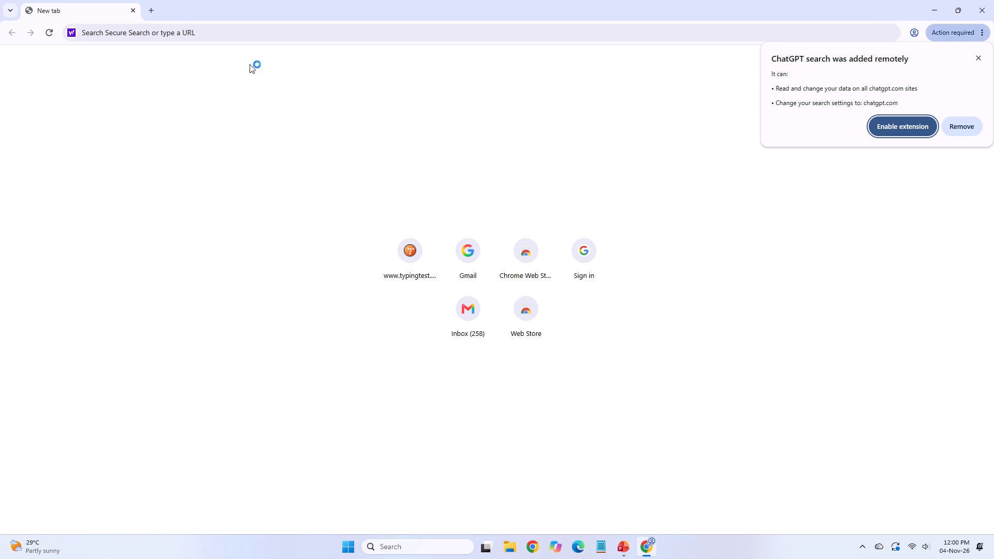
Search the web in Chrome for "customer care executive images".
{"action": "double_click", "coordinate": [239, 29]}
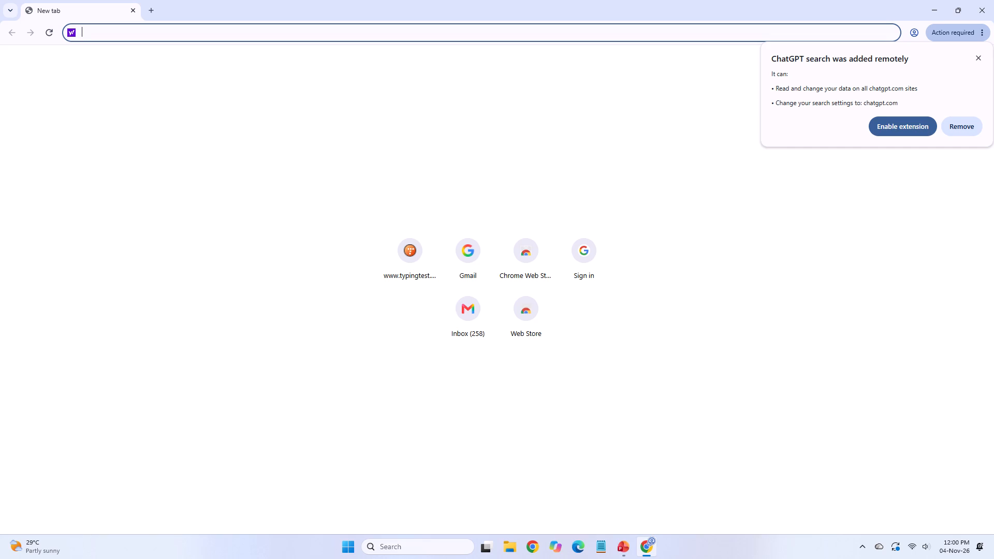
{"action": "type", "text": "customer care"}
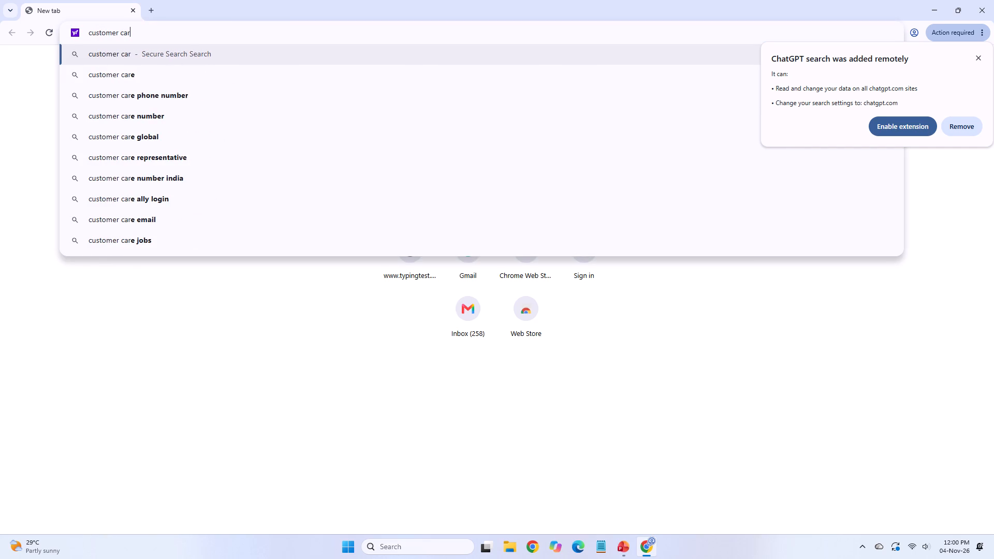
{"action": "key", "text": "space"}
{"action": "type", "text": "ex"}
{"action": "type", "text": "cu"}
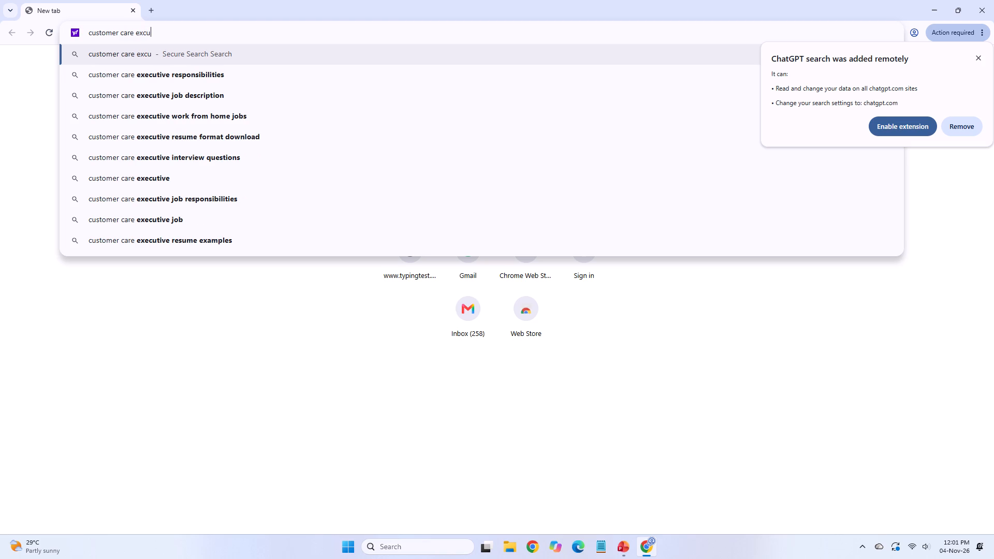
{"action": "key", "text": "BackSpace"}
{"action": "key", "text": "BackSpace"}
{"action": "type", "text": "ecutib"}
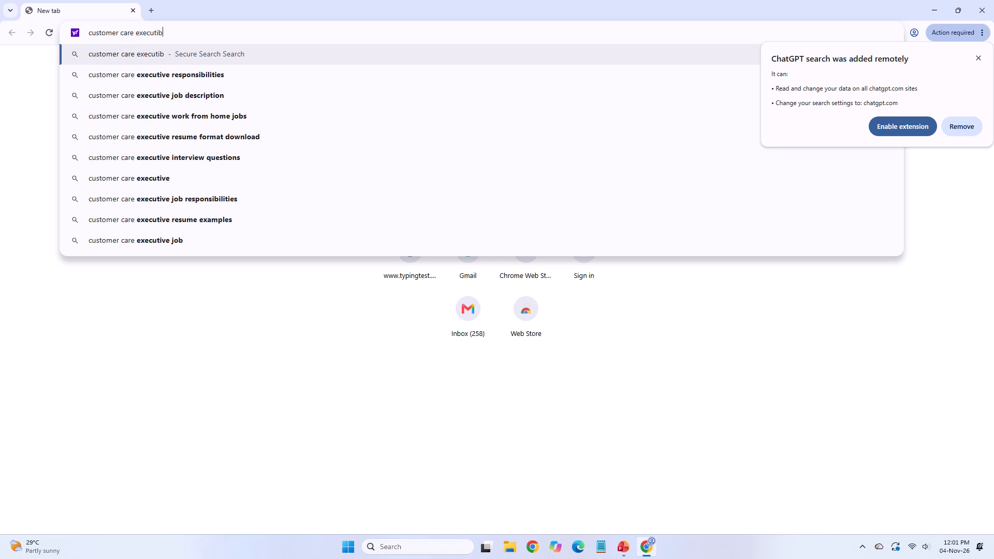
{"action": "key", "text": "BackSpace"}
{"action": "type", "text": "ve"}
{"action": "key", "text": "space"}
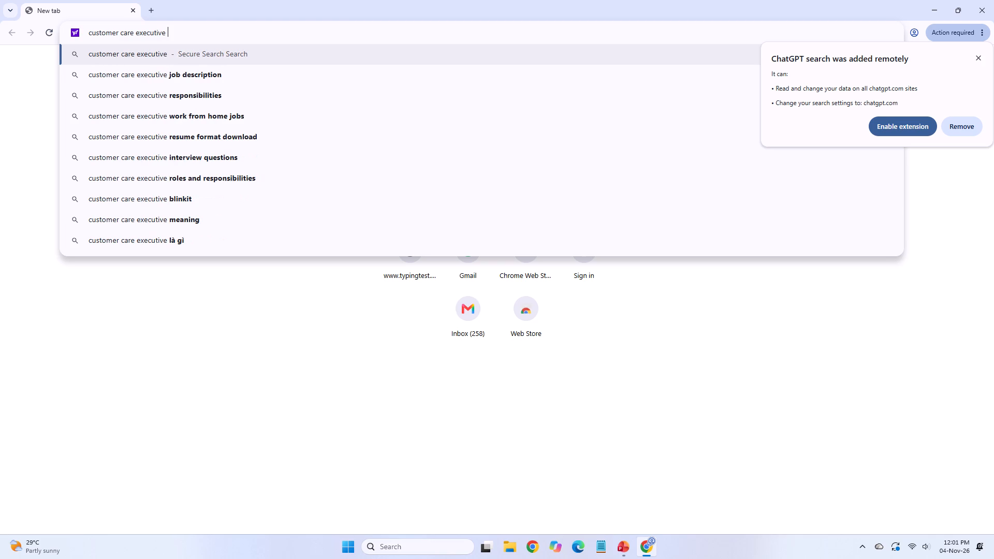
{"action": "type", "text": "im"}
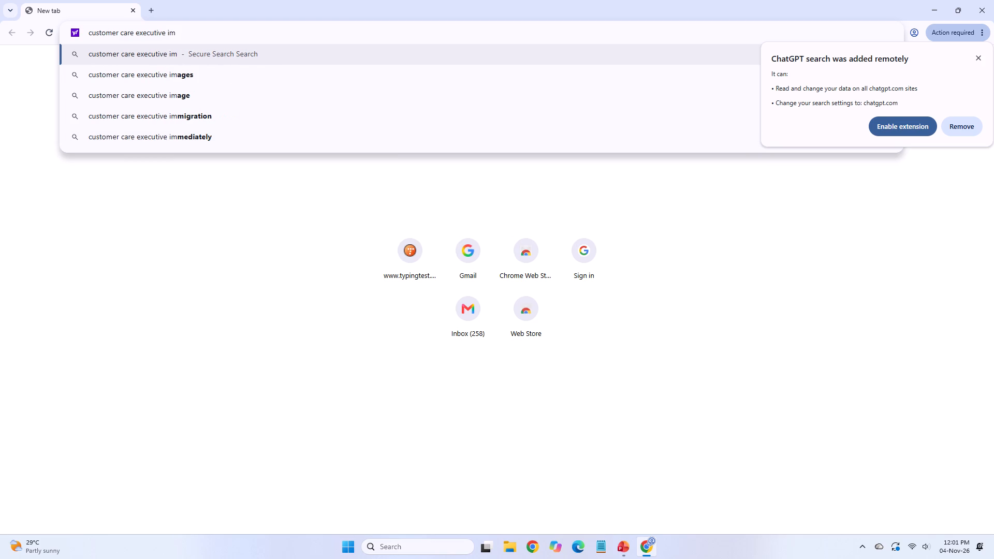
{"action": "left_click", "coordinate": [184, 76]}
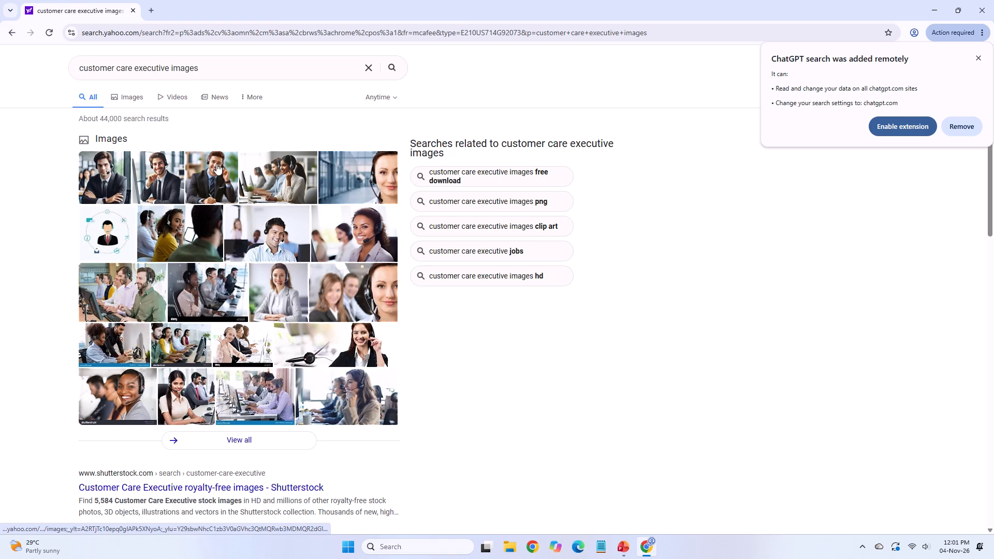
Browse the image results and open the iconscout.com illustration of an orange-haired female customer care executive with a headset.
{"action": "scroll", "coordinate": [218, 212], "scroll_direction": "down", "scroll_amount": 3}
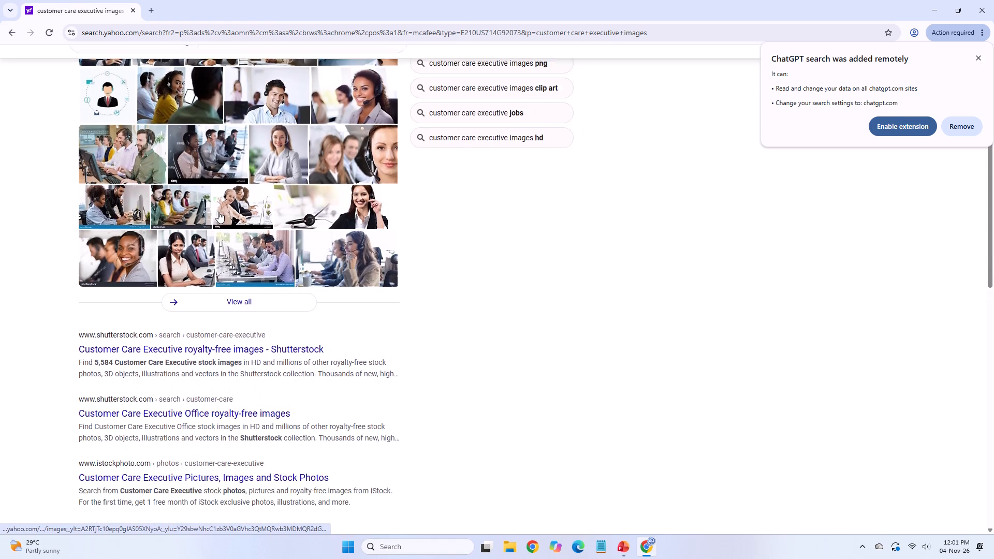
{"action": "scroll", "coordinate": [218, 212], "scroll_direction": "up", "scroll_amount": 3}
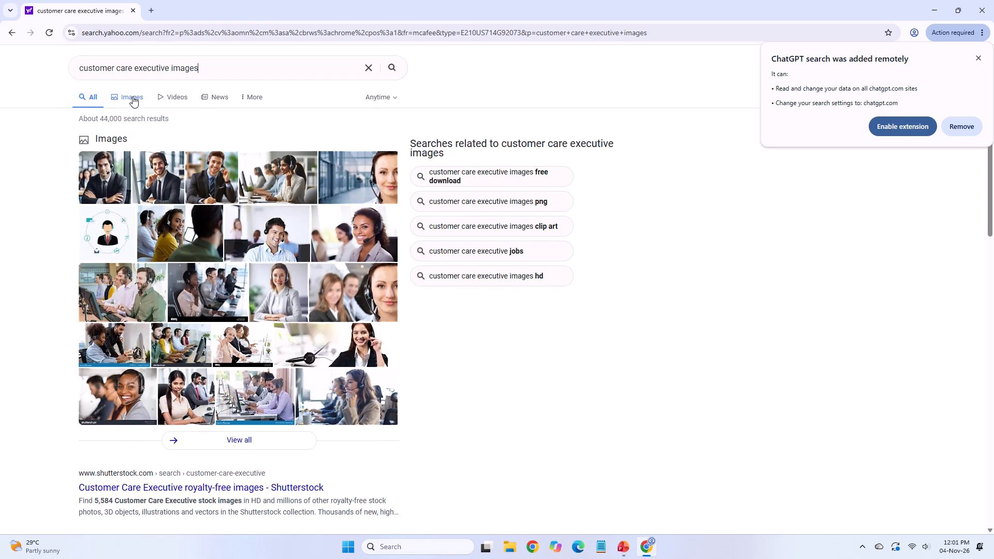
{"action": "double_click", "coordinate": [133, 97]}
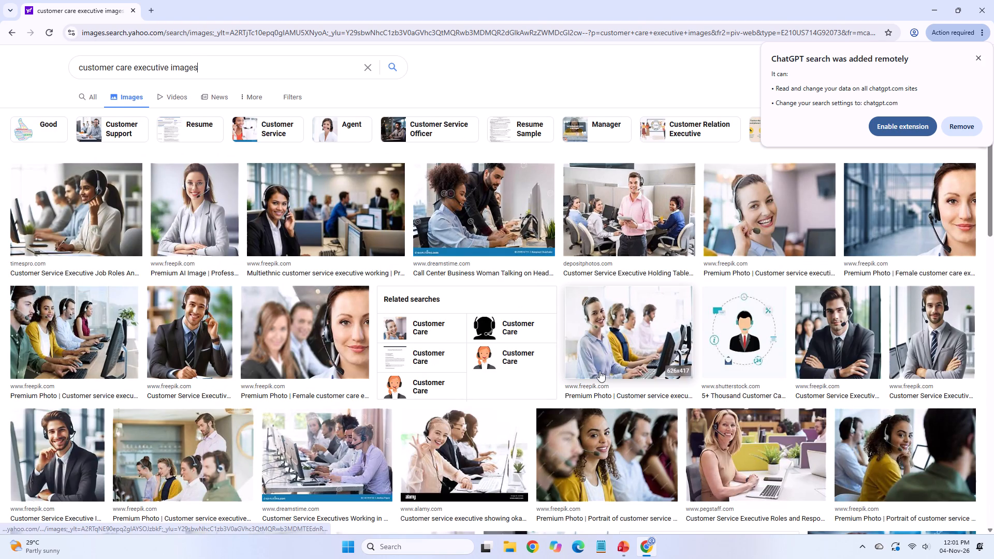
{"action": "scroll", "coordinate": [595, 370], "scroll_direction": "down", "scroll_amount": 5}
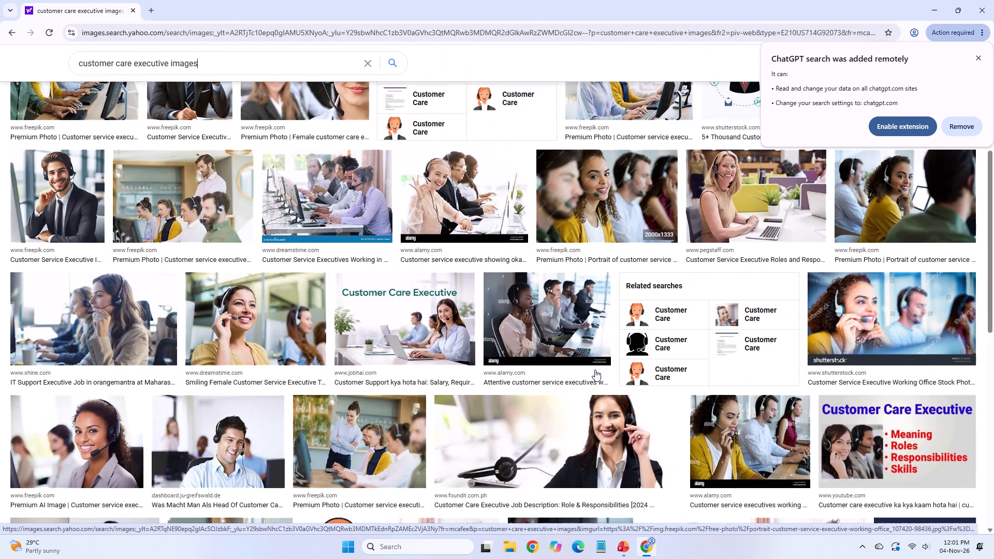
{"action": "scroll", "coordinate": [595, 370], "scroll_direction": "down", "scroll_amount": 3}
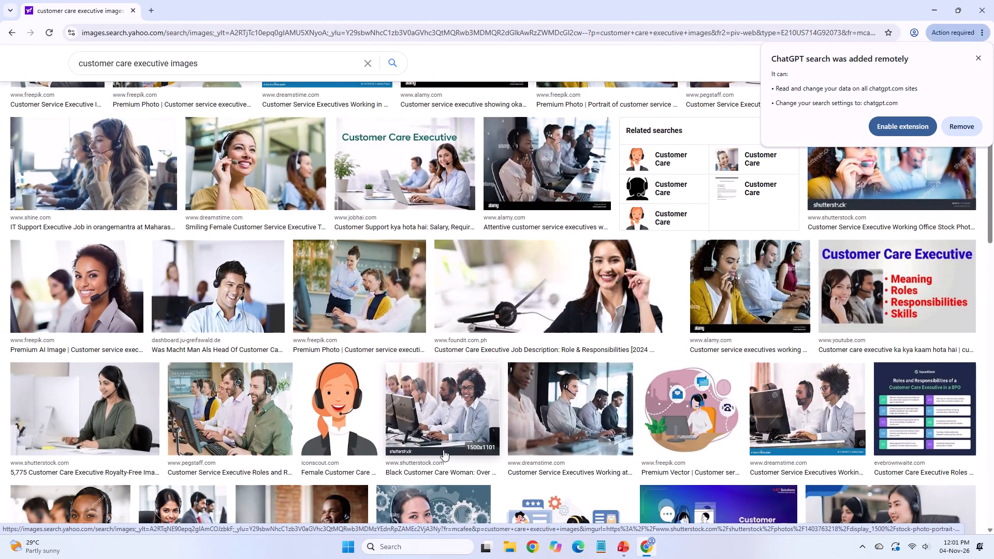
{"action": "double_click", "coordinate": [322, 450]}
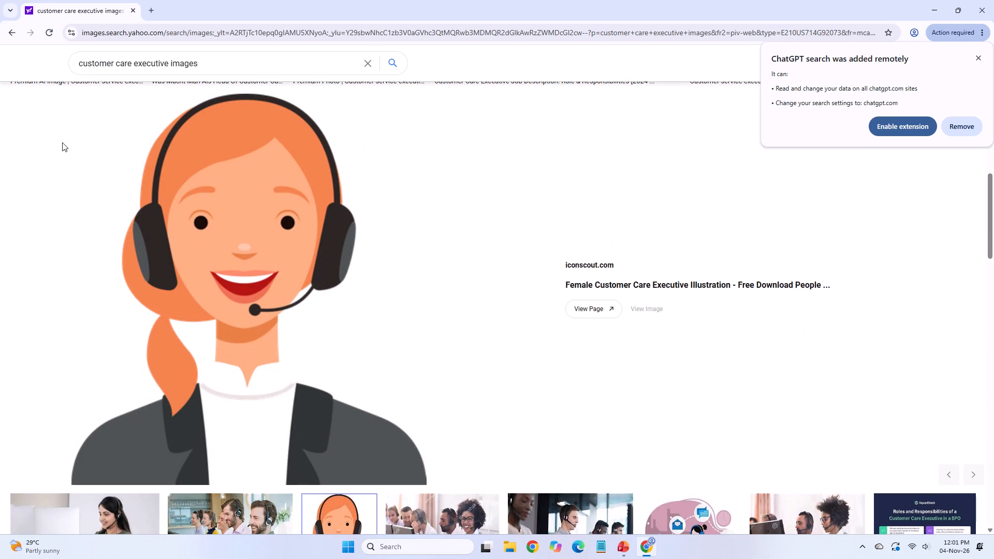
Save the illustration as a WEBP file named "sato" in the Pictures folder.
{"action": "right_click", "coordinate": [62, 142]}
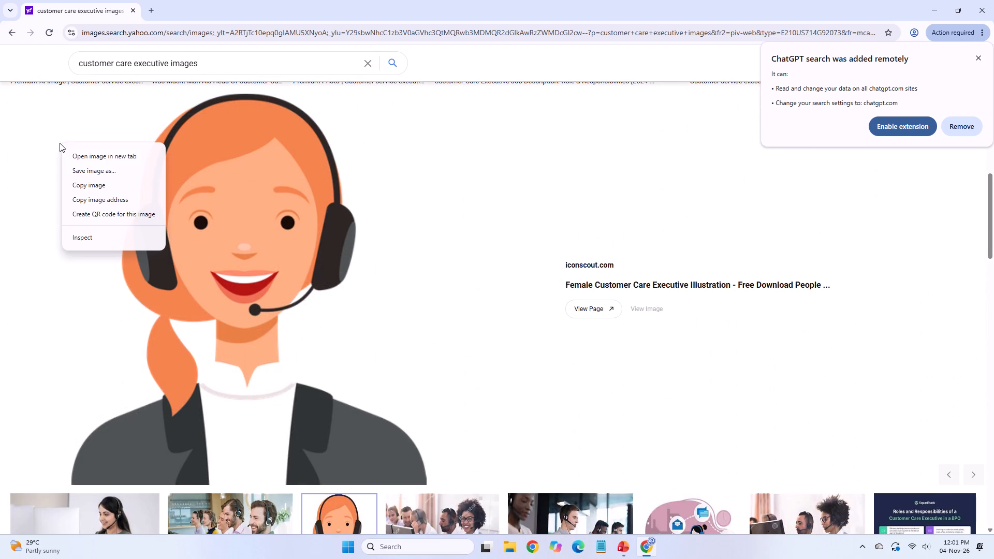
{"action": "left_click", "coordinate": [84, 173]}
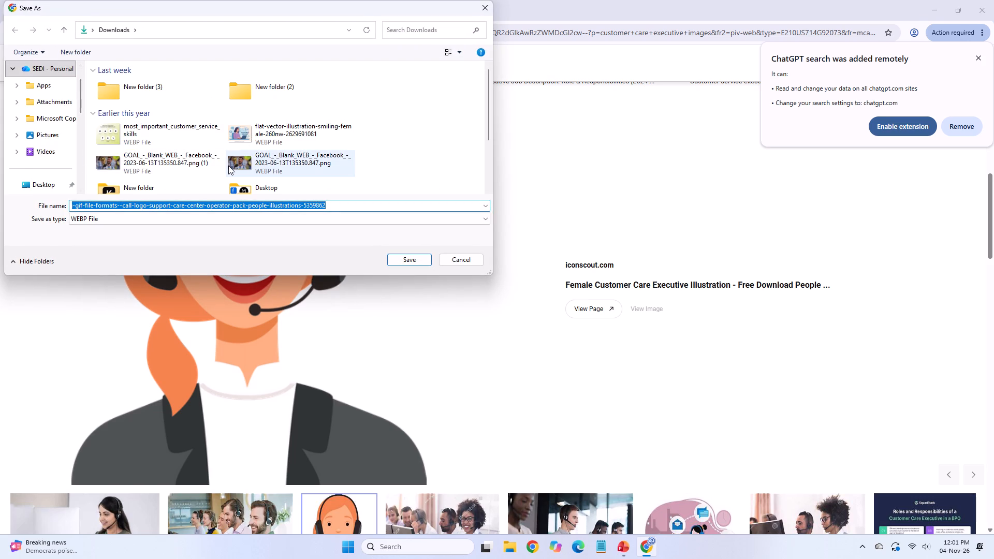
{"action": "key", "text": "BackSpace"}
{"action": "type", "text": "cce"}
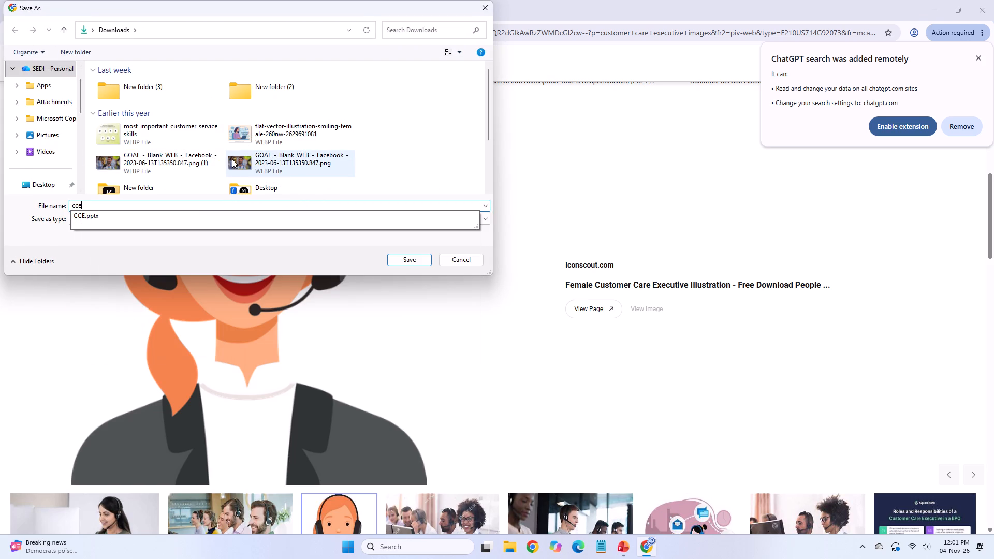
{"action": "key", "text": "BackSpace"}
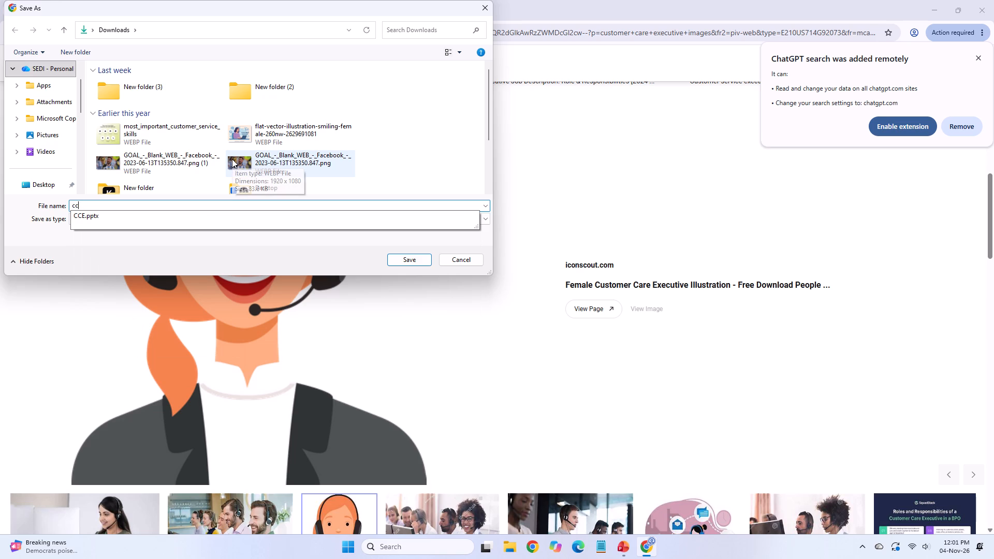
{"action": "key", "text": "BackSpace"}
{"action": "key", "text": "BackSpace"}
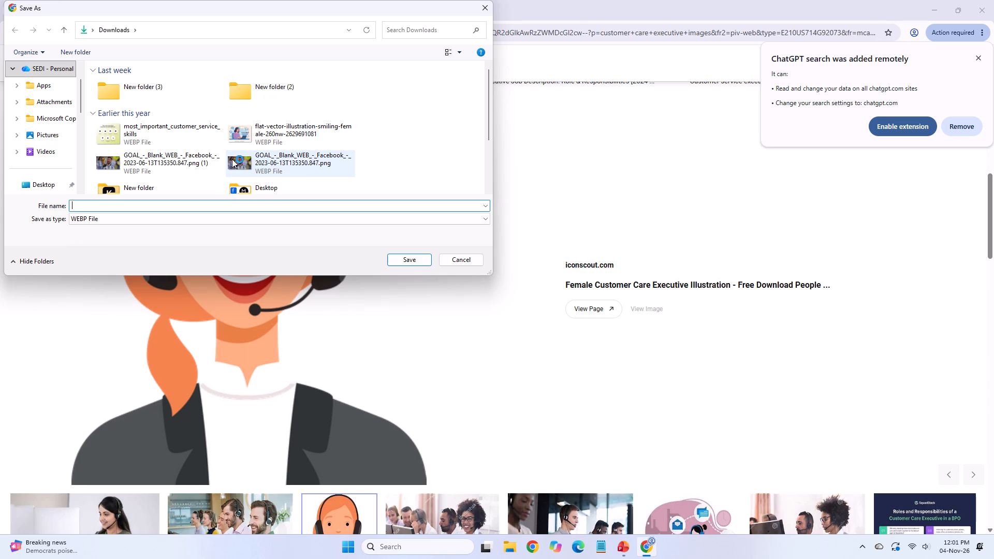
{"action": "key", "text": "s"}
{"action": "key", "text": "a"}
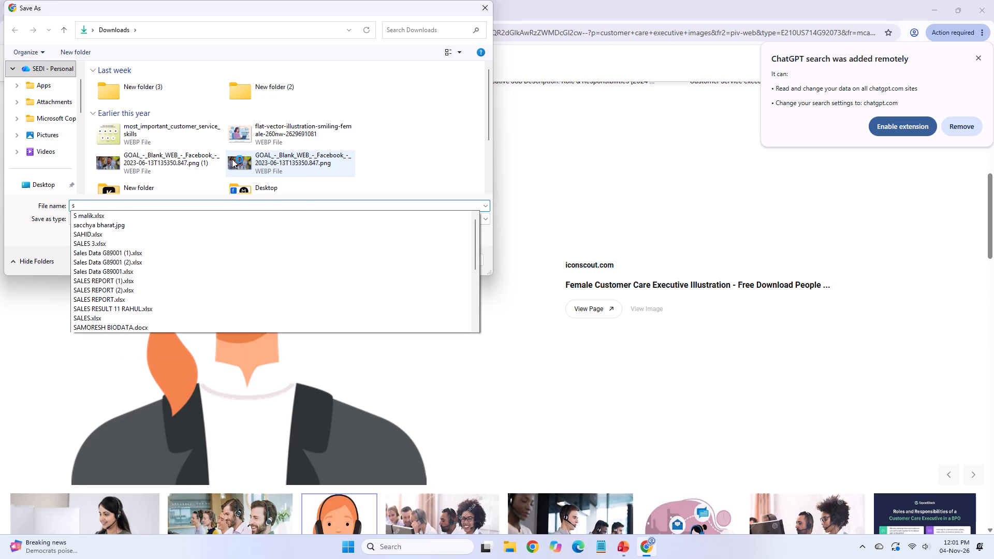
{"action": "key", "text": "t"}
{"action": "key", "text": "o"}
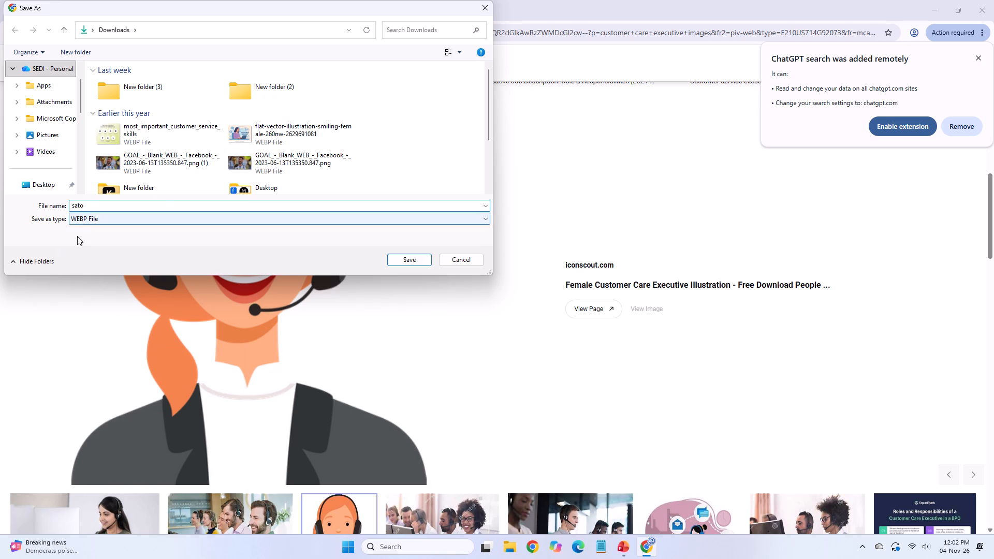
{"action": "double_click", "coordinate": [36, 133]}
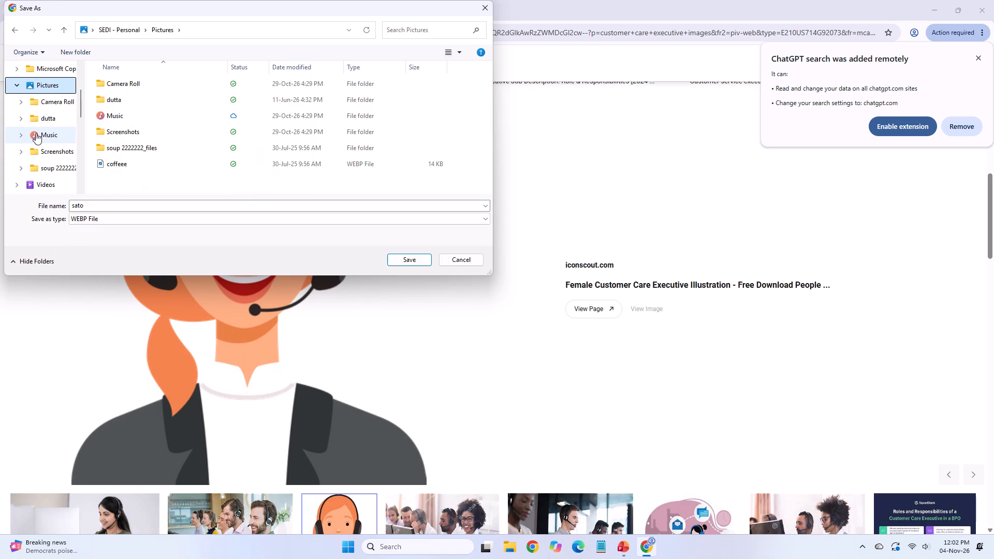
{"action": "left_click", "coordinate": [404, 263]}
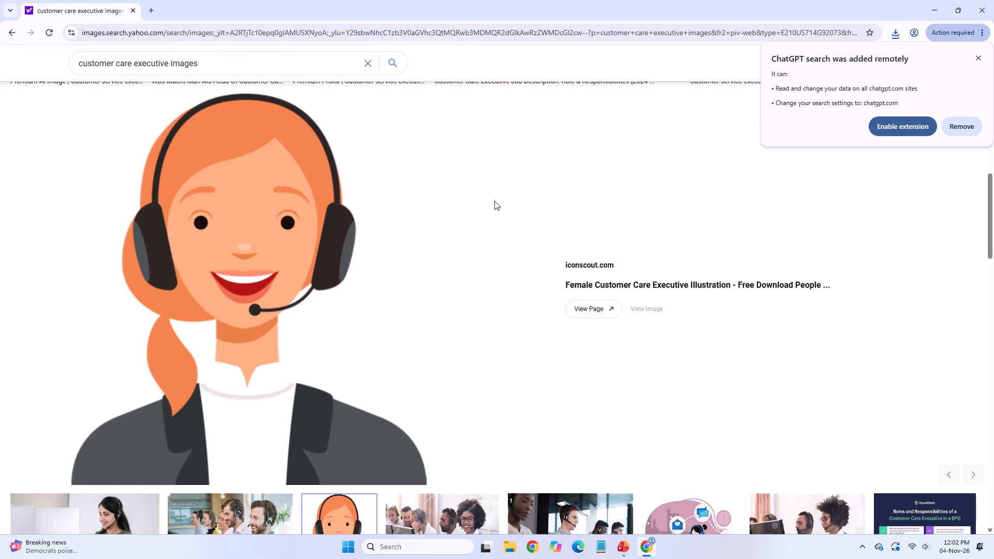
Close the browser and switch to the Presentation2 window in PowerPoint.
{"action": "double_click", "coordinate": [983, 16]}
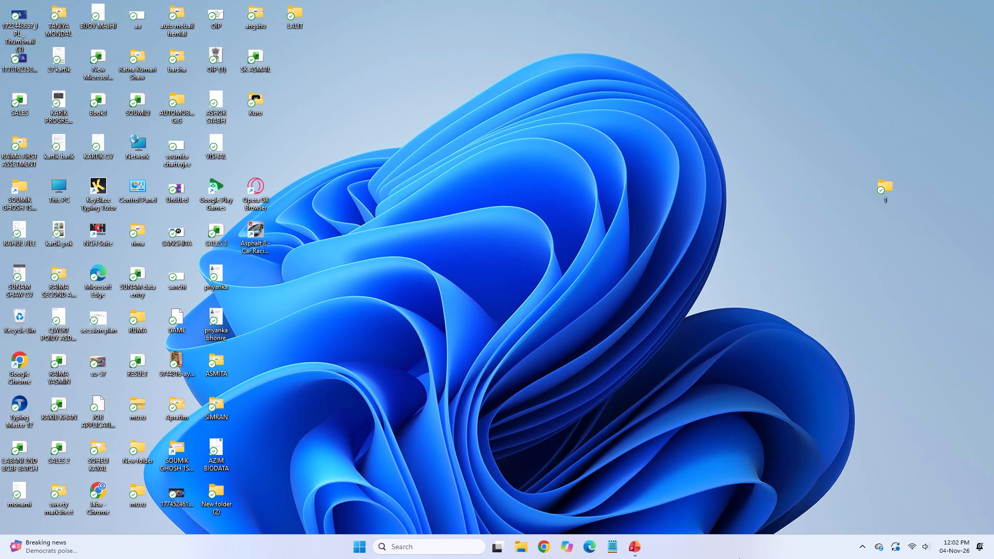
{"action": "double_click", "coordinate": [634, 556]}
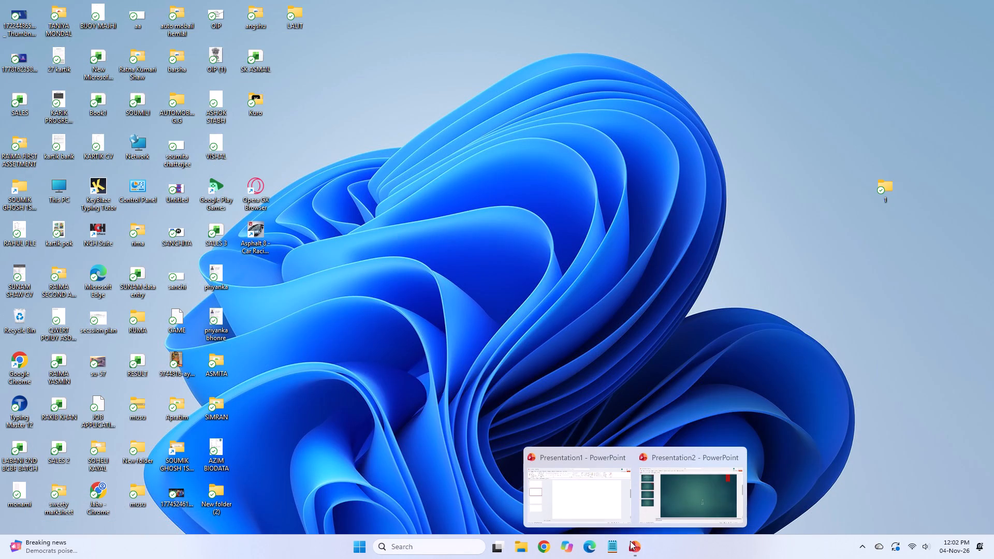
{"action": "double_click", "coordinate": [630, 541]}
{"action": "double_click", "coordinate": [635, 545]}
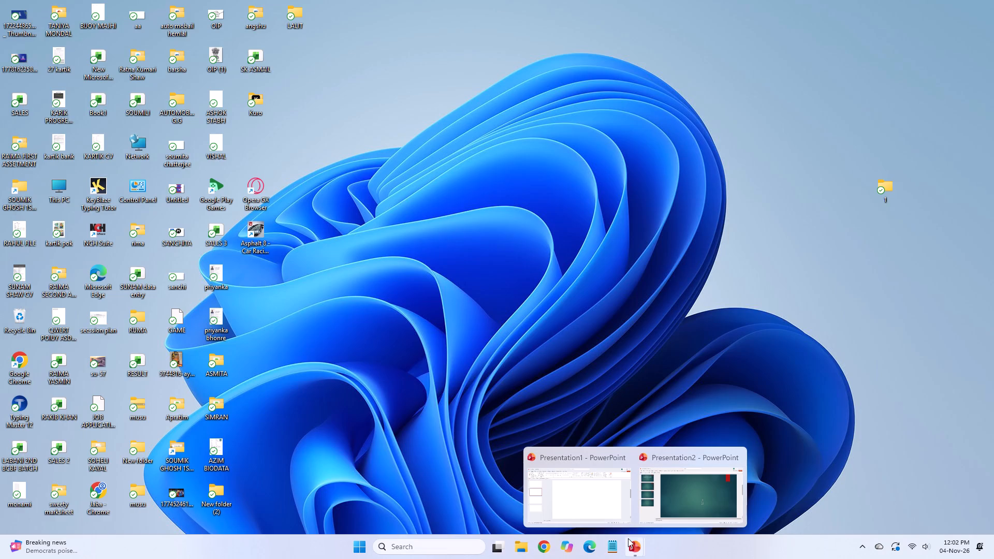
{"action": "double_click", "coordinate": [636, 544]}
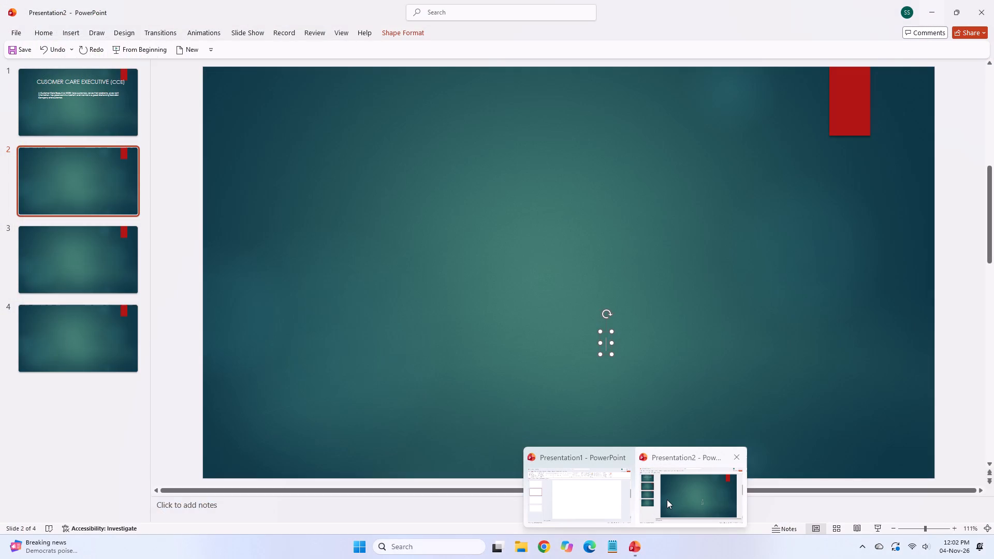
{"action": "double_click", "coordinate": [667, 499]}
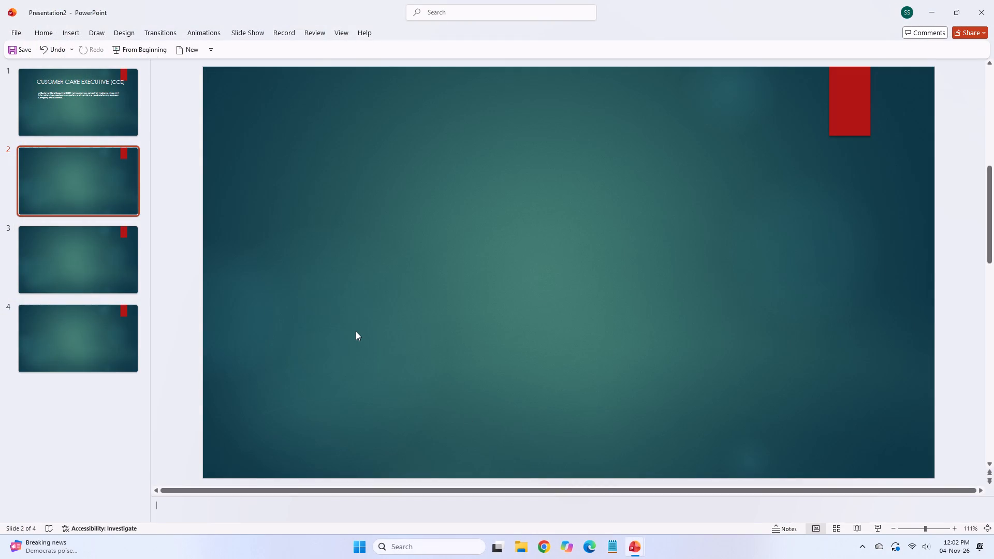
Insert the saved picture sato.webp from the Pictures folder onto slide 1.
{"action": "left_click", "coordinate": [96, 104]}
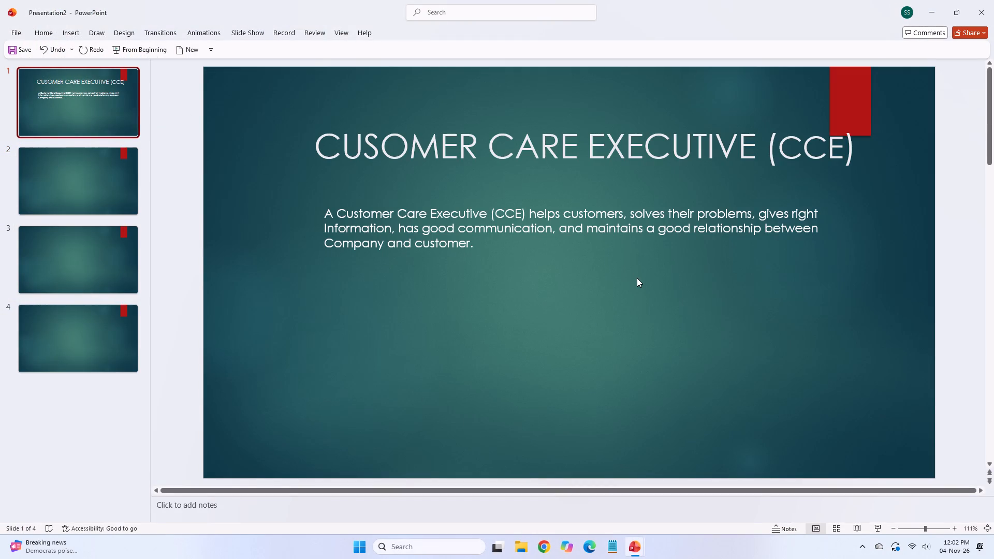
{"action": "double_click", "coordinate": [639, 281]}
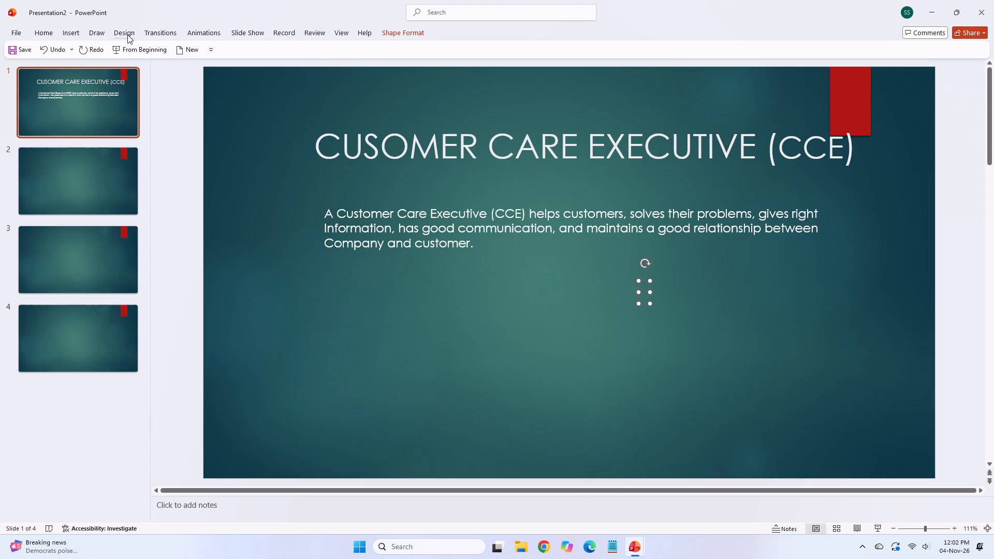
{"action": "left_click", "coordinate": [127, 35]}
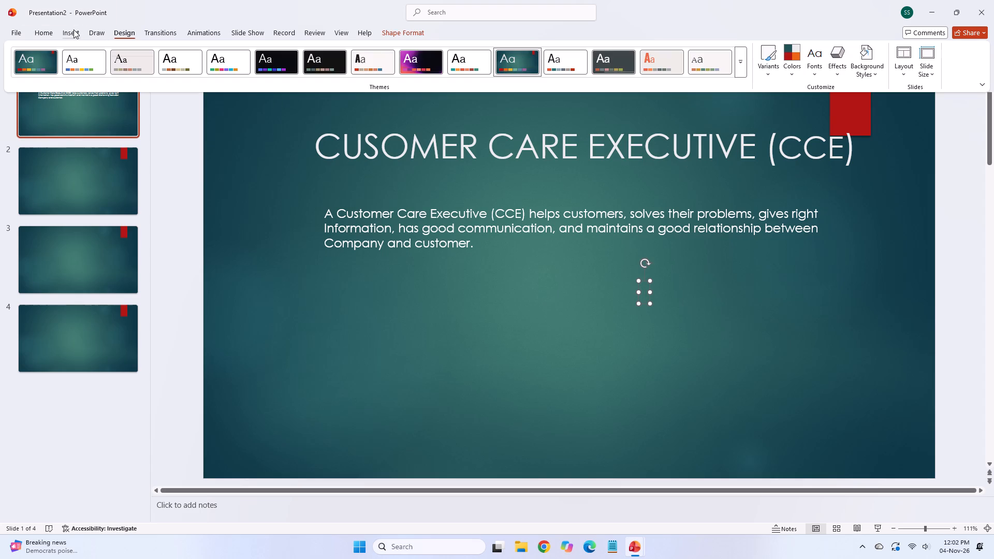
{"action": "double_click", "coordinate": [74, 30]}
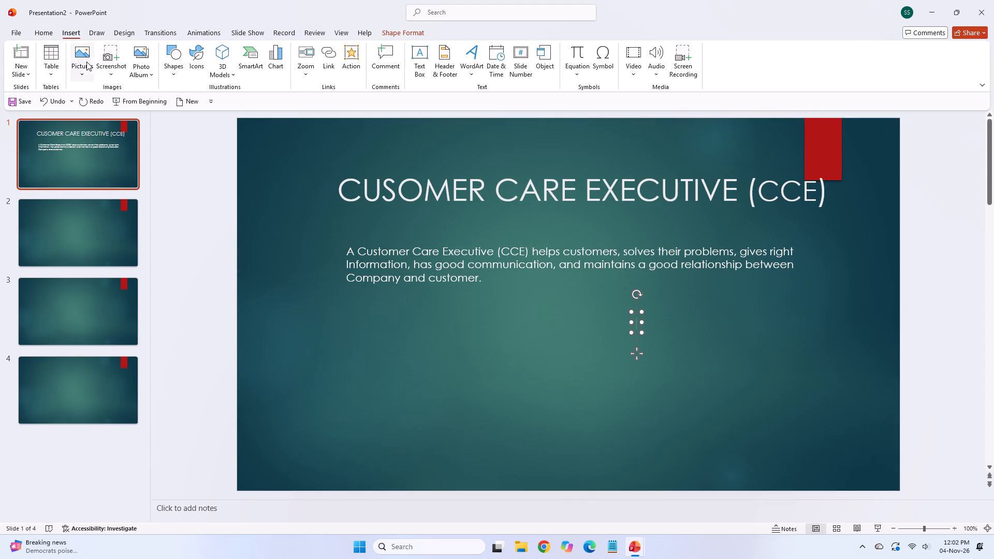
{"action": "double_click", "coordinate": [86, 62]}
{"action": "double_click", "coordinate": [86, 62]}
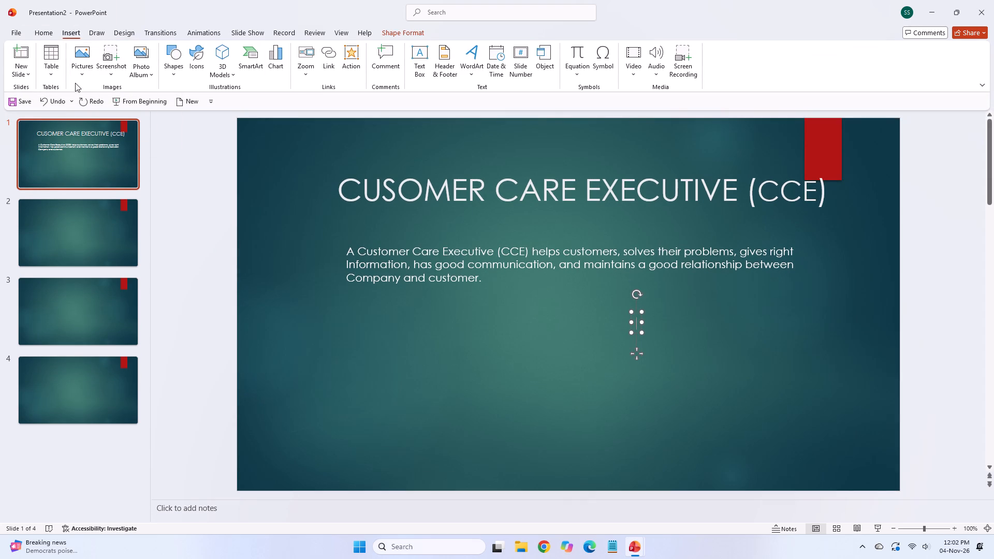
{"action": "double_click", "coordinate": [80, 73]}
{"action": "double_click", "coordinate": [80, 53]}
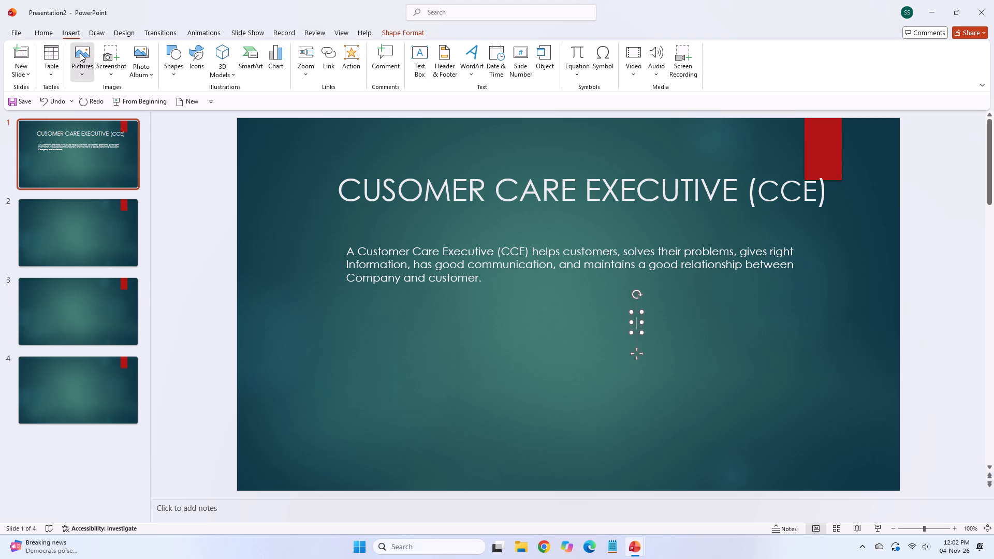
{"action": "double_click", "coordinate": [80, 53]}
{"action": "left_click", "coordinate": [80, 53]}
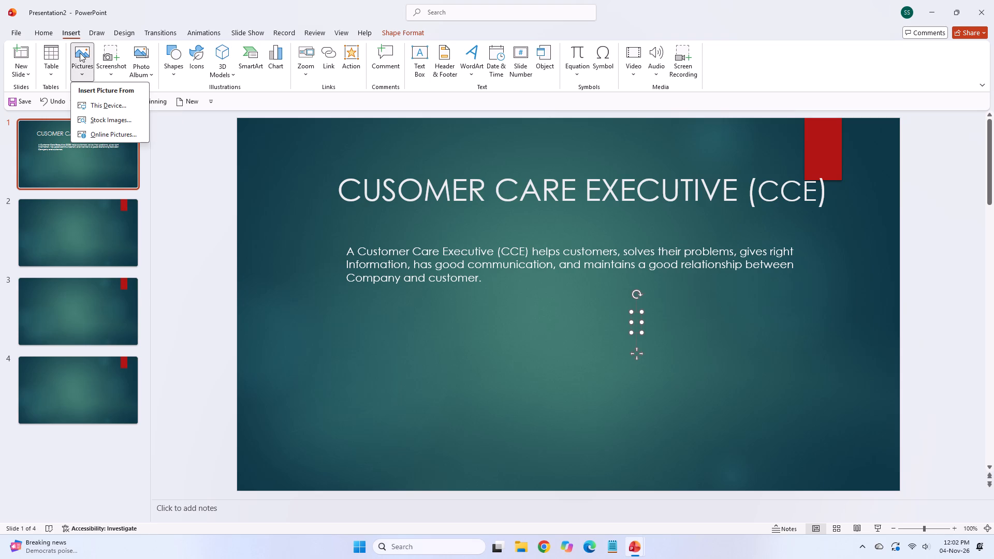
{"action": "double_click", "coordinate": [98, 102]}
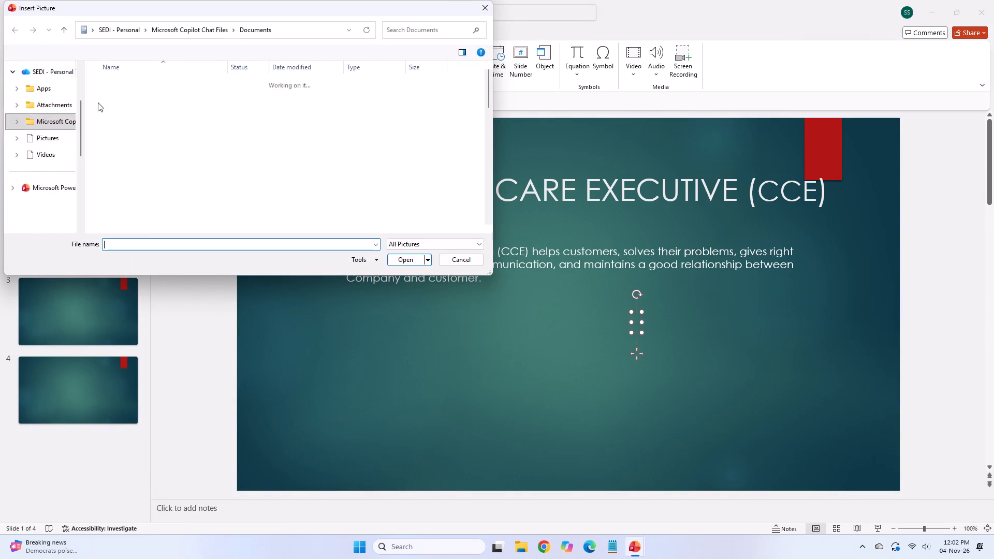
{"action": "left_click", "coordinate": [62, 91]}
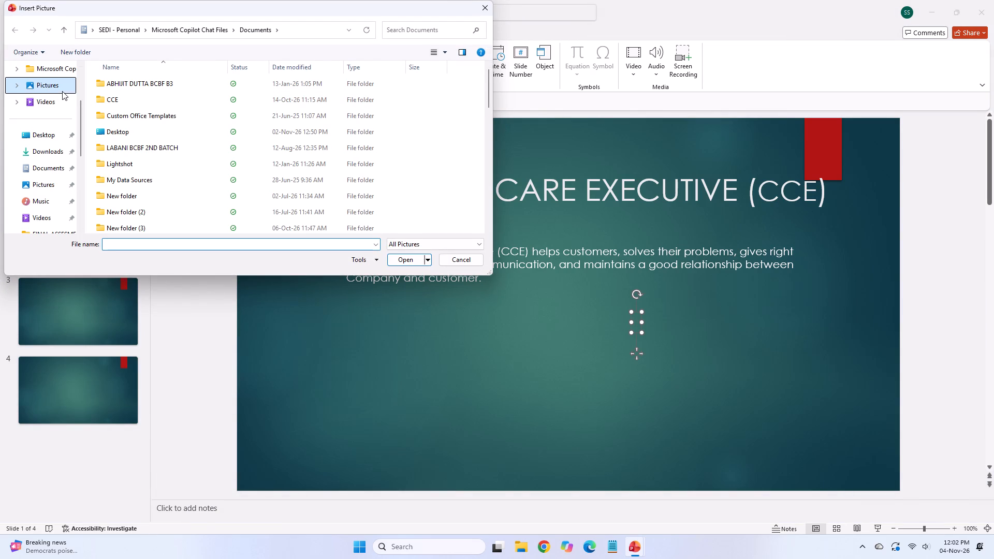
{"action": "double_click", "coordinate": [166, 246]}
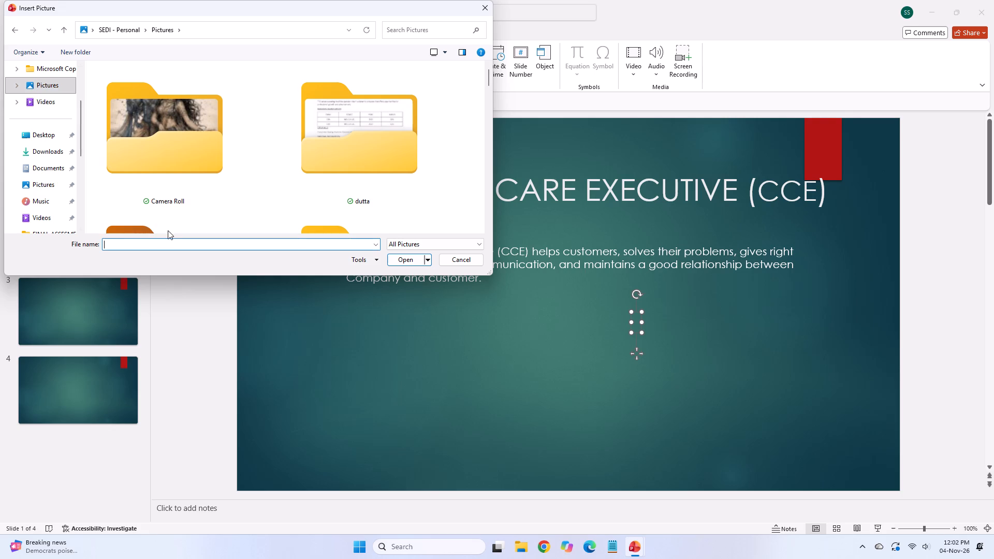
{"action": "type", "text": "sat"}
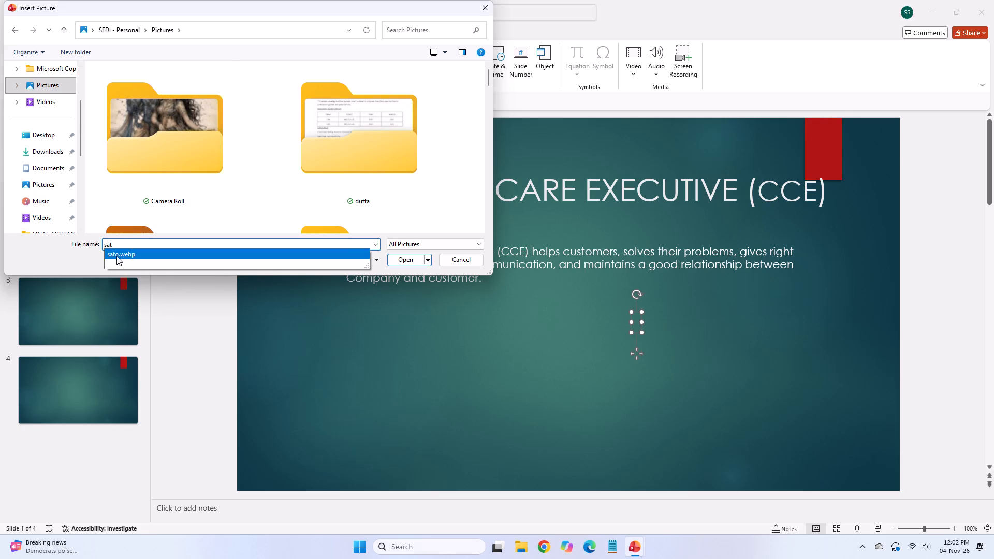
{"action": "double_click", "coordinate": [118, 252]}
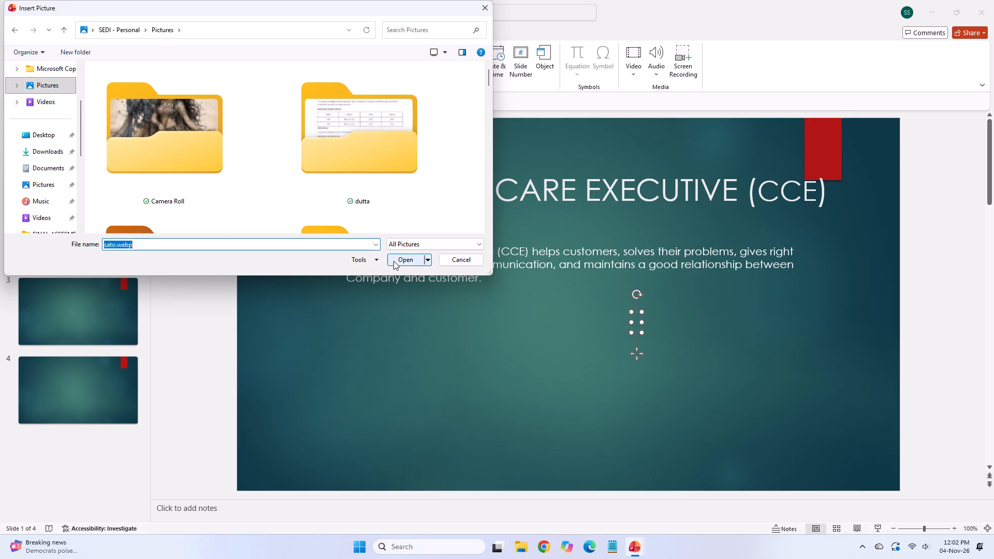
{"action": "double_click", "coordinate": [394, 261]}
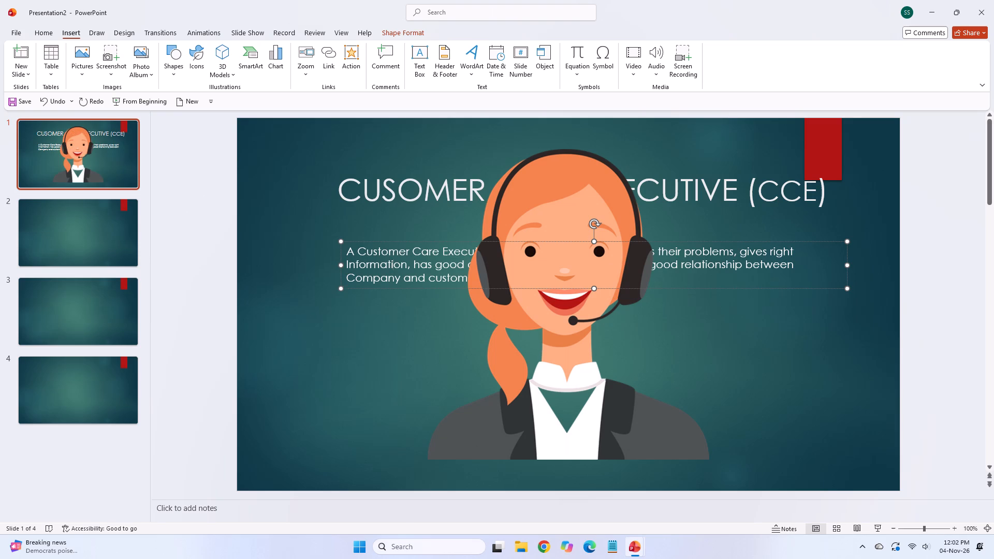
Shrink the headset-woman illustration on slide 1 in height and width so it fits in the space below the description paragraph.
{"action": "left_click", "coordinate": [556, 316]}
{"action": "left_click_drag", "start_coordinate": [570, 149], "coordinate": [567, 216]}
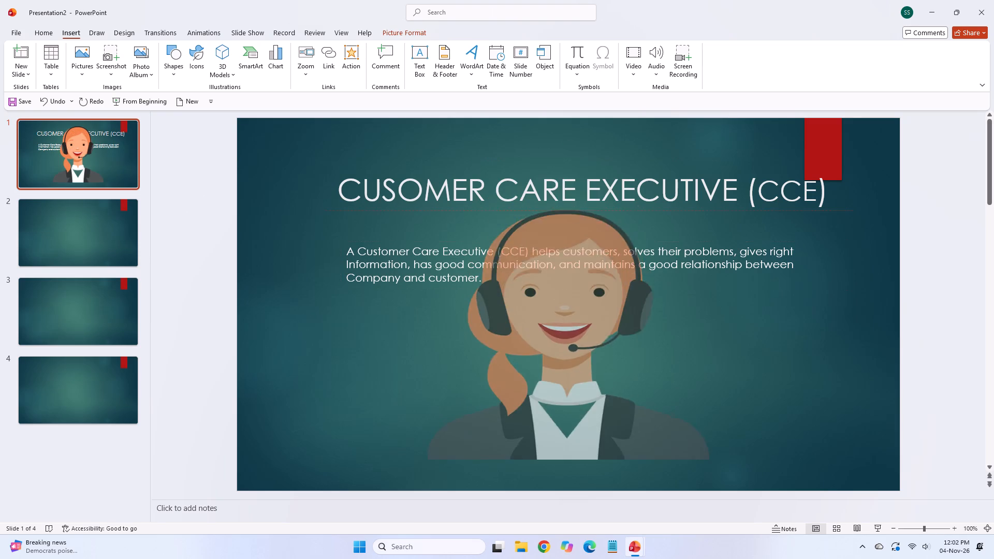
{"action": "left_click_drag", "start_coordinate": [567, 216], "coordinate": [567, 279]}
{"action": "left_click", "coordinate": [567, 279]}
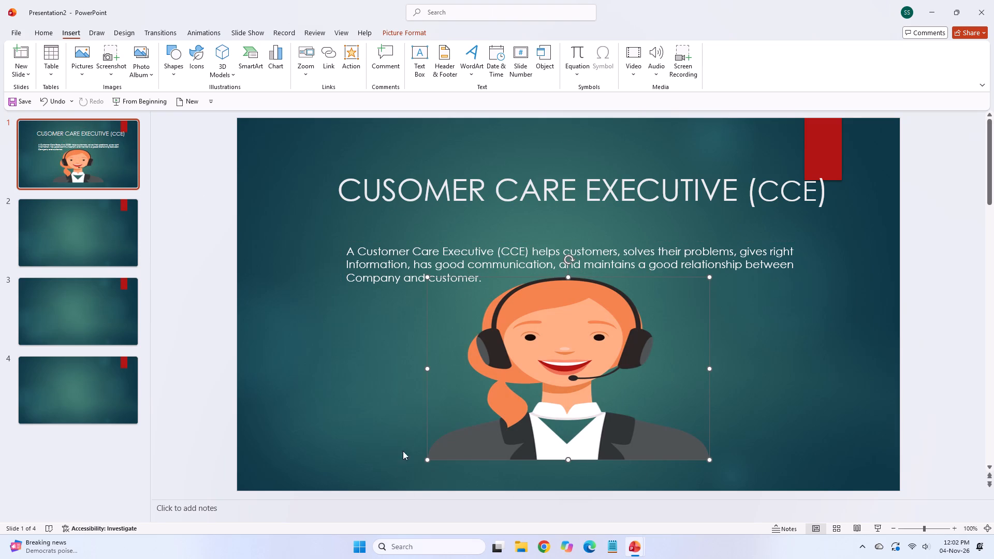
{"action": "left_click_drag", "start_coordinate": [424, 367], "coordinate": [533, 346]}
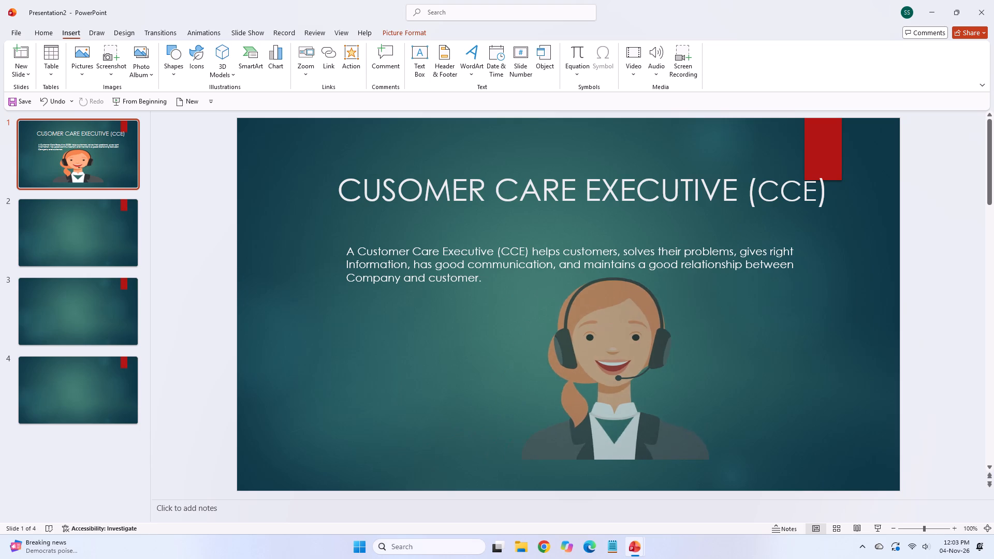
{"action": "left_click_drag", "start_coordinate": [533, 346], "coordinate": [553, 341]}
{"action": "left_click", "coordinate": [553, 341]}
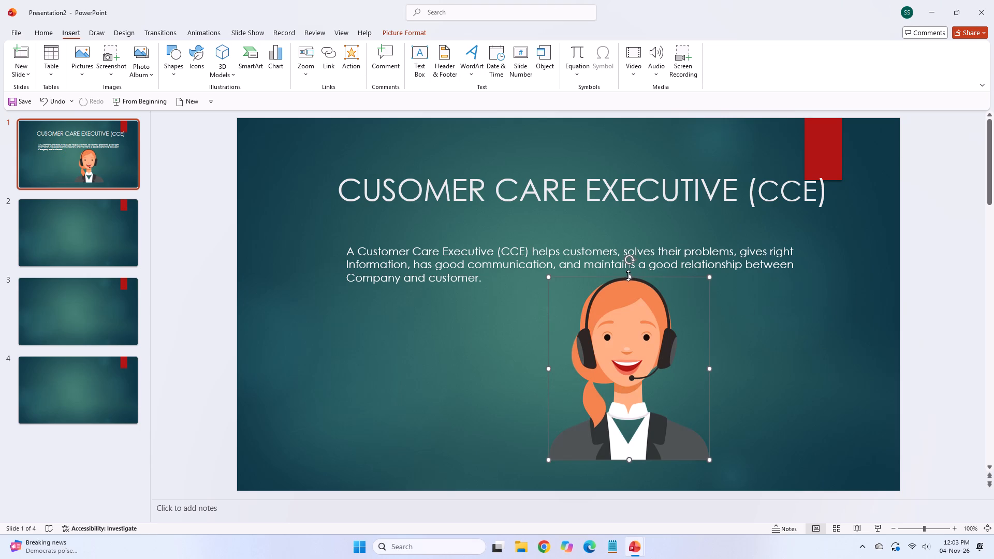
{"action": "left_click_drag", "start_coordinate": [628, 276], "coordinate": [628, 284]}
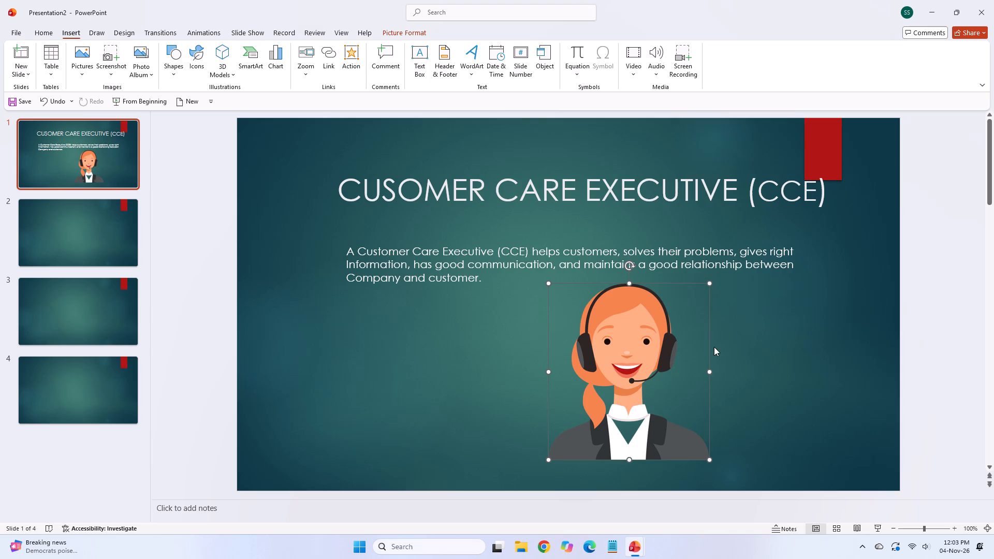
{"action": "left_click_drag", "start_coordinate": [712, 371], "coordinate": [692, 371]}
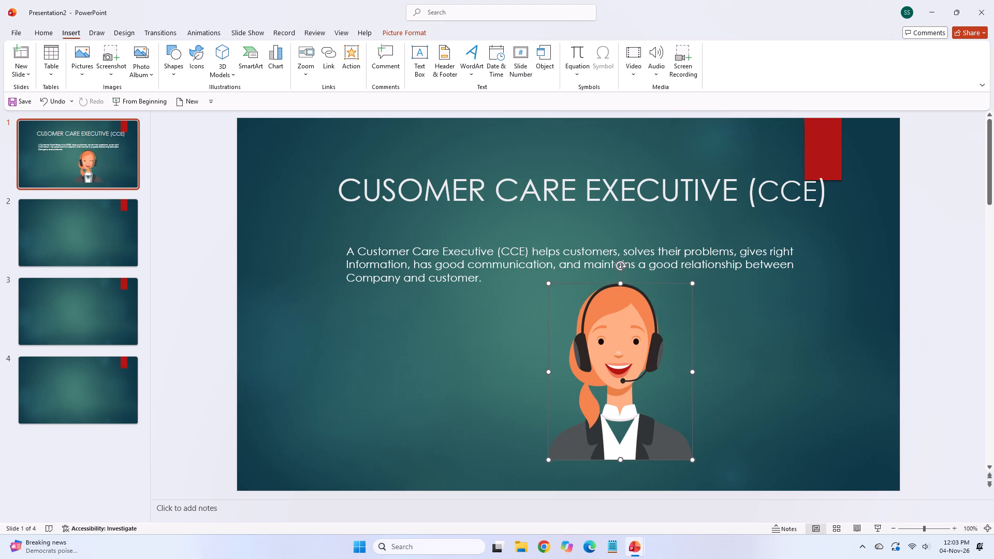
{"action": "left_click_drag", "start_coordinate": [622, 458], "coordinate": [620, 444]}
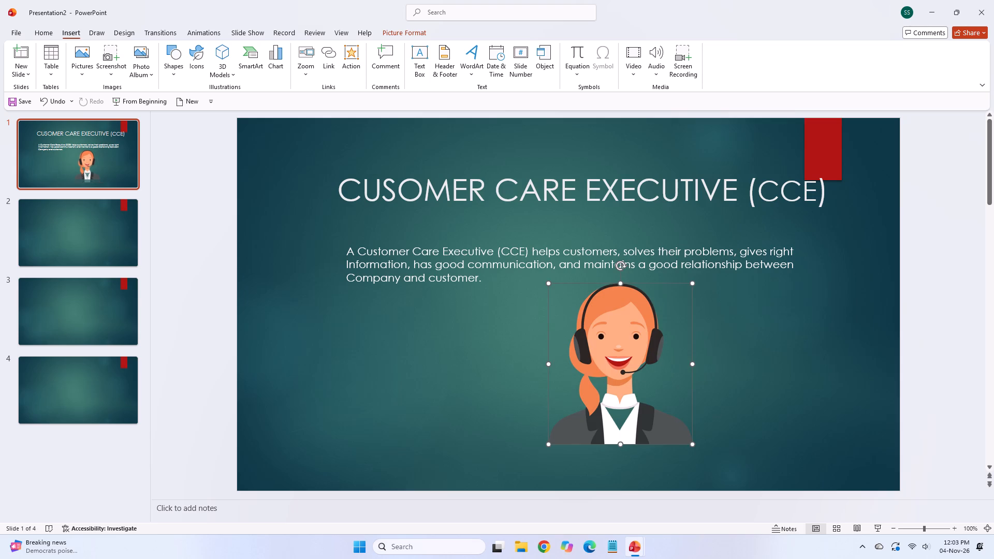
{"action": "left_click_drag", "start_coordinate": [618, 286], "coordinate": [616, 298]}
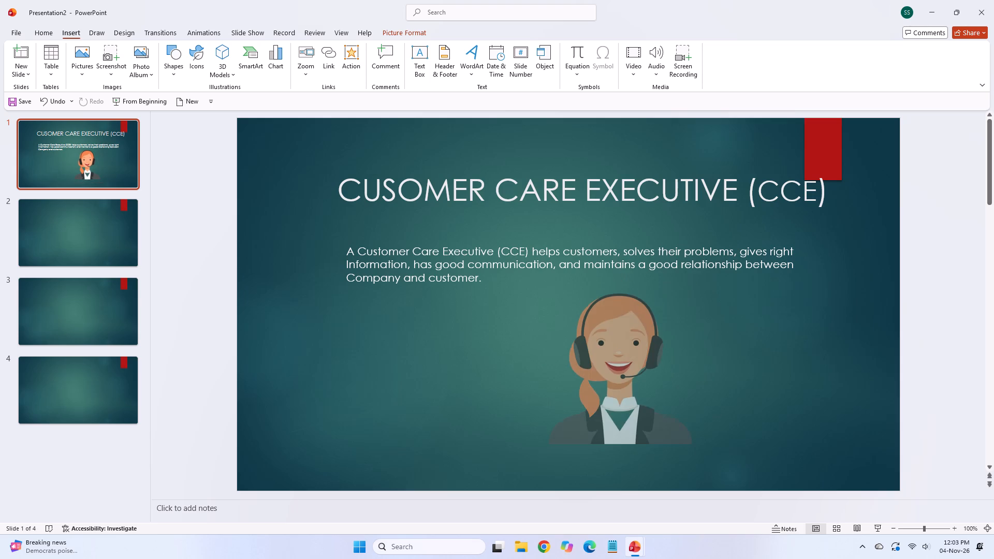
{"action": "left_click_drag", "start_coordinate": [616, 298], "coordinate": [616, 303]}
{"action": "left_click", "coordinate": [616, 303]}
{"action": "left_click_drag", "start_coordinate": [550, 375], "coordinate": [557, 375]}
{"action": "left_click", "coordinate": [557, 375]}
{"action": "left_click_drag", "start_coordinate": [692, 375], "coordinate": [689, 375]}
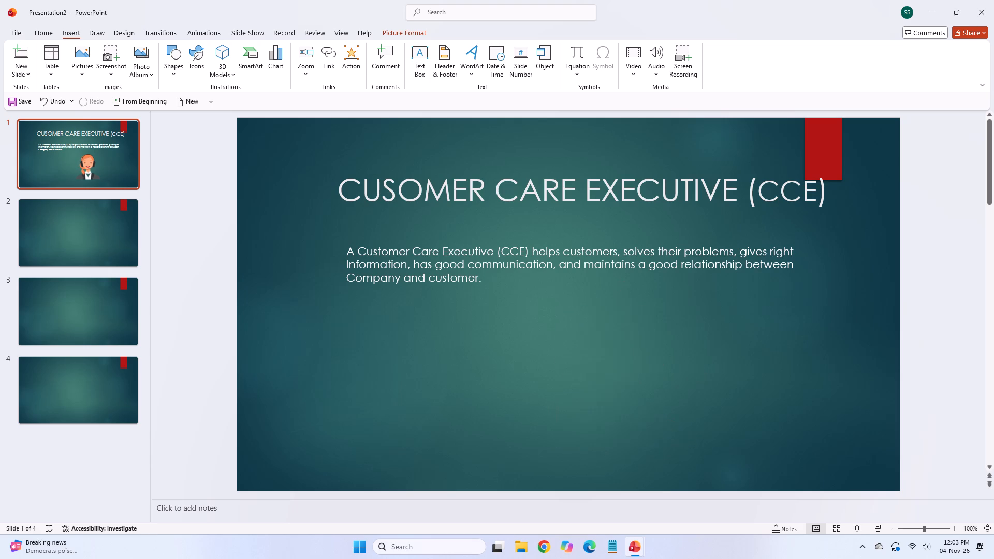
{"action": "left_click_drag", "start_coordinate": [689, 375], "coordinate": [686, 376]}
Move the illustration to the lower-right area of slide 1, just beneath the end of the description paragraph.
{"action": "left_click_drag", "start_coordinate": [624, 347], "coordinate": [715, 332]}
{"action": "left_click_drag", "start_coordinate": [723, 330], "coordinate": [745, 332]}
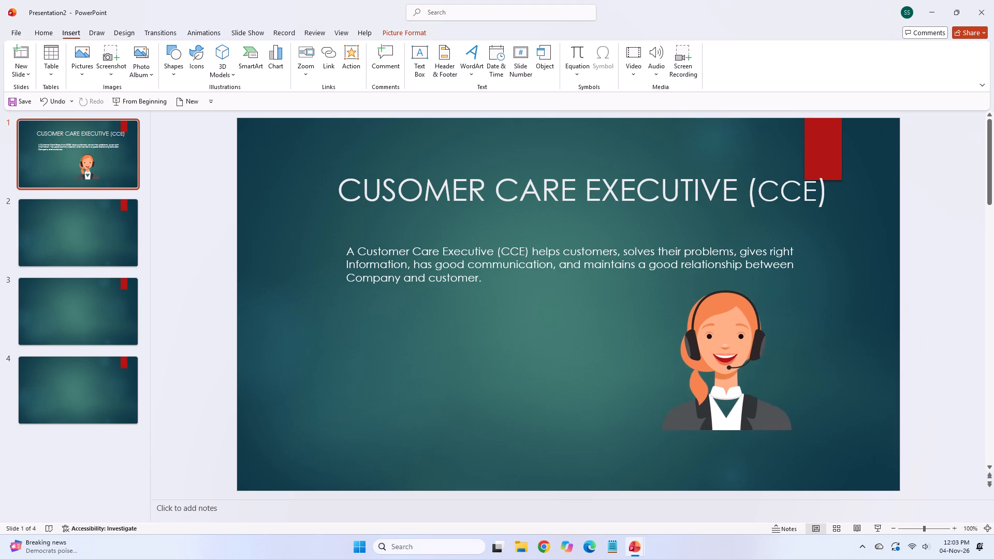
{"action": "left_click_drag", "start_coordinate": [745, 332], "coordinate": [788, 332]}
{"action": "left_click_drag", "start_coordinate": [787, 332], "coordinate": [787, 325]}
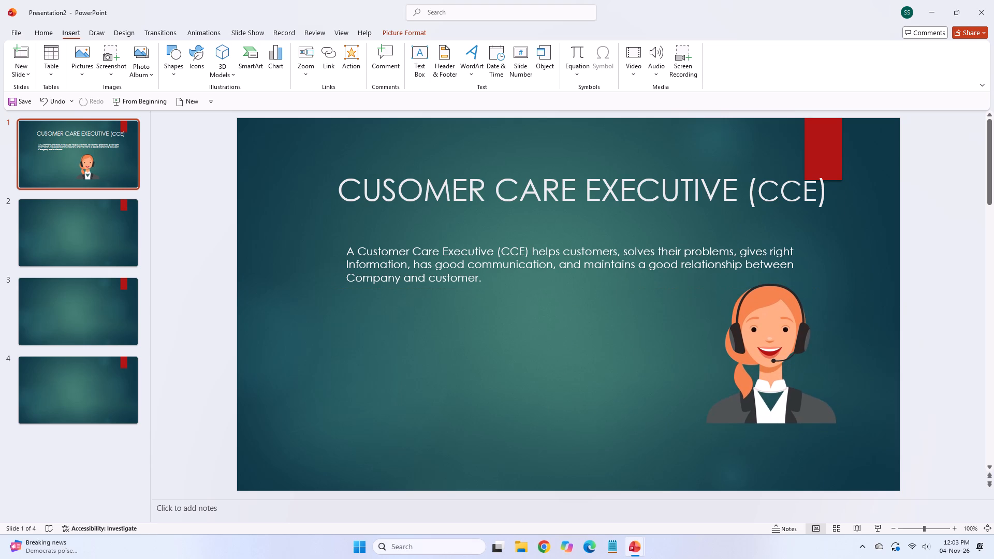
{"action": "left_click_drag", "start_coordinate": [787, 325], "coordinate": [787, 324]}
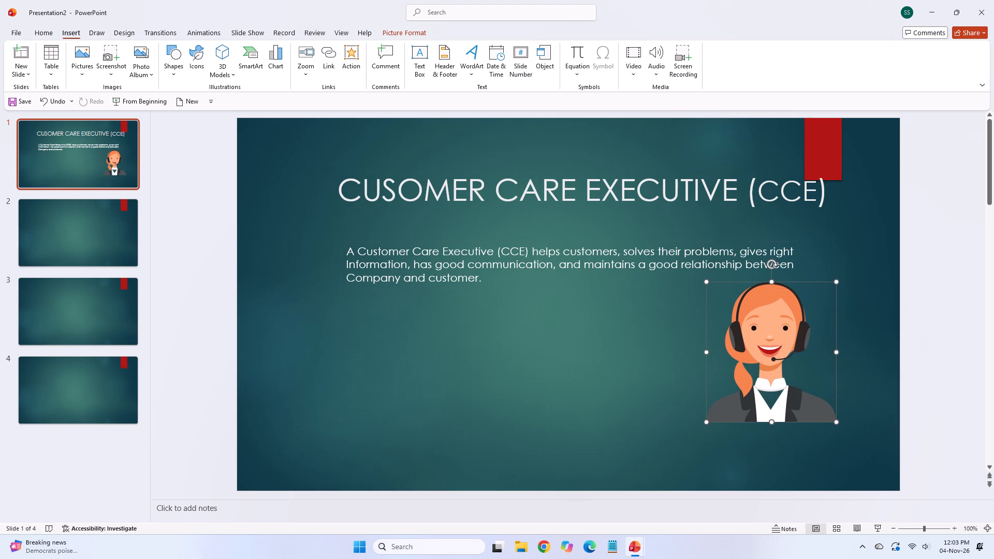
{"action": "left_click", "coordinate": [851, 242]}
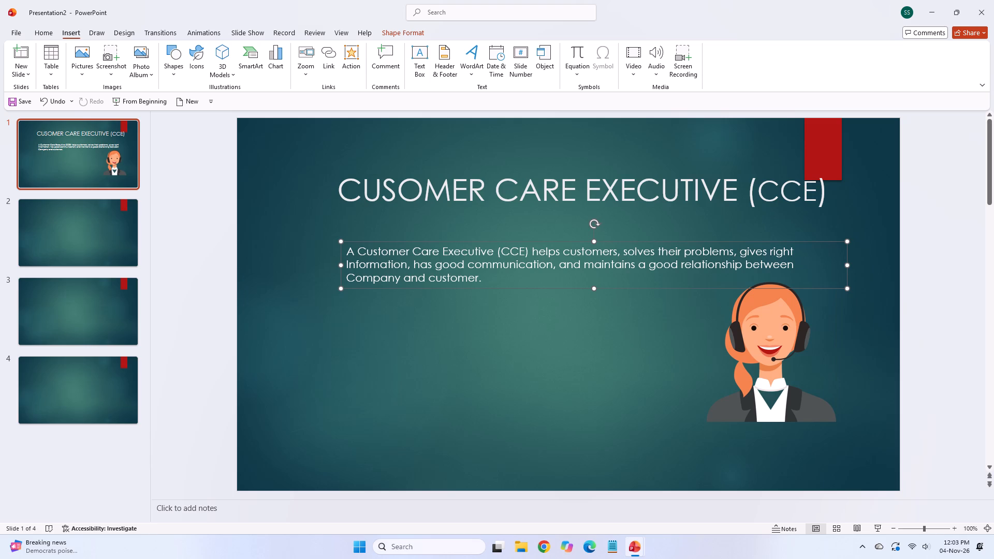
Add a text box near the top of slide 2 containing the heading text "Main Role".
{"action": "left_click", "coordinate": [81, 213]}
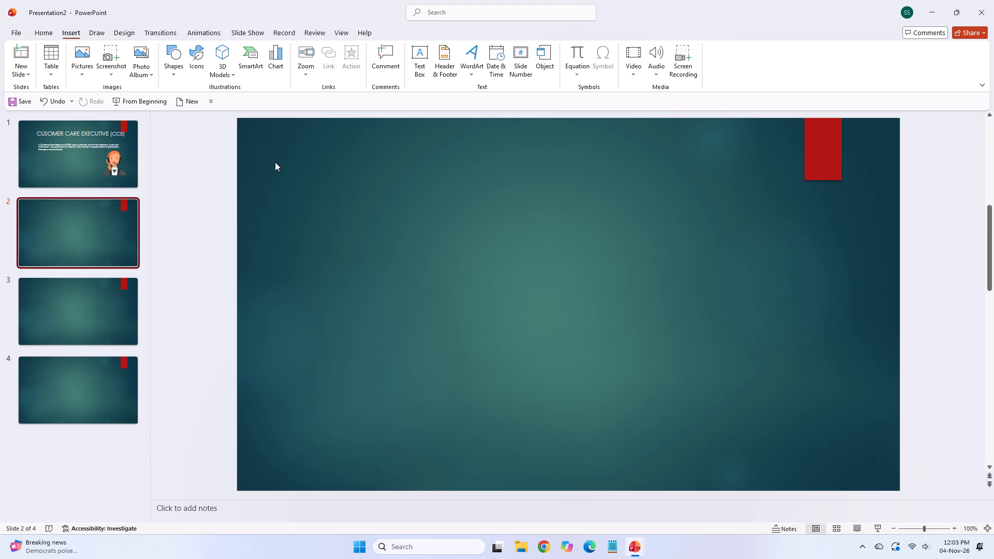
{"action": "key", "text": "shift+m"}
{"action": "left_click", "coordinate": [379, 170]}
{"action": "triple_click", "coordinate": [384, 167]}
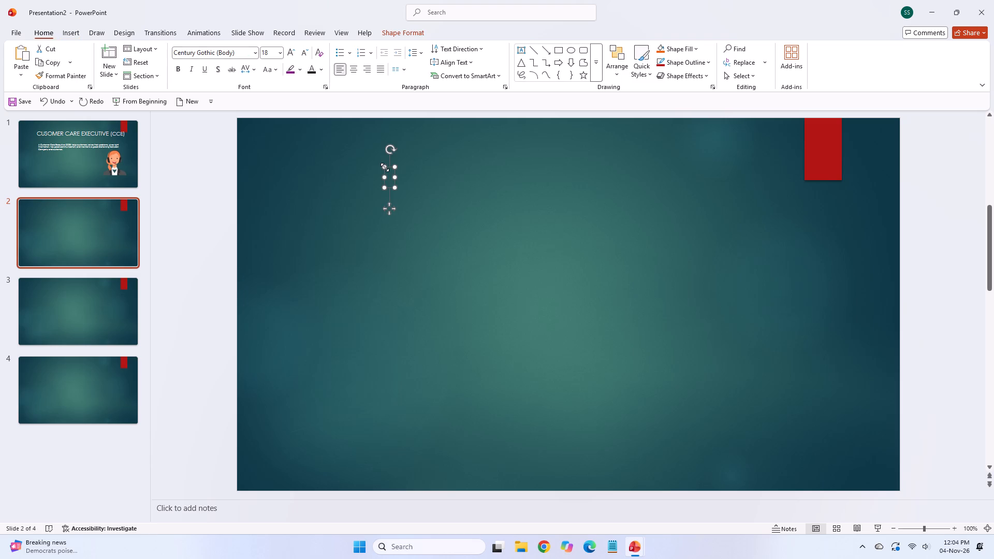
{"action": "key", "text": "shift+m"}
{"action": "type", "text": "ain"}
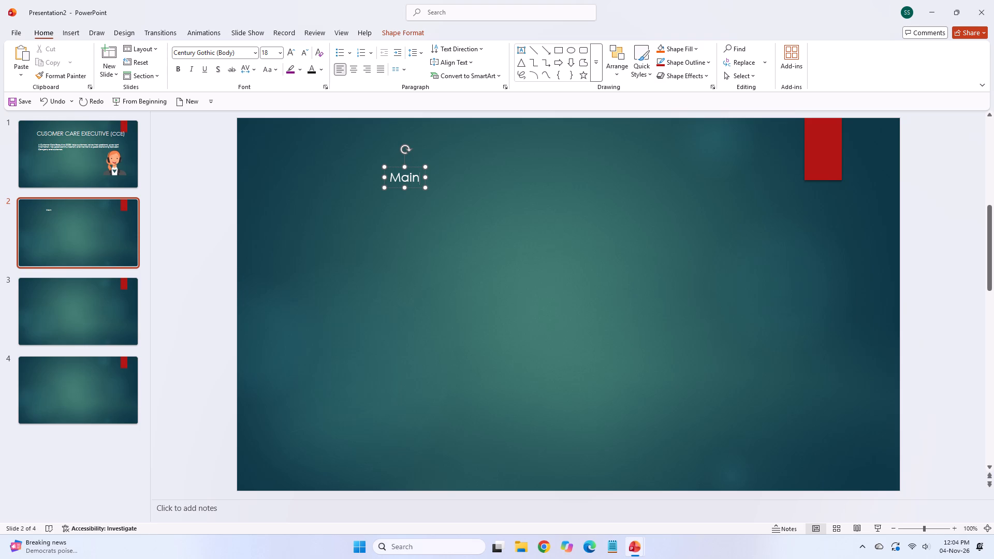
{"action": "key", "text": "space"}
{"action": "key", "text": "space"}
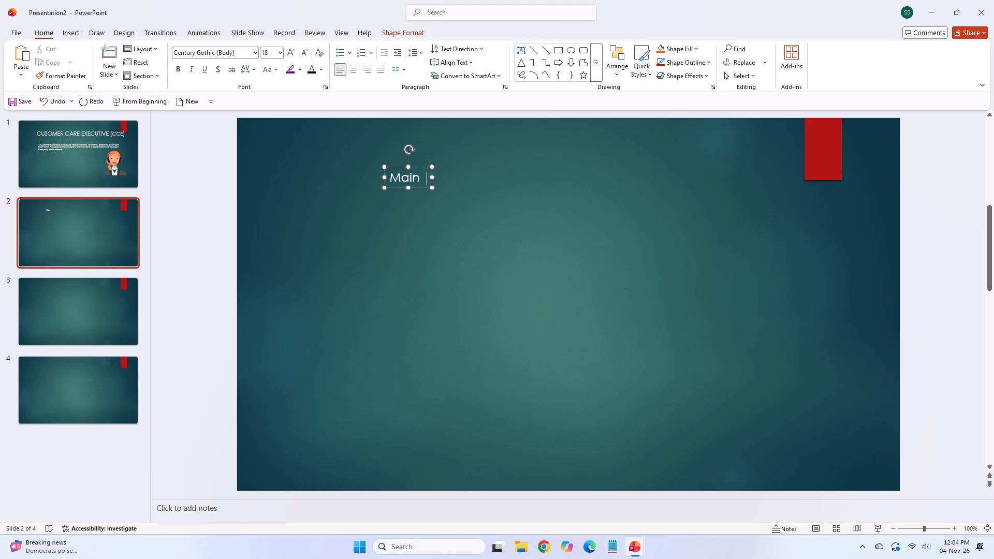
{"action": "key", "text": "shift+r"}
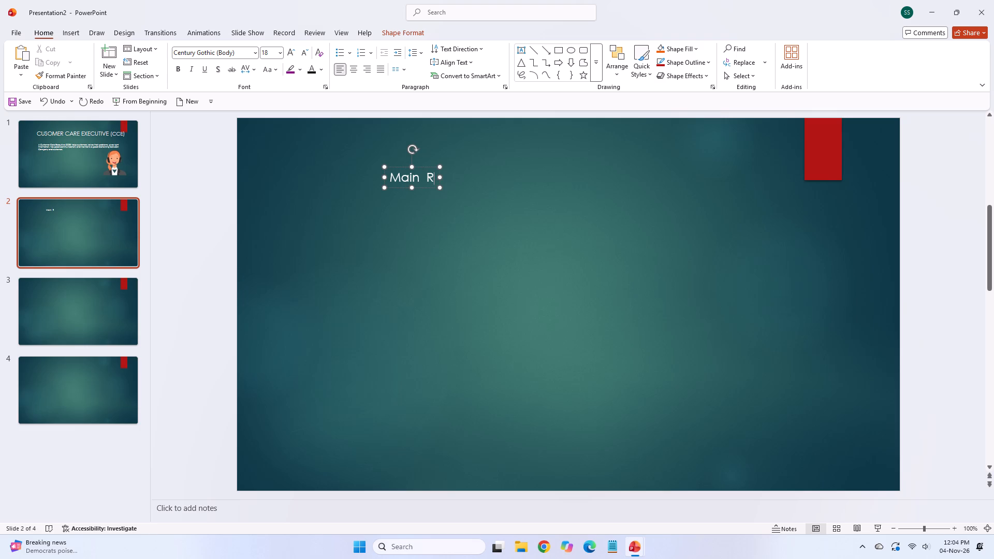
{"action": "key", "text": "o"}
{"action": "type", "text": "le"}
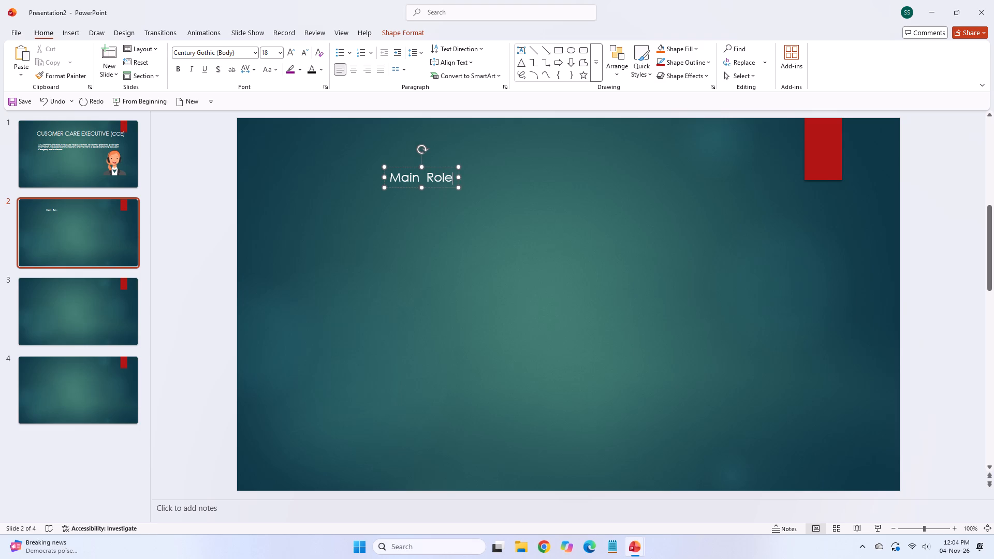
Complete the slide 2 heading text so it reads "Main Roles".
{"action": "key", "text": "s"}
Move the "Main Roles" heading text box horizontally toward the middle of slide 2.
{"action": "left_click", "coordinate": [430, 178]}
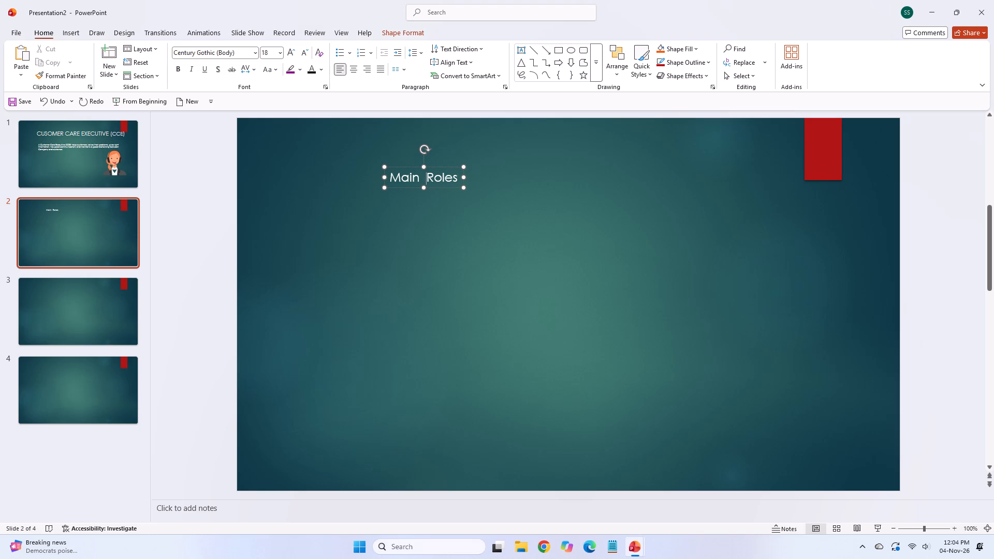
{"action": "left_click_drag", "start_coordinate": [460, 174], "coordinate": [484, 175]}
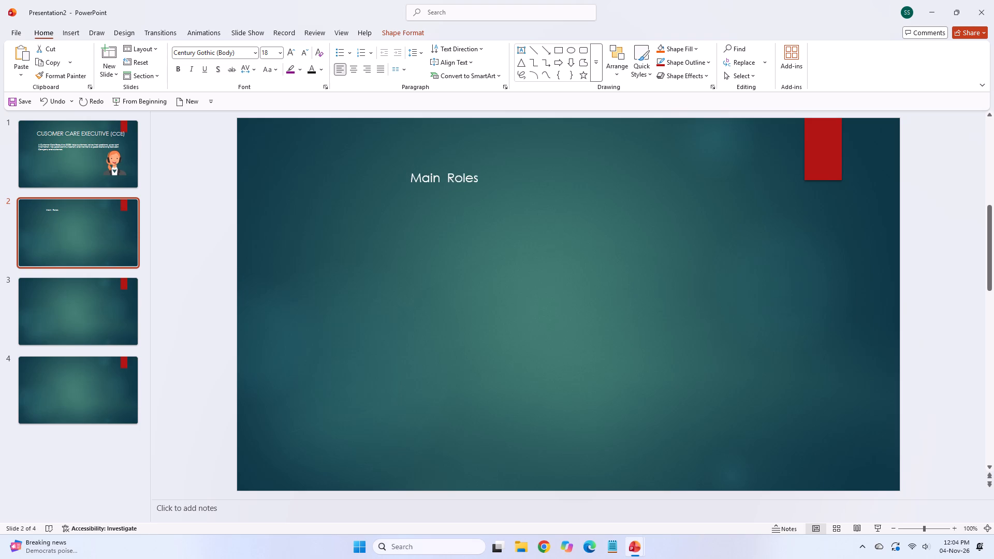
{"action": "left_click_drag", "start_coordinate": [484, 175], "coordinate": [543, 175]}
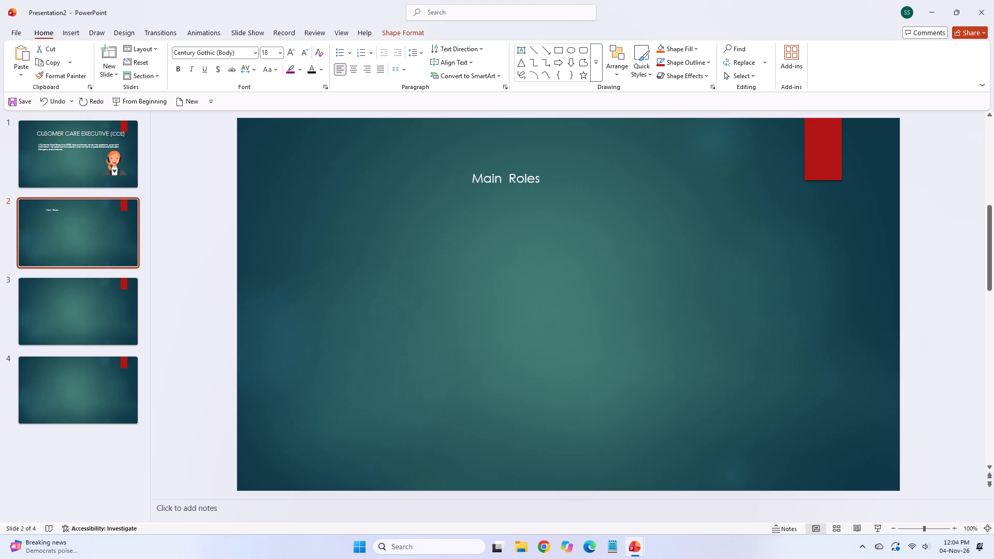
{"action": "left_click_drag", "start_coordinate": [543, 175], "coordinate": [543, 175]}
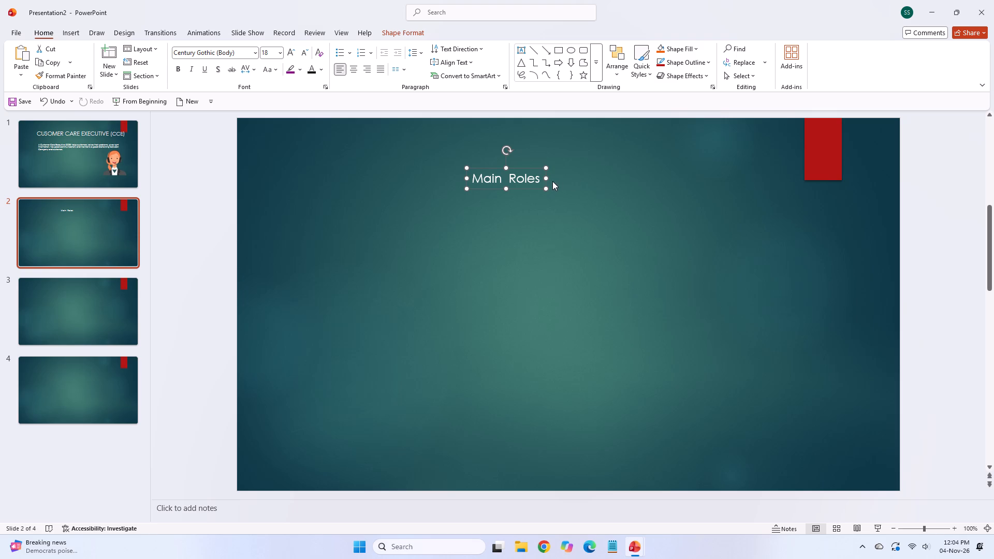
Widen the "Main Roles" text box slightly on its right side and try to increase its height.
{"action": "left_click_drag", "start_coordinate": [545, 179], "coordinate": [561, 179]}
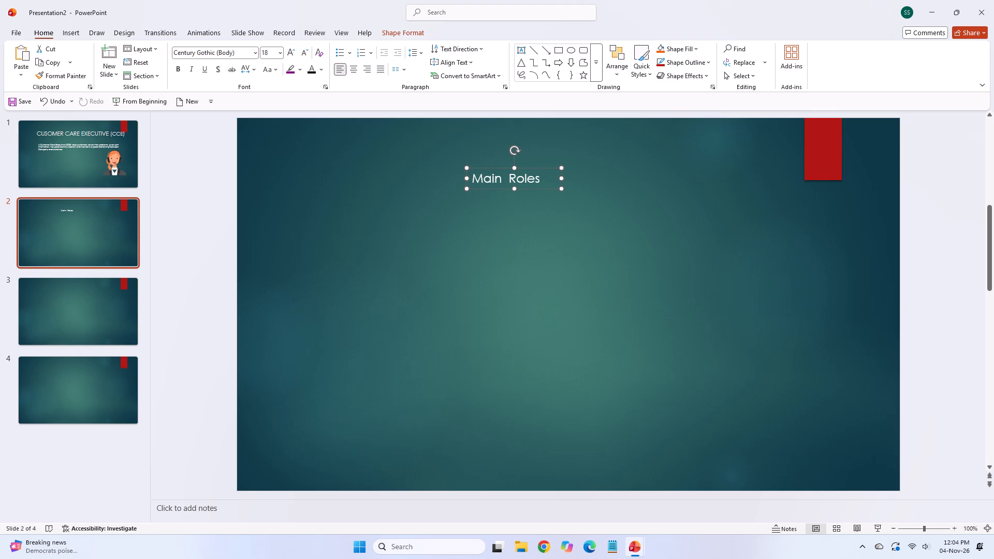
{"action": "left_click_drag", "start_coordinate": [513, 189], "coordinate": [513, 202]}
{"action": "left_click_drag", "start_coordinate": [516, 167], "coordinate": [516, 154]}
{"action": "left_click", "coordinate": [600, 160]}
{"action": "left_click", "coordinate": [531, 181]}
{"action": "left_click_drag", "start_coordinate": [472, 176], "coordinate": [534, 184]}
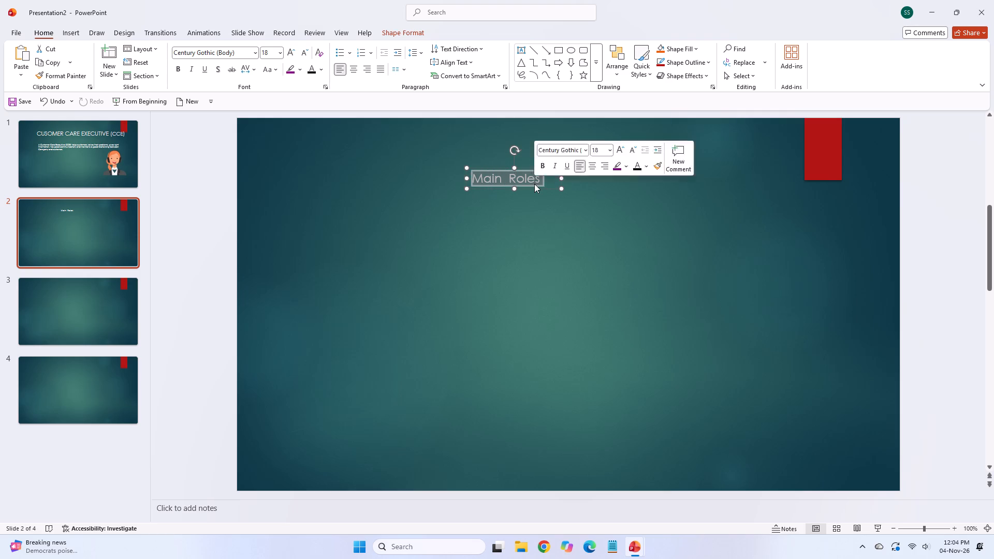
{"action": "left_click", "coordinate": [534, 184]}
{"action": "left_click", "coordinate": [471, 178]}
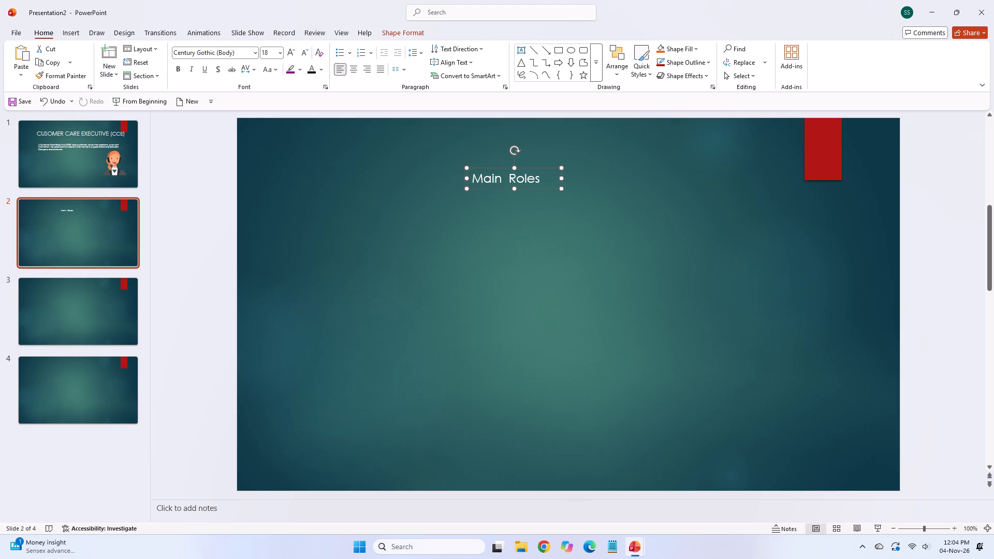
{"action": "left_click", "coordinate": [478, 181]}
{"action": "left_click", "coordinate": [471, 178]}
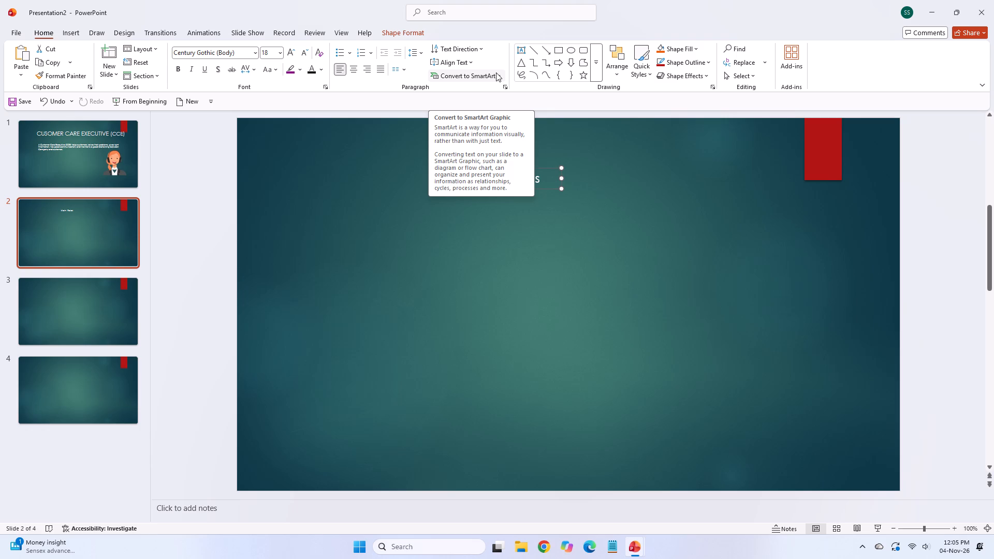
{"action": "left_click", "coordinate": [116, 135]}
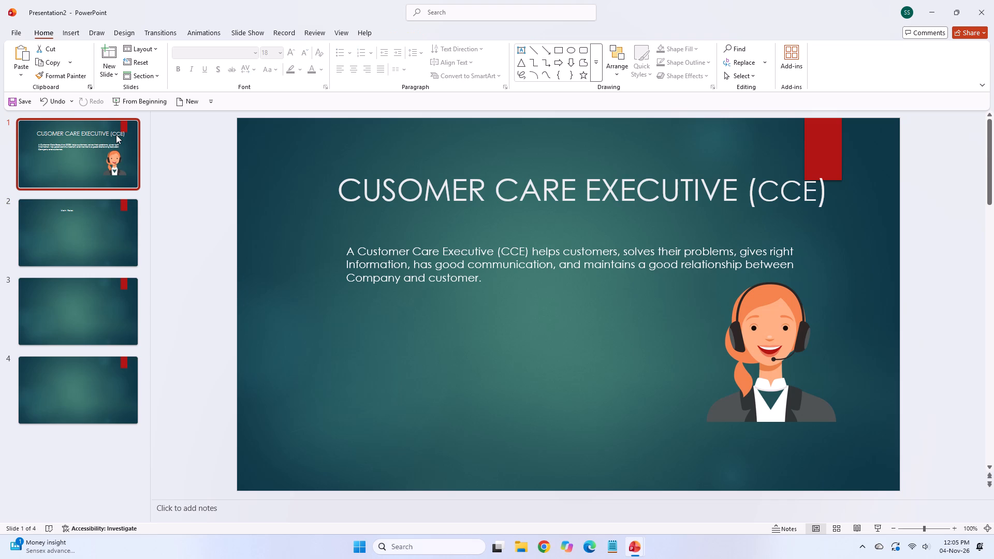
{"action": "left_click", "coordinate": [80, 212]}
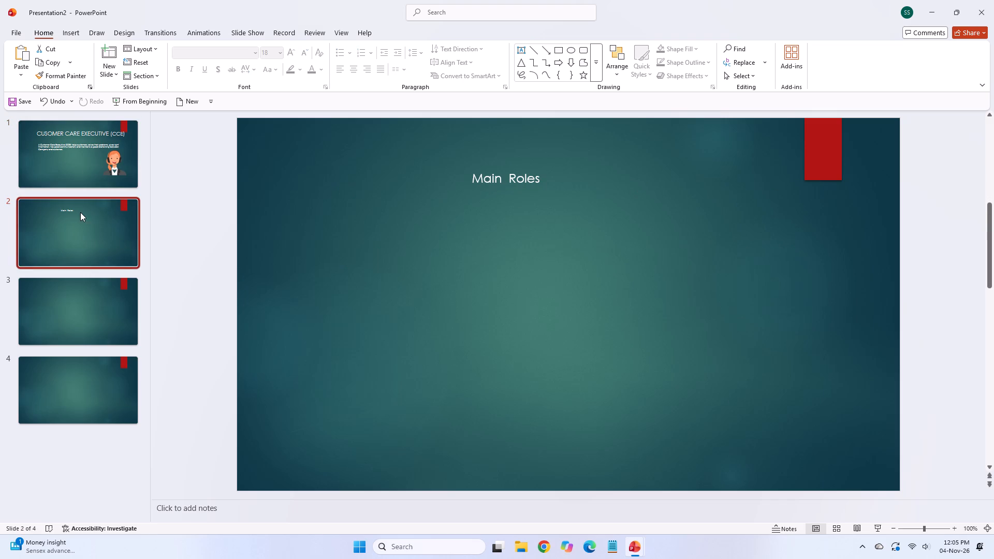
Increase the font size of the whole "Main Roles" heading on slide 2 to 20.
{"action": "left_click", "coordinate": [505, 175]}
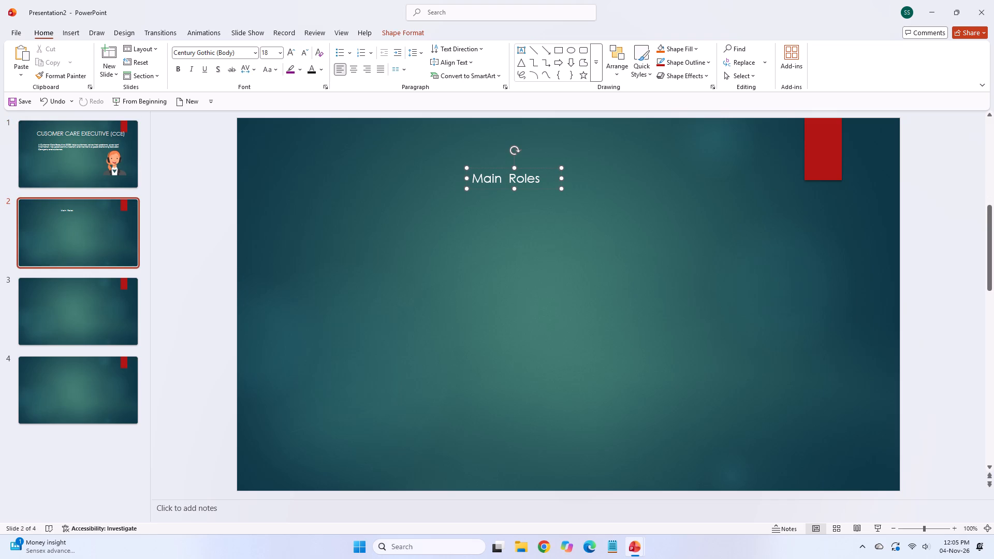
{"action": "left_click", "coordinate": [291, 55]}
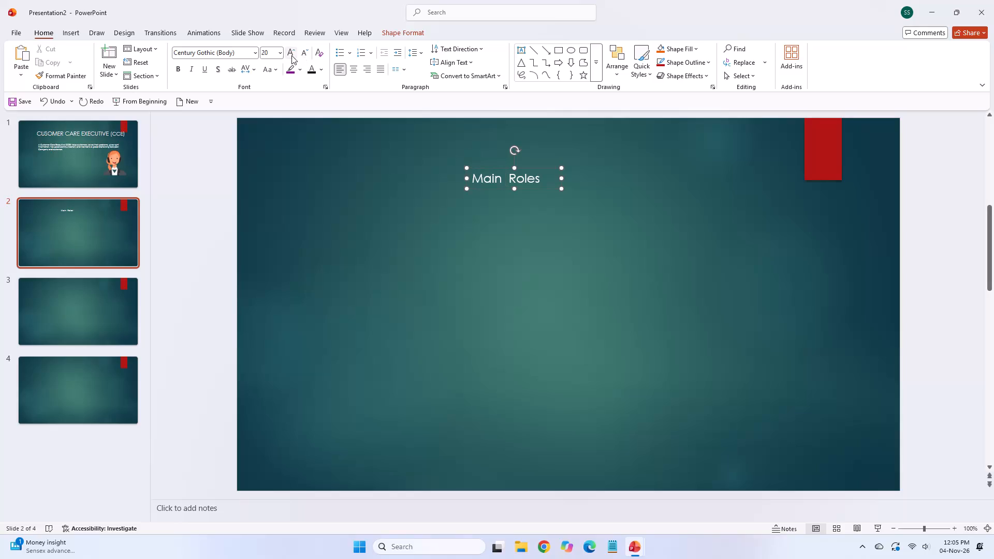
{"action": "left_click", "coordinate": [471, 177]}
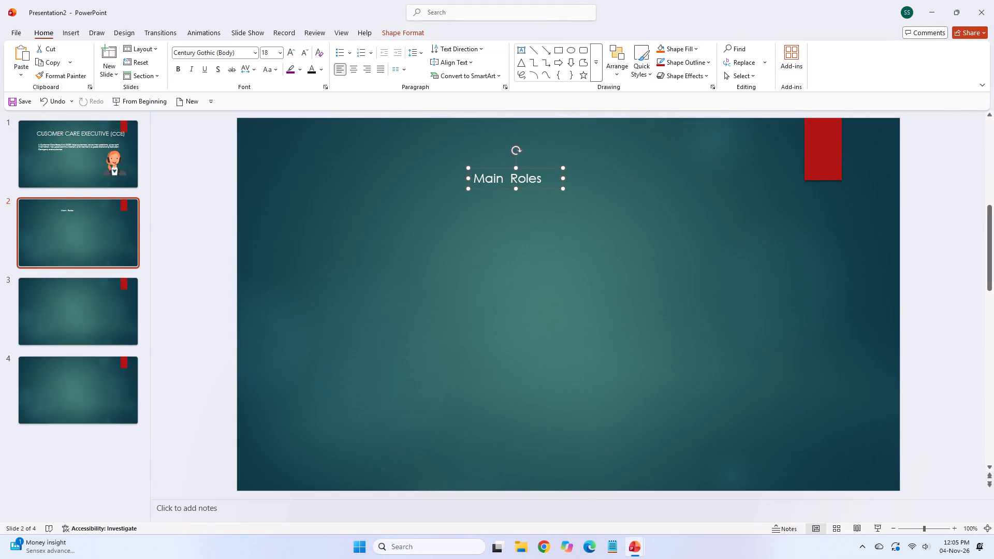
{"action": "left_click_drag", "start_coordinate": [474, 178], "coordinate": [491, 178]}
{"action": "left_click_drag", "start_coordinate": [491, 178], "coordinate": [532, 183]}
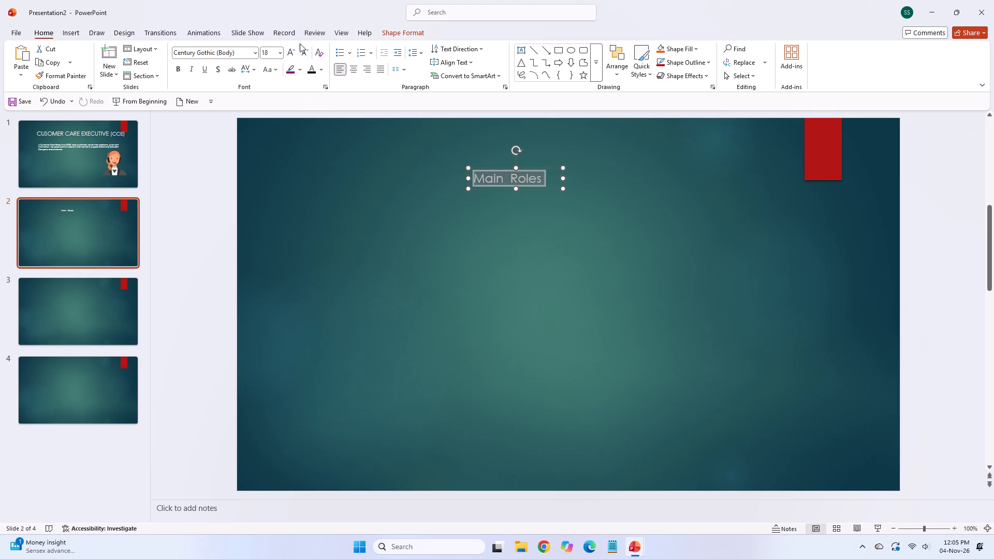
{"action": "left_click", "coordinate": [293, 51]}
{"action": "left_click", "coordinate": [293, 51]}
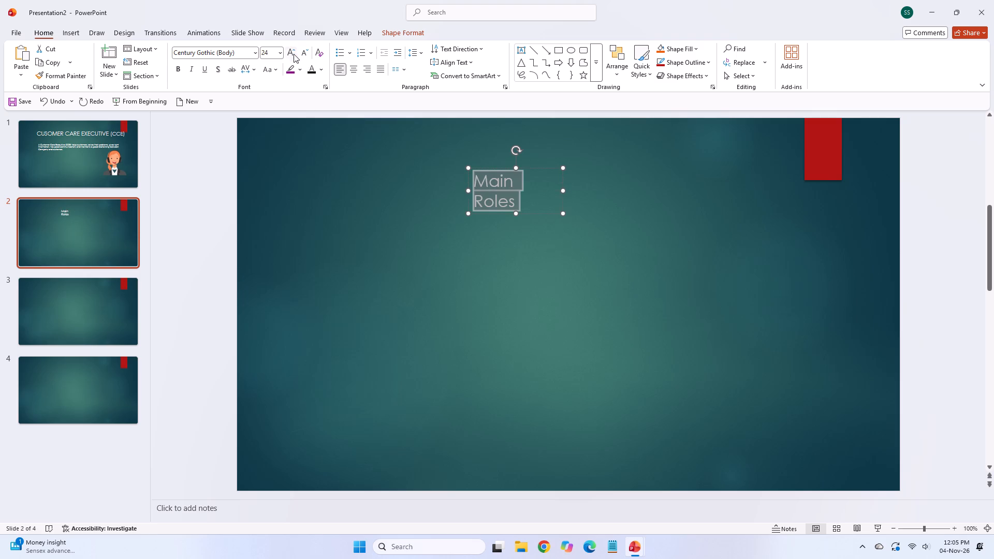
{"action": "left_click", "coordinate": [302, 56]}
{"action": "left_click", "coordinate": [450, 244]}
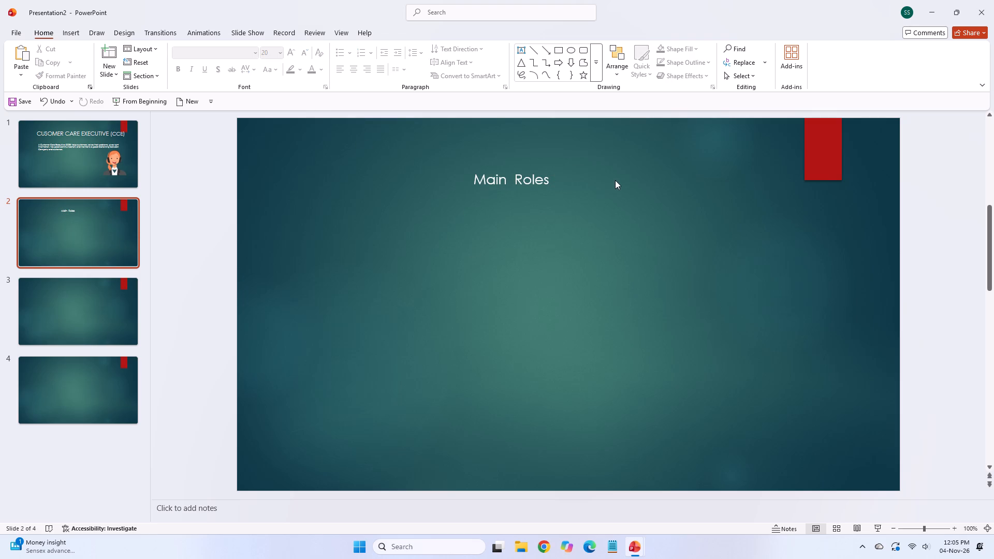
Widen the "Main Roles" text box on both its right and left sides to make room for larger text.
{"action": "left_click", "coordinate": [495, 184]}
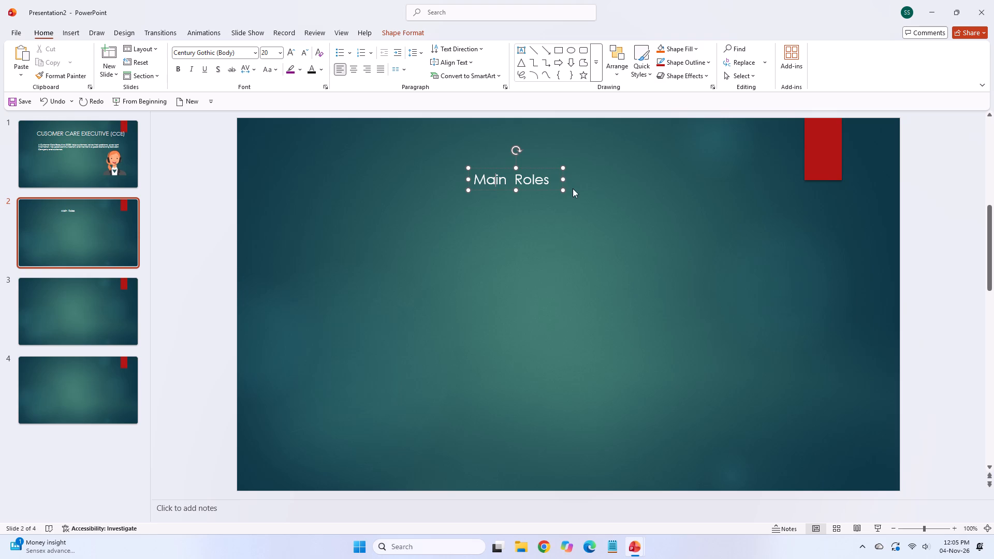
{"action": "left_click_drag", "start_coordinate": [565, 180], "coordinate": [582, 187]}
{"action": "left_click_drag", "start_coordinate": [594, 190], "coordinate": [607, 193]}
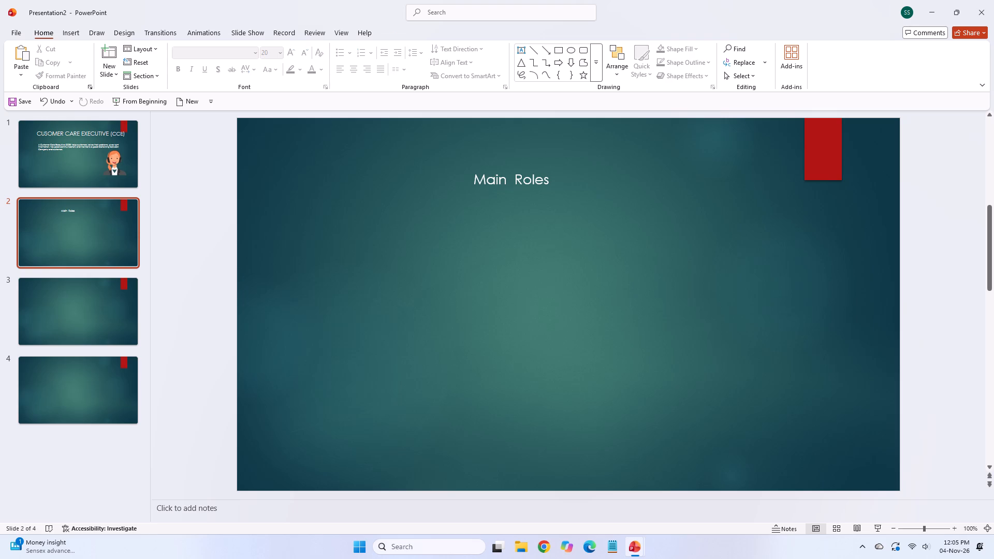
{"action": "left_click", "coordinate": [523, 182]}
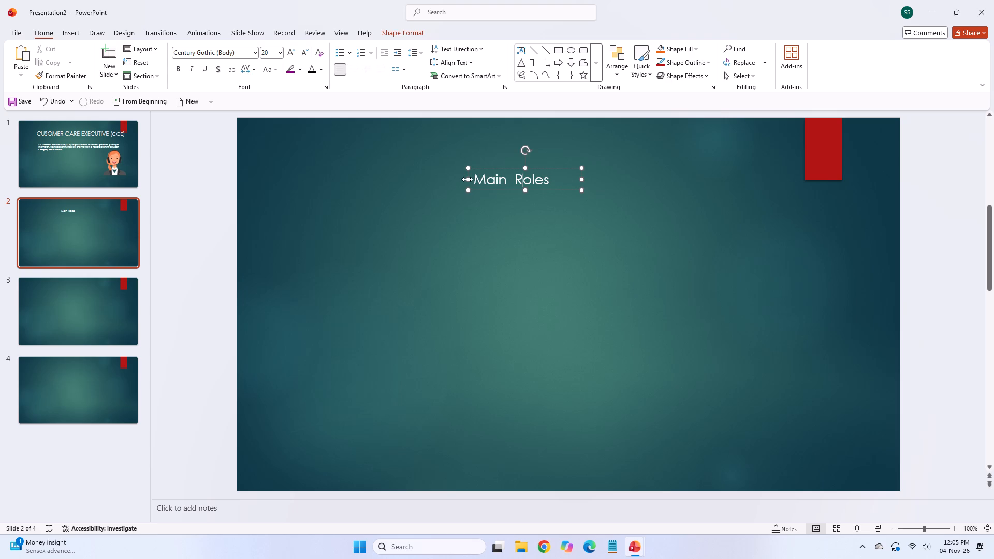
{"action": "left_click", "coordinate": [467, 179]}
{"action": "left_click", "coordinate": [452, 181]}
{"action": "left_click", "coordinate": [501, 178]}
{"action": "left_click_drag", "start_coordinate": [469, 178], "coordinate": [458, 180]}
{"action": "left_click_drag", "start_coordinate": [458, 180], "coordinate": [452, 180]}
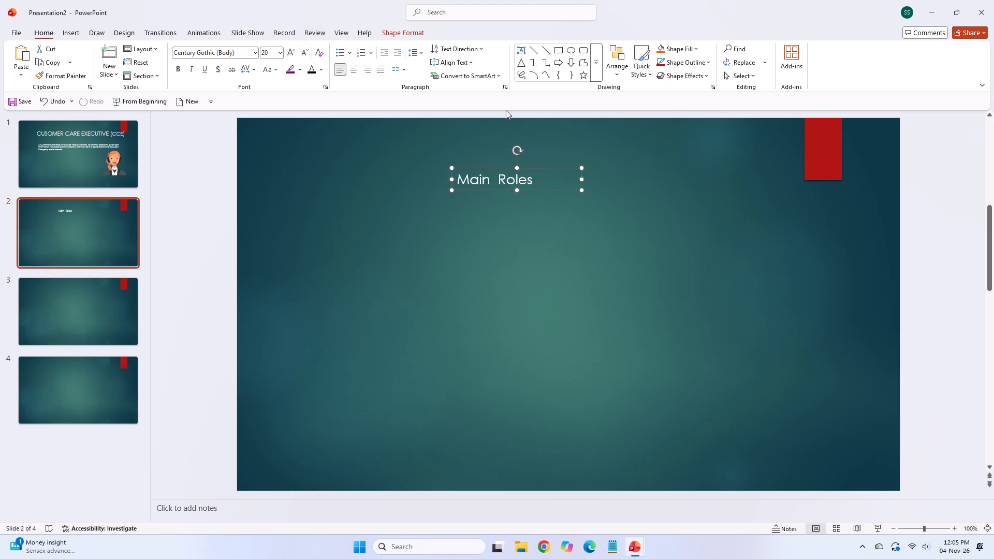
Enlarge the whole "Main Roles" heading text to font size 28.
{"action": "double_click", "coordinate": [456, 177]}
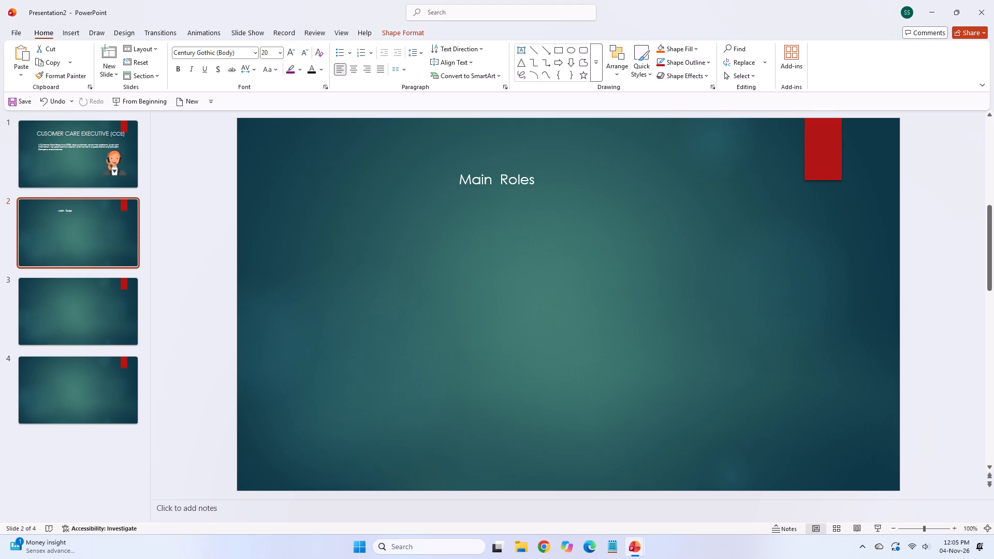
{"action": "left_click", "coordinate": [458, 177]}
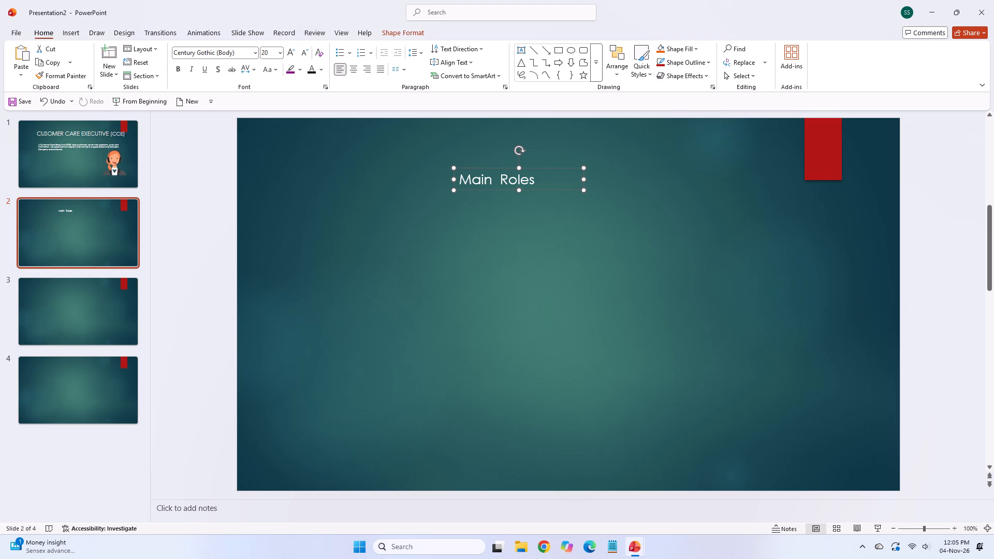
{"action": "left_click_drag", "start_coordinate": [459, 177], "coordinate": [513, 184]}
{"action": "left_click_drag", "start_coordinate": [517, 184], "coordinate": [535, 186]}
{"action": "left_click_drag", "start_coordinate": [459, 178], "coordinate": [466, 179]}
{"action": "left_click_drag", "start_coordinate": [466, 179], "coordinate": [523, 183]}
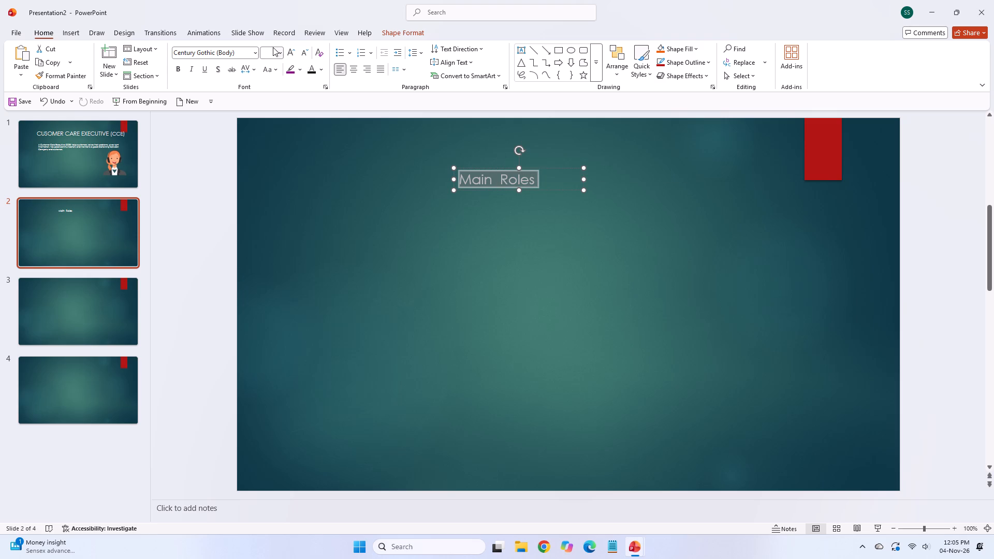
{"action": "left_click", "coordinate": [290, 53]}
{"action": "left_click", "coordinate": [290, 53]}
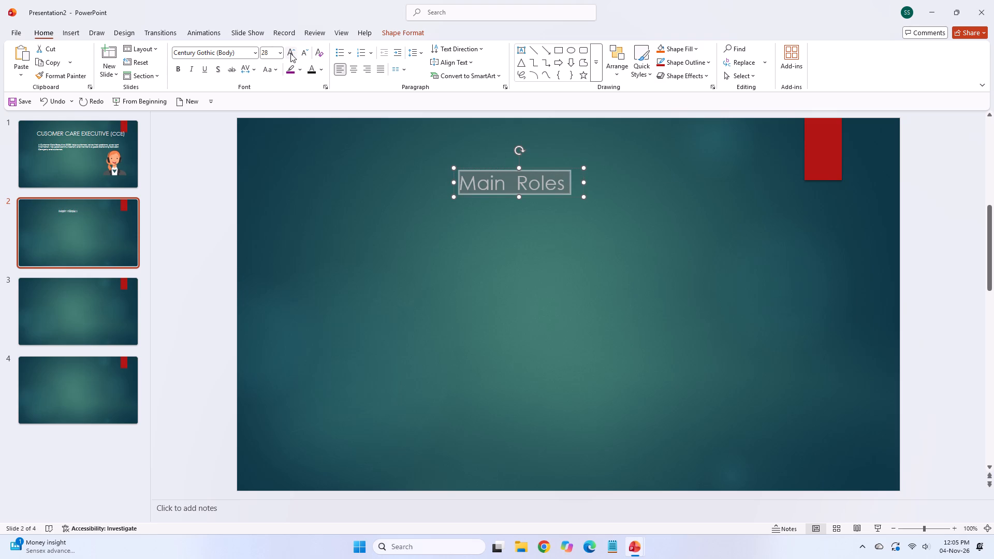
{"action": "left_click", "coordinate": [290, 53]}
{"action": "left_click", "coordinate": [305, 54]}
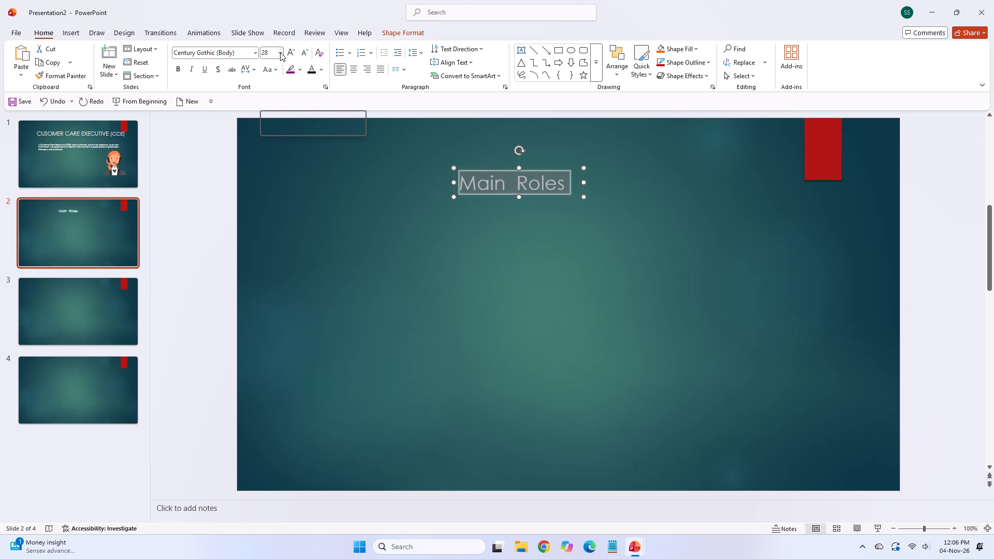
{"action": "left_click", "coordinate": [280, 52]}
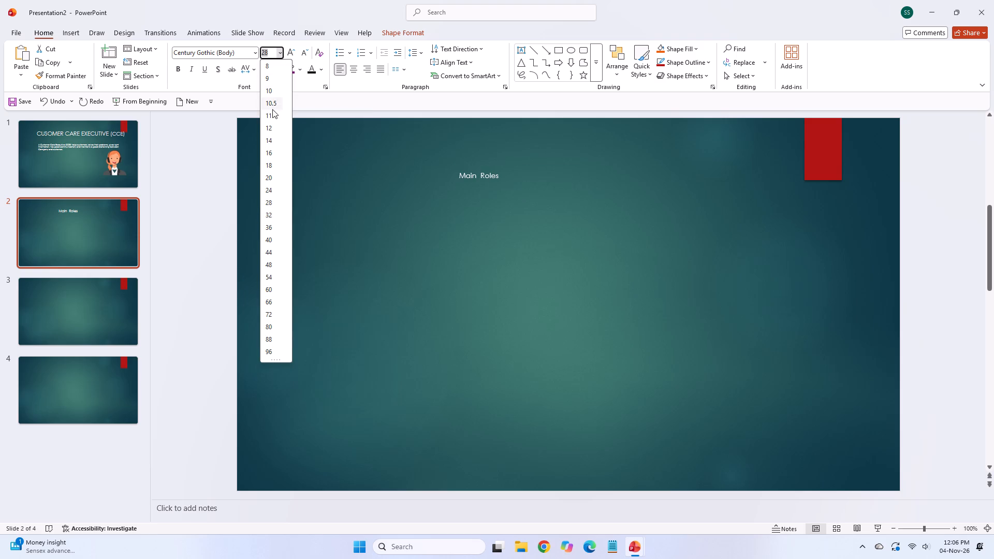
{"action": "left_click", "coordinate": [463, 237]}
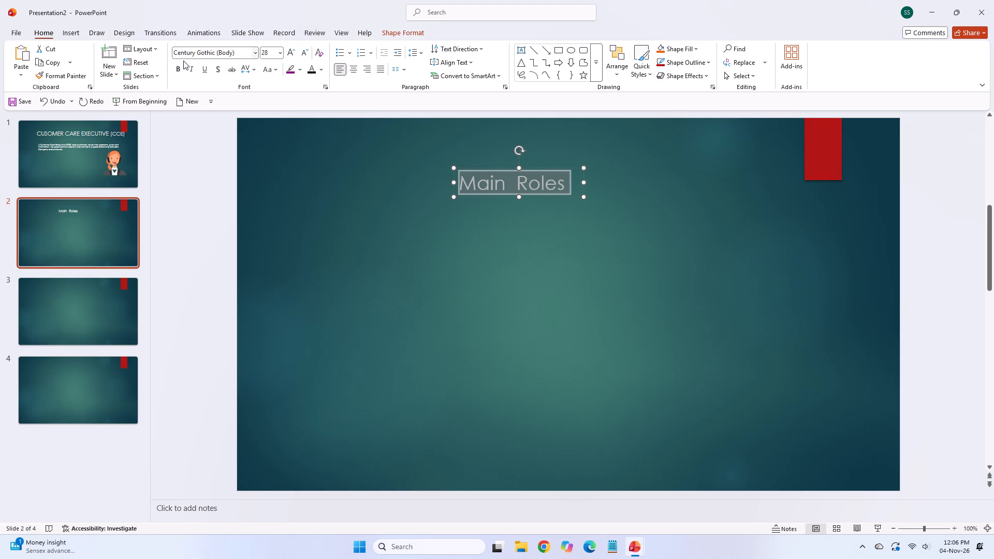
Change the "Main Roles" heading font to Arial Rounded MT Bold.
{"action": "left_click", "coordinate": [257, 53]}
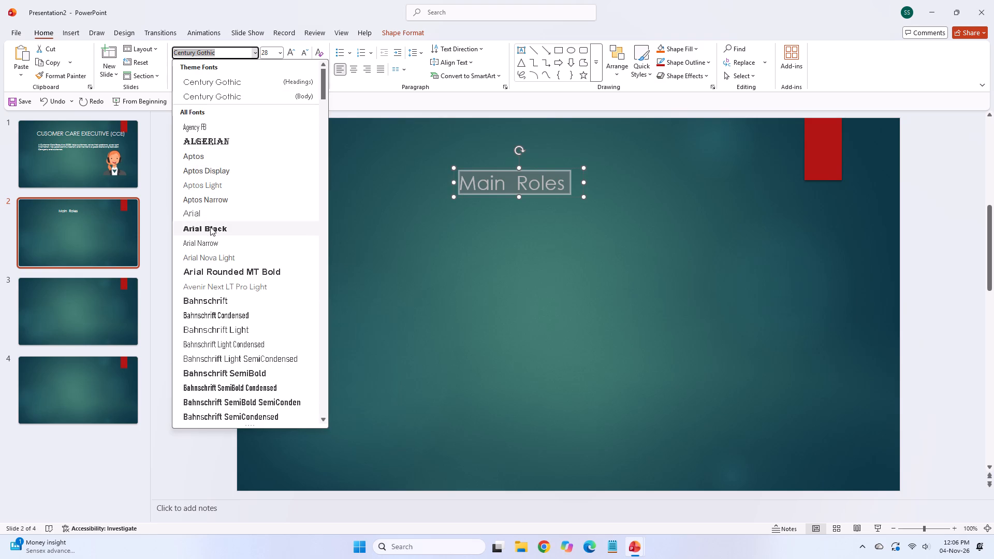
{"action": "left_click", "coordinate": [201, 270]}
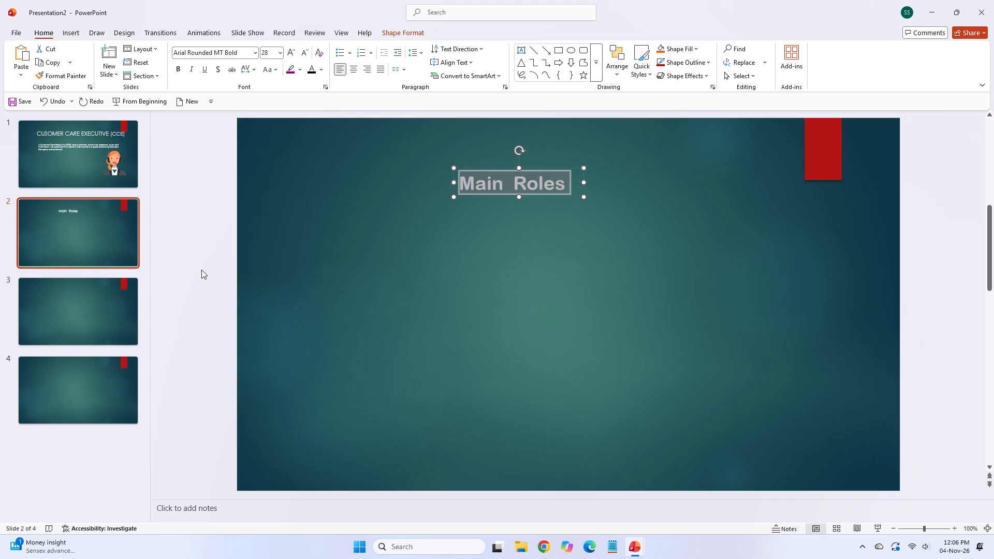
{"action": "left_click", "coordinate": [402, 206]}
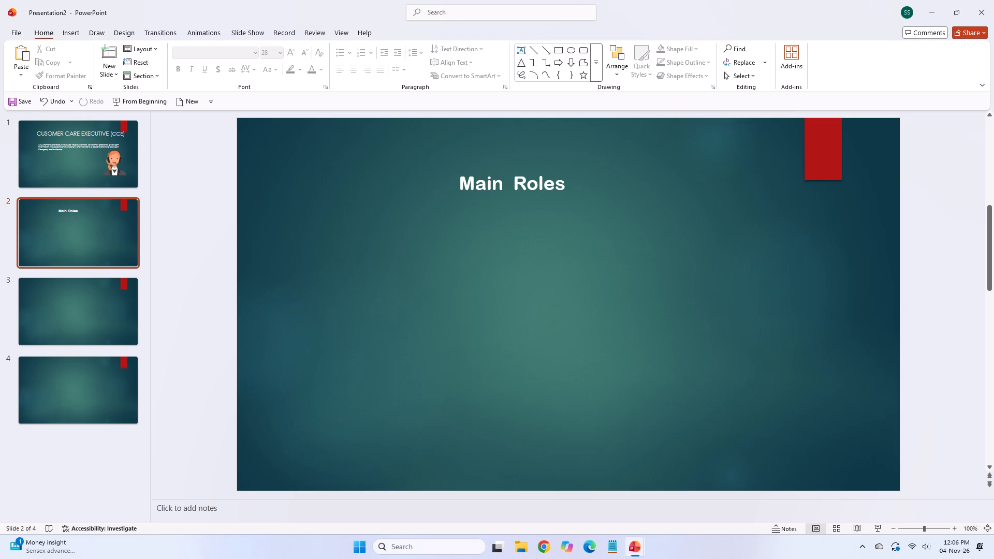
Add a text box on slide 2 below and to the left of the "Main Roles" heading.
{"action": "double_click", "coordinate": [330, 224]}
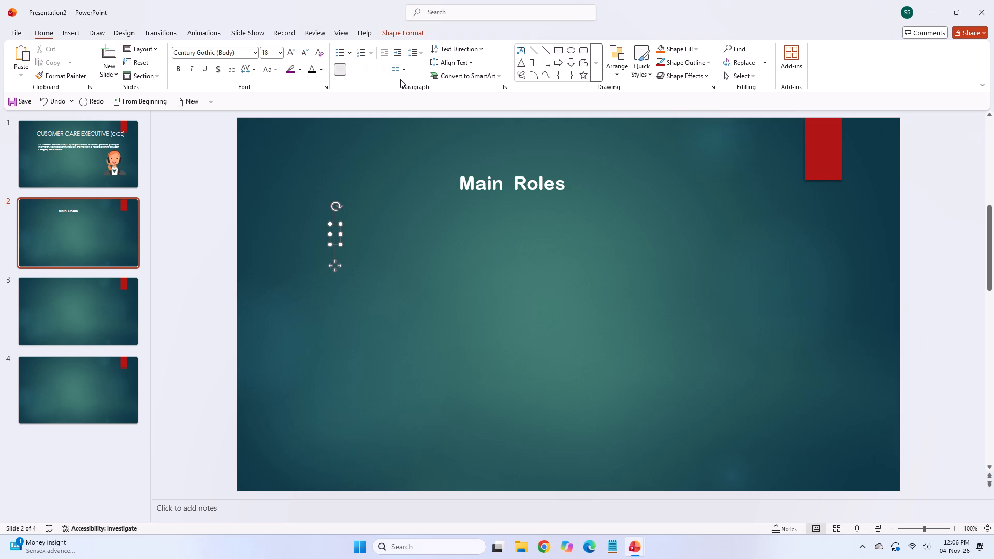
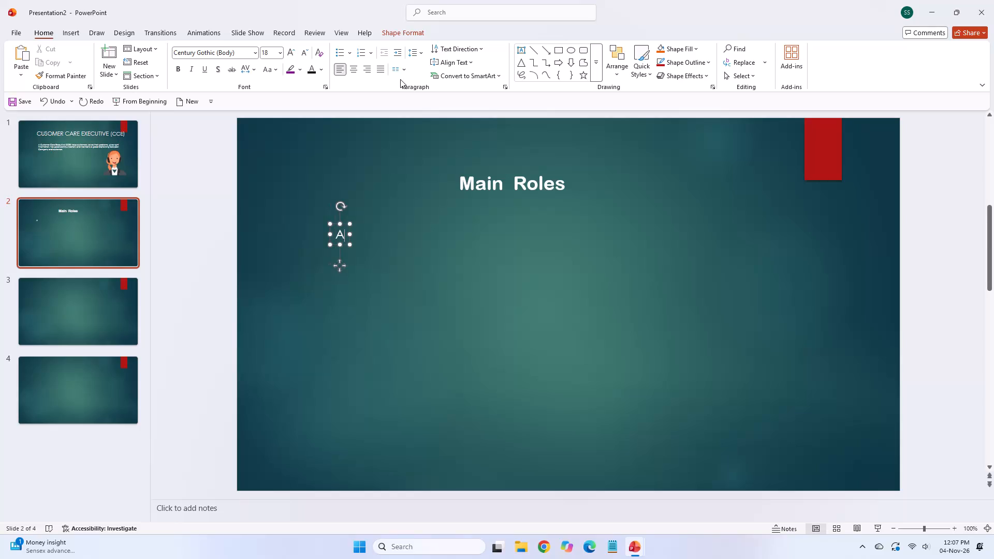
Complete the first role in the text box below the "Main Roles" heading so it reads "Answer customer calls politely".
{"action": "type", "text": "nswer"}
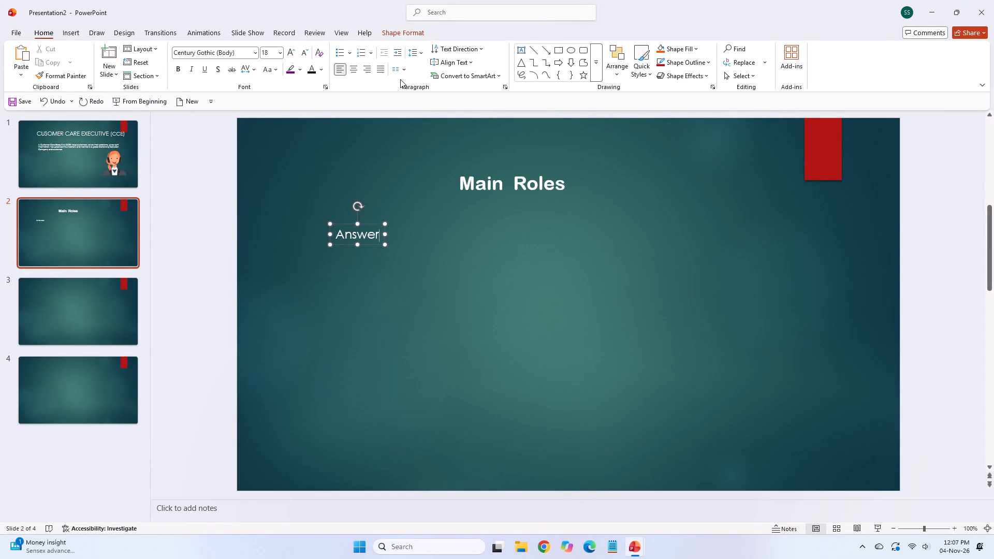
{"action": "key", "text": "space"}
{"action": "type", "text": "cu"}
{"action": "type", "text": "stomwe"}
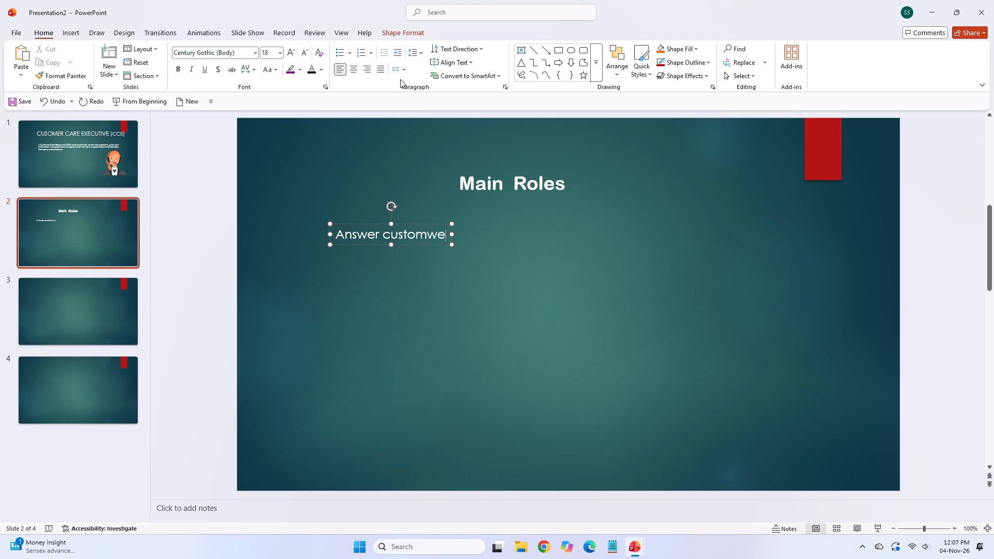
{"action": "key", "text": "BackSpace"}
{"action": "key", "text": "BackSpace"}
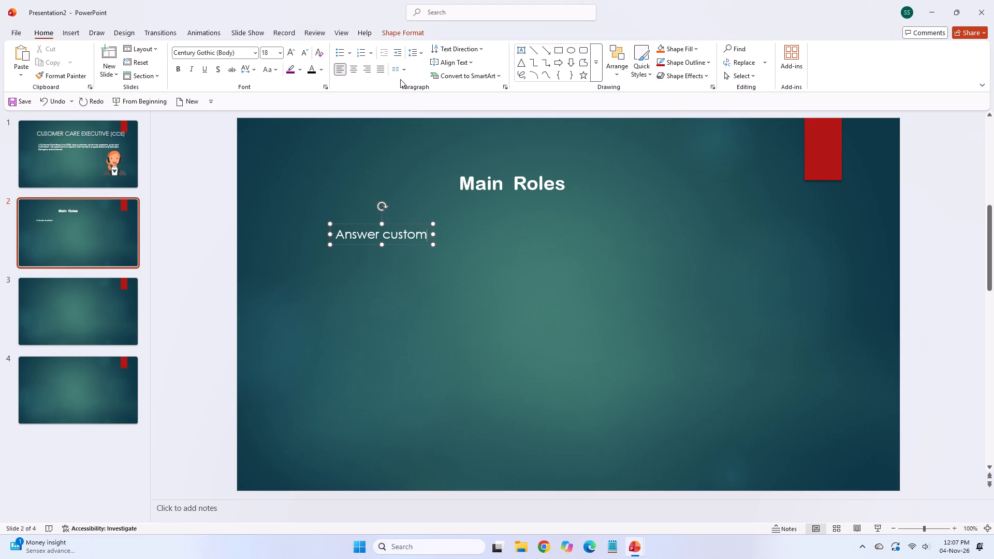
{"action": "type", "text": "er"}
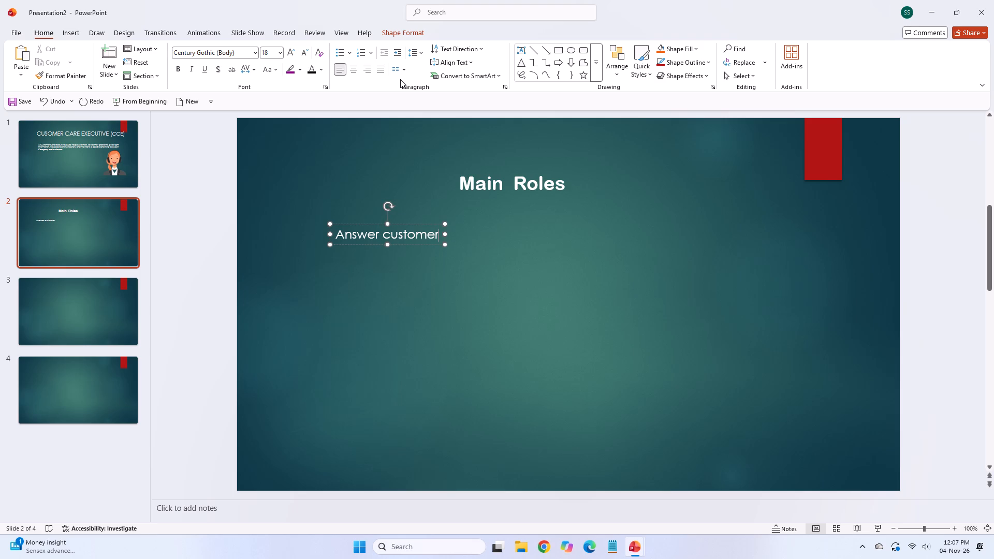
{"action": "key", "text": "space"}
{"action": "type", "text": "calls"}
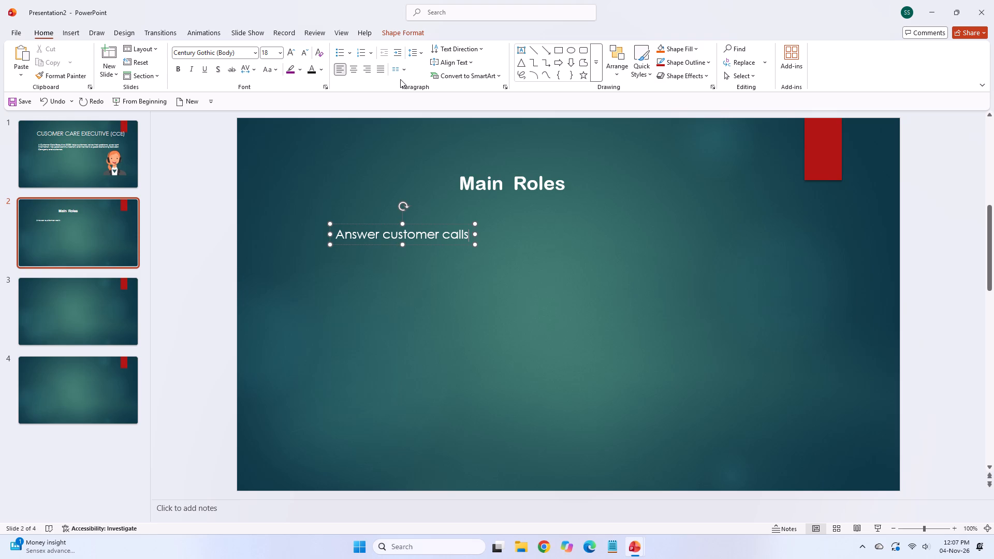
{"action": "key", "text": "space"}
{"action": "type", "text": "politely"}
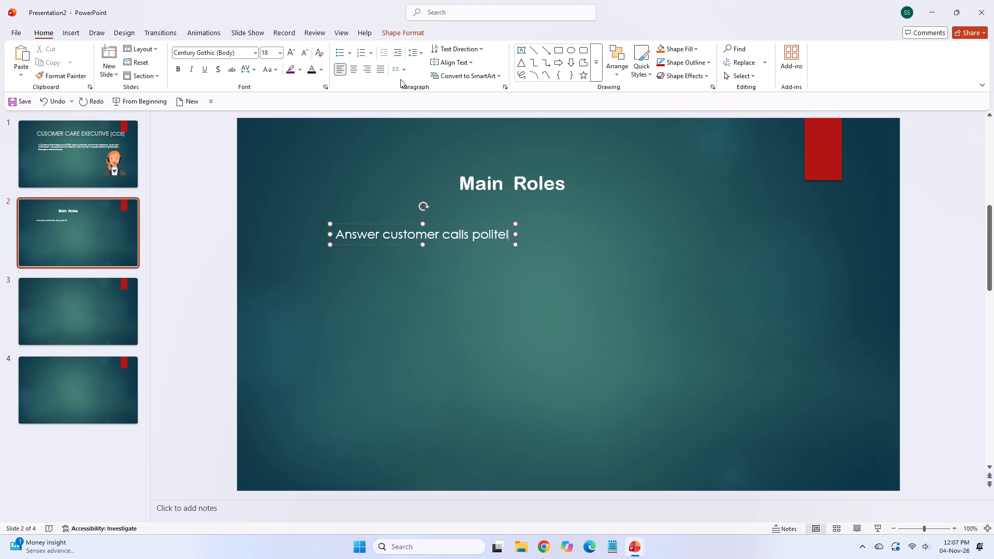
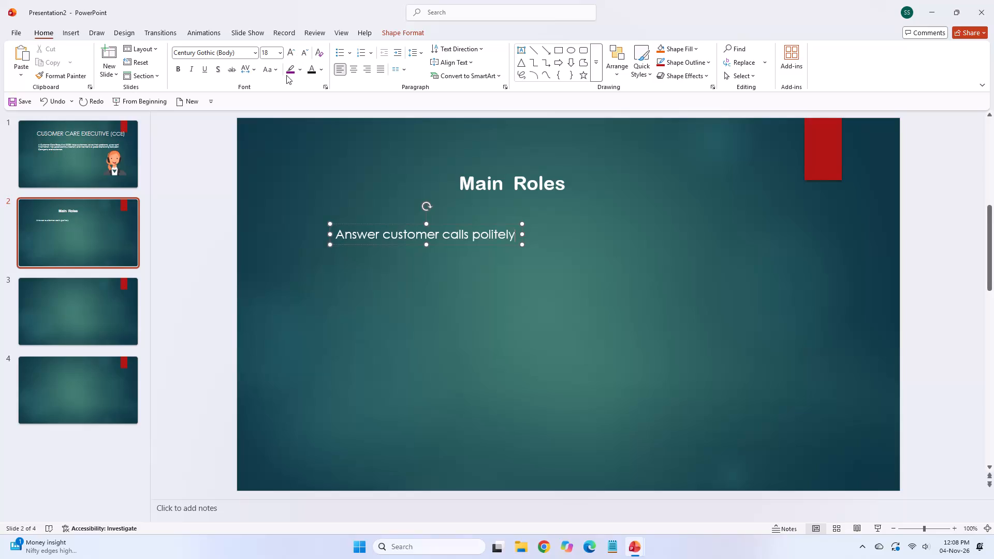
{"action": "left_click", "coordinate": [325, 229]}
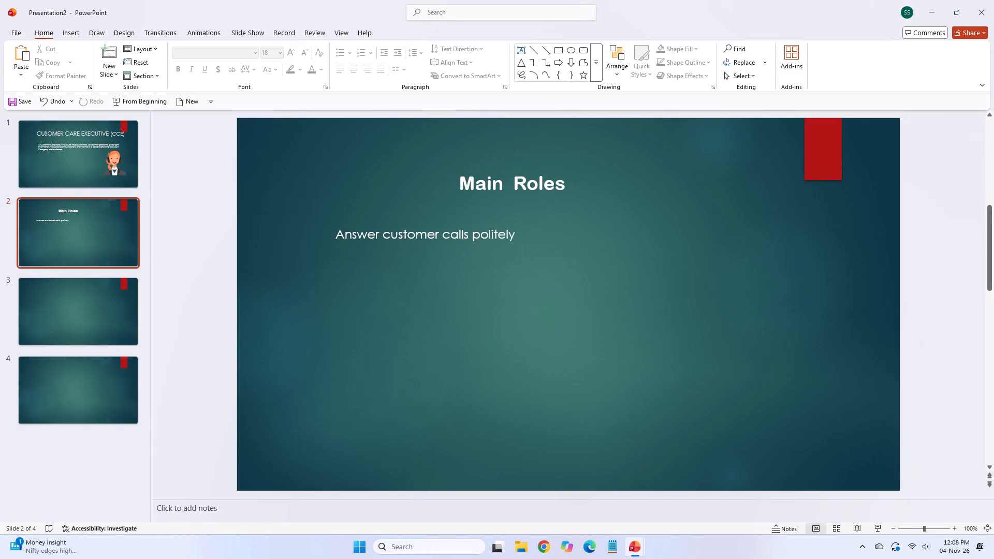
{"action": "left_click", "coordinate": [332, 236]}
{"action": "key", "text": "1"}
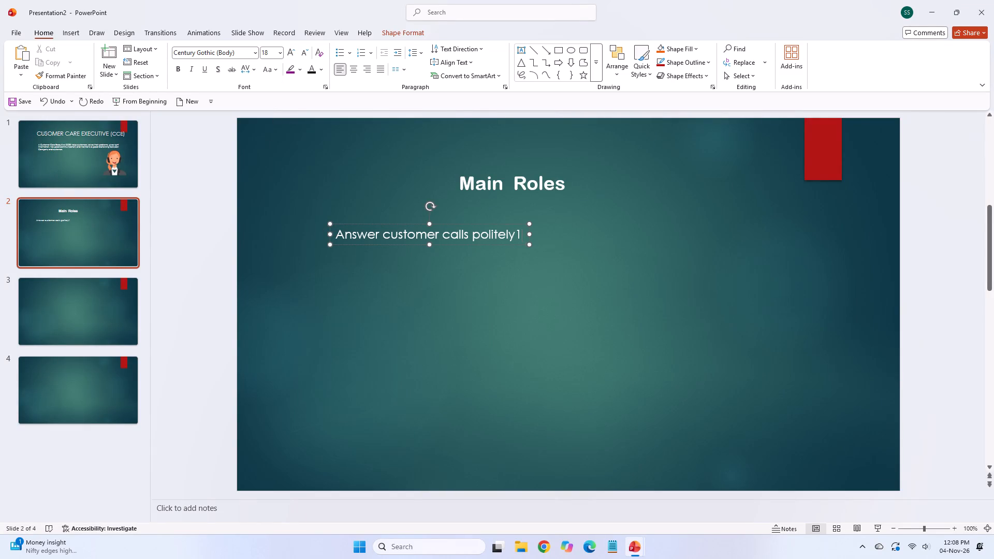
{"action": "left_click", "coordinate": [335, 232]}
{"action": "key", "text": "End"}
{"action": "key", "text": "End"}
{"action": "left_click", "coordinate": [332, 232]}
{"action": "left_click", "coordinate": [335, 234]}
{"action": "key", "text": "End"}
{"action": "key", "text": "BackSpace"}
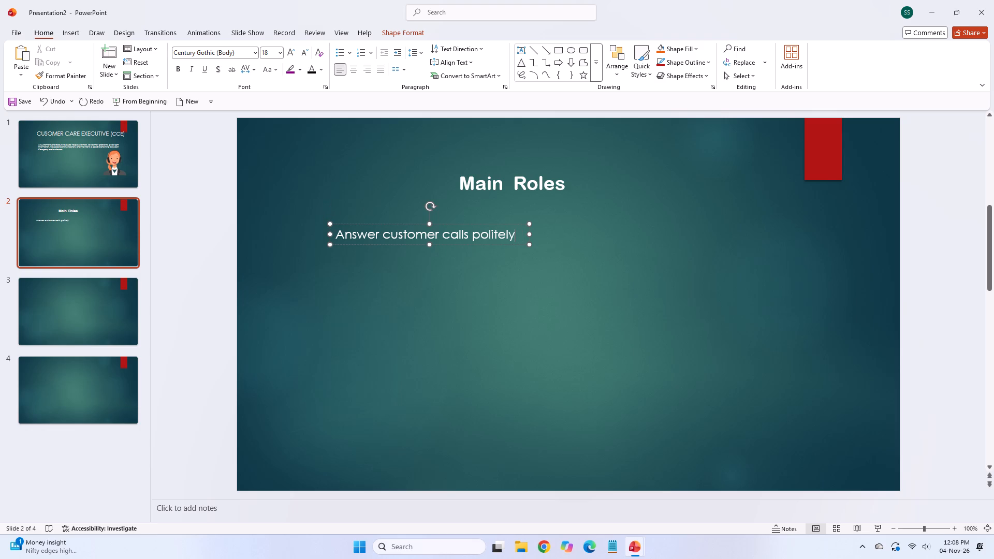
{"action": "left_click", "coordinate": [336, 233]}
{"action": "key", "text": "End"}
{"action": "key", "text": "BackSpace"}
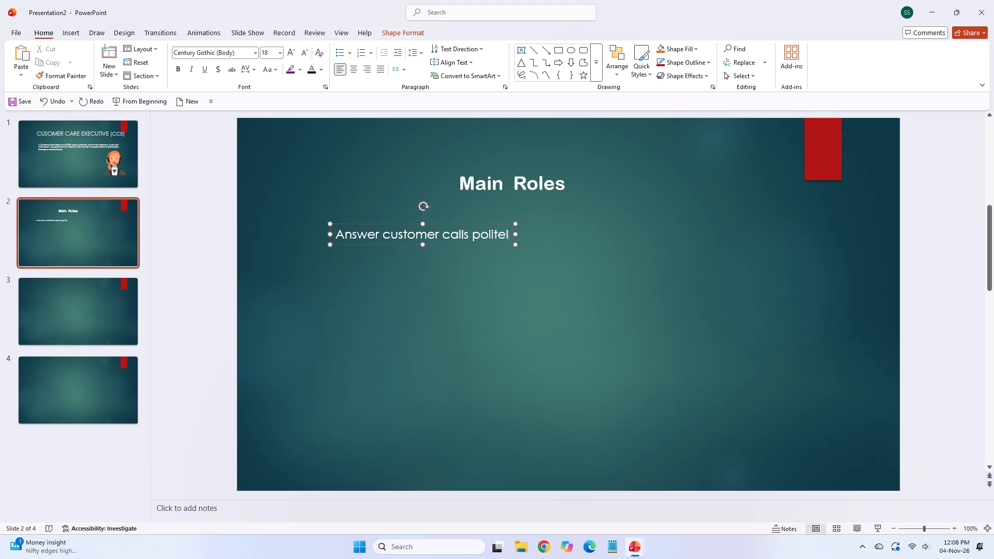
Put the number "1. " in front of "Answer" in the first role on slide 2, keeping the capital A.
{"action": "left_click", "coordinate": [333, 234]}
{"action": "left_click", "coordinate": [334, 235]}
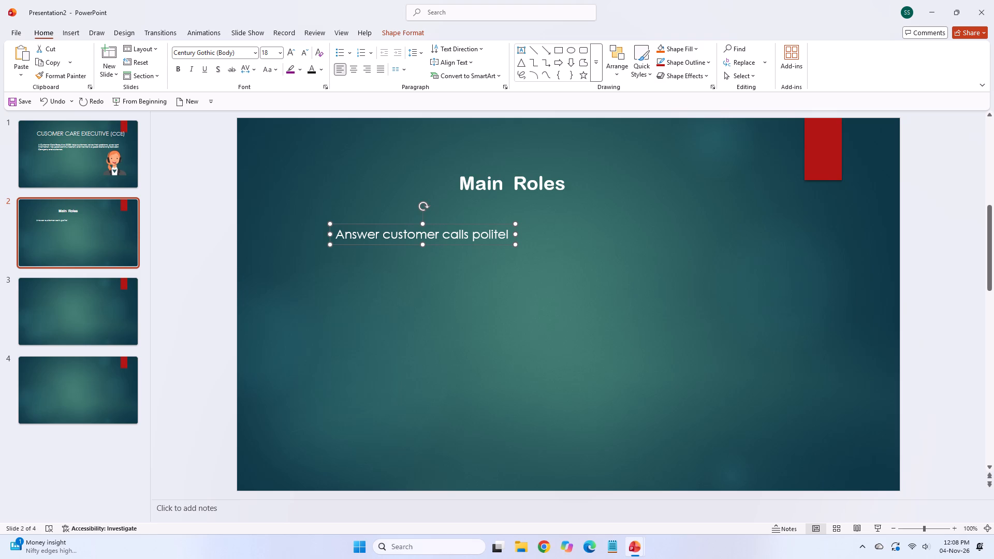
{"action": "left_click", "coordinate": [337, 233]}
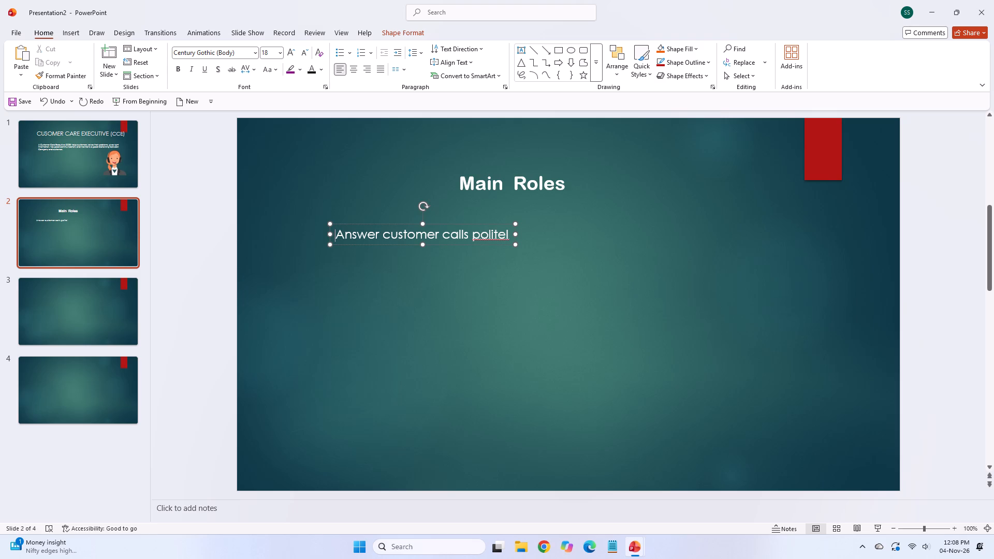
{"action": "key", "text": "1"}
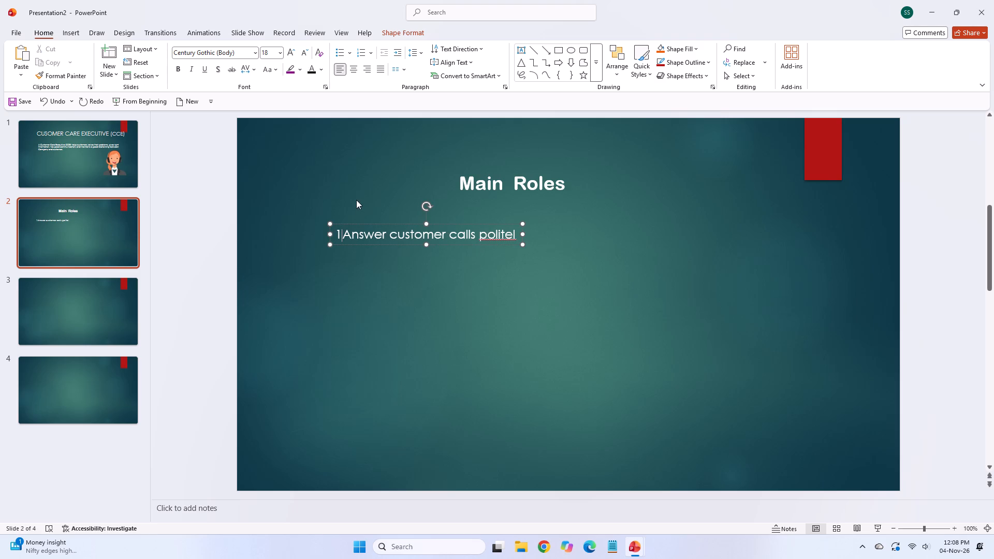
{"action": "key", "text": "Delete"}
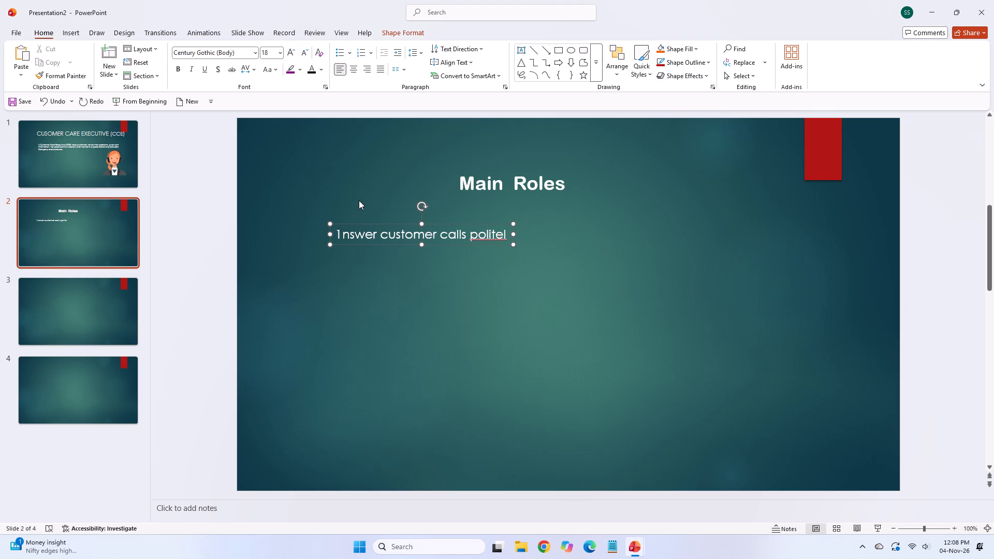
{"action": "key", "text": "BackSpace"}
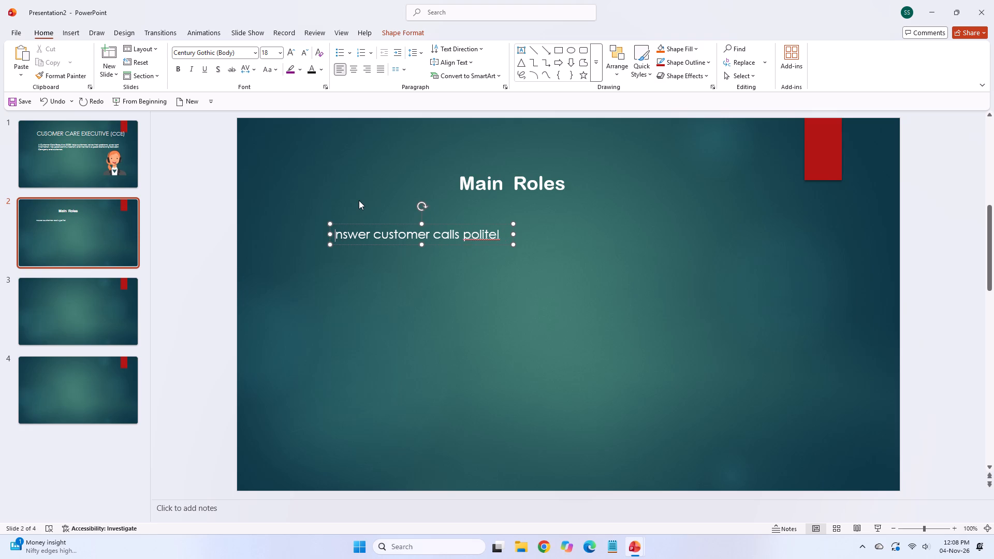
{"action": "key", "text": "ctrl+z"}
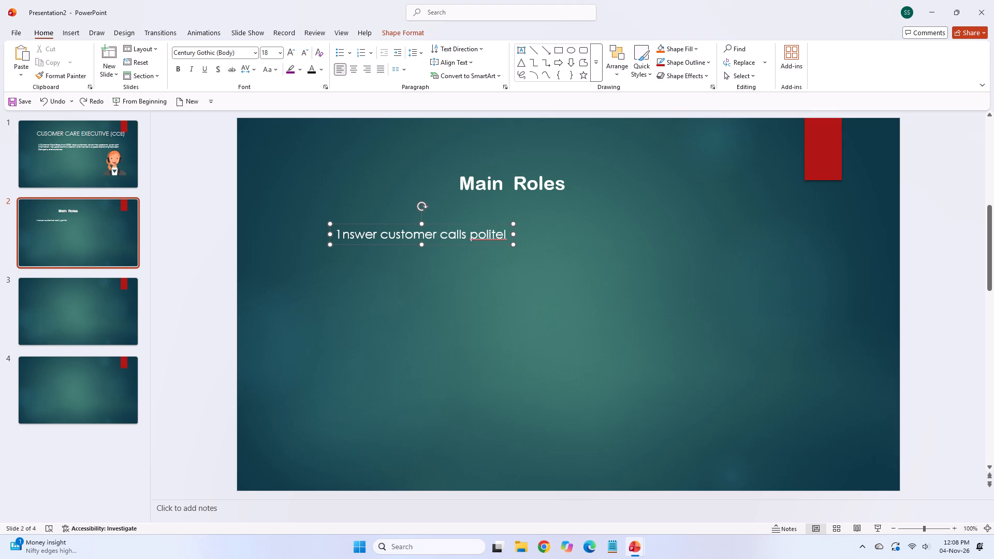
{"action": "key", "text": "BackSpace"}
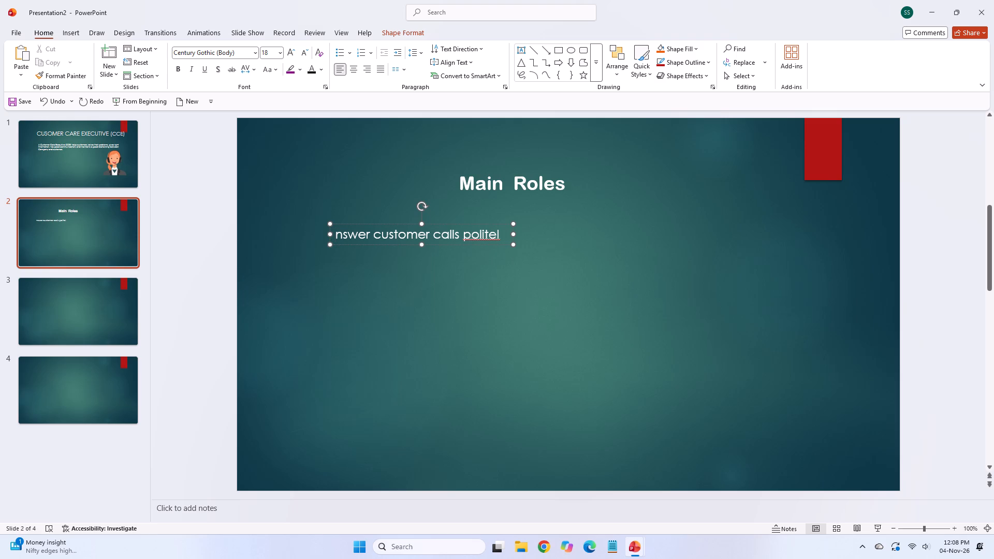
{"action": "key", "text": "ctrl+z"}
{"action": "key", "text": "period"}
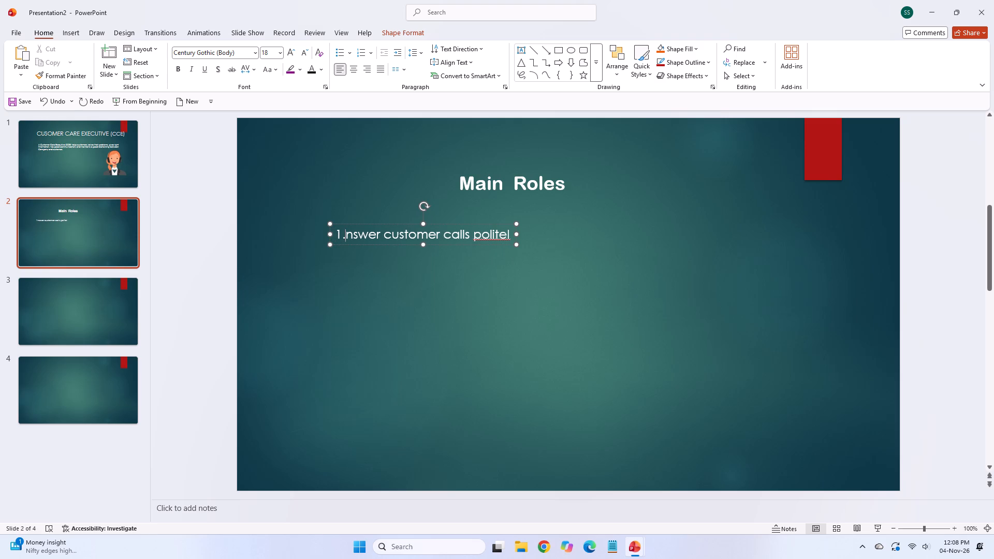
{"action": "key", "text": "space"}
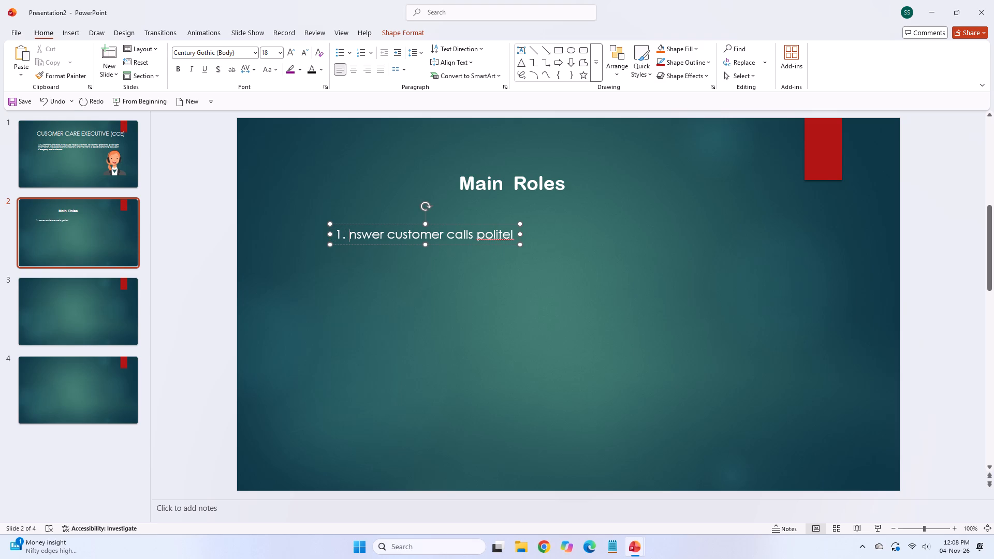
{"action": "key", "text": "shift+a"}
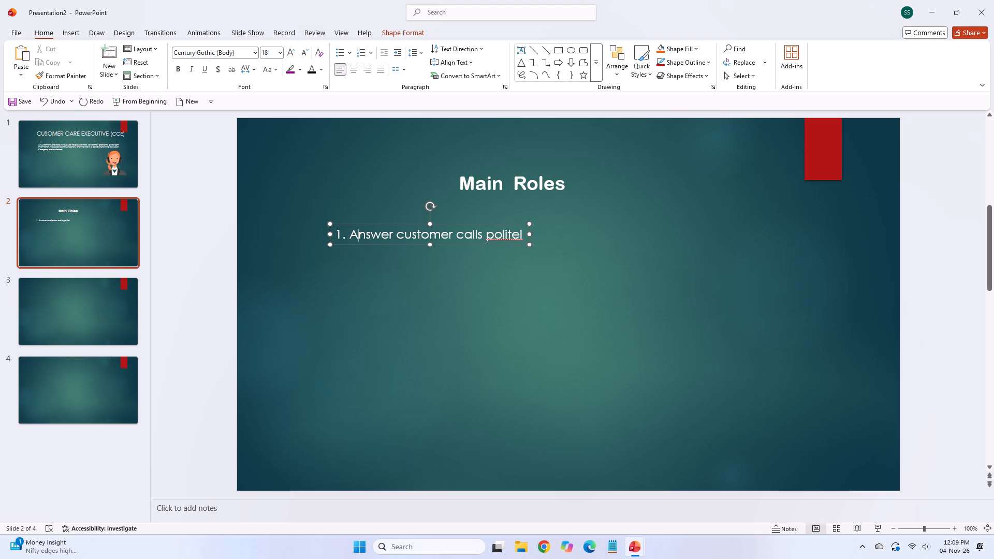
Finish the first role so it ends in "politely." and start a second numbered item below it.
{"action": "left_click", "coordinate": [523, 234]}
{"action": "key", "text": "y"}
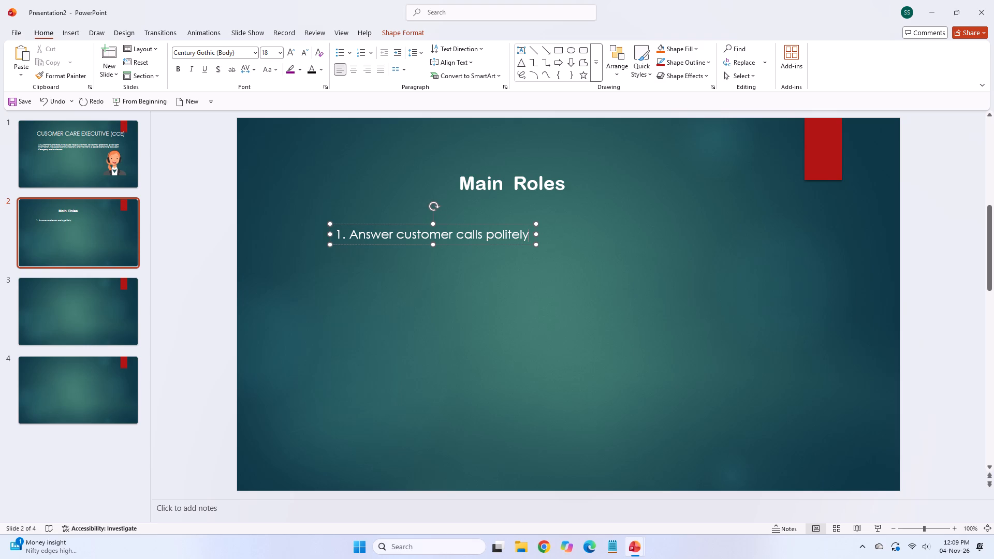
{"action": "key", "text": "period"}
{"action": "key", "text": "Return"}
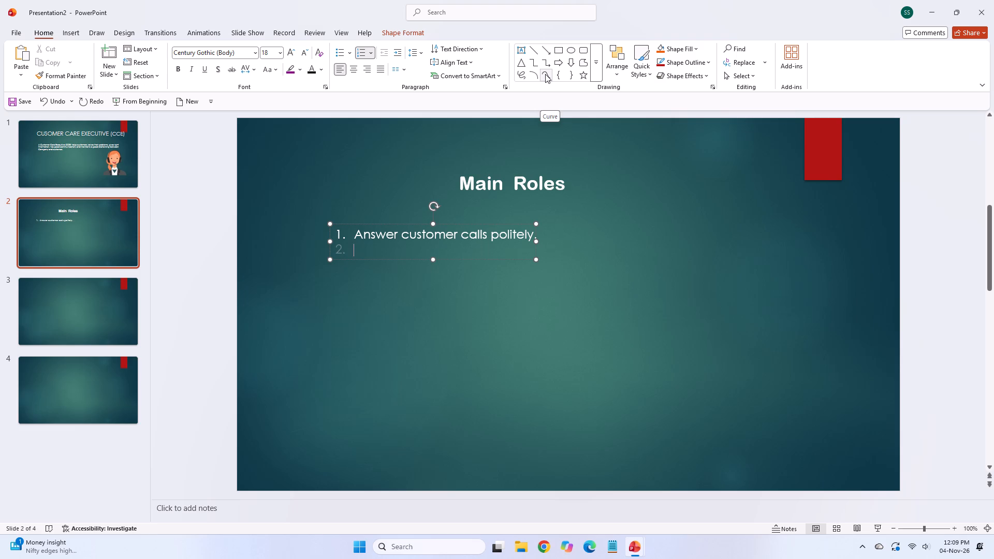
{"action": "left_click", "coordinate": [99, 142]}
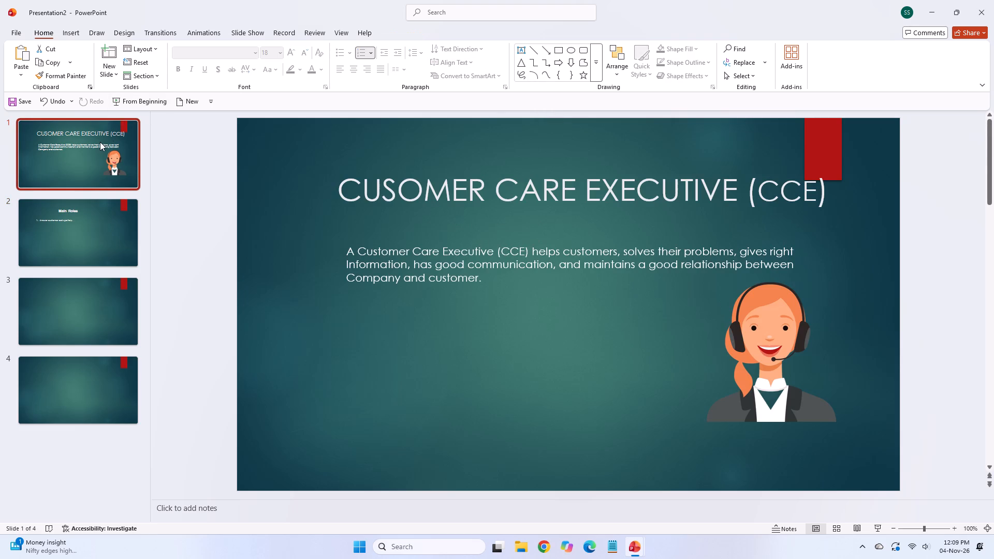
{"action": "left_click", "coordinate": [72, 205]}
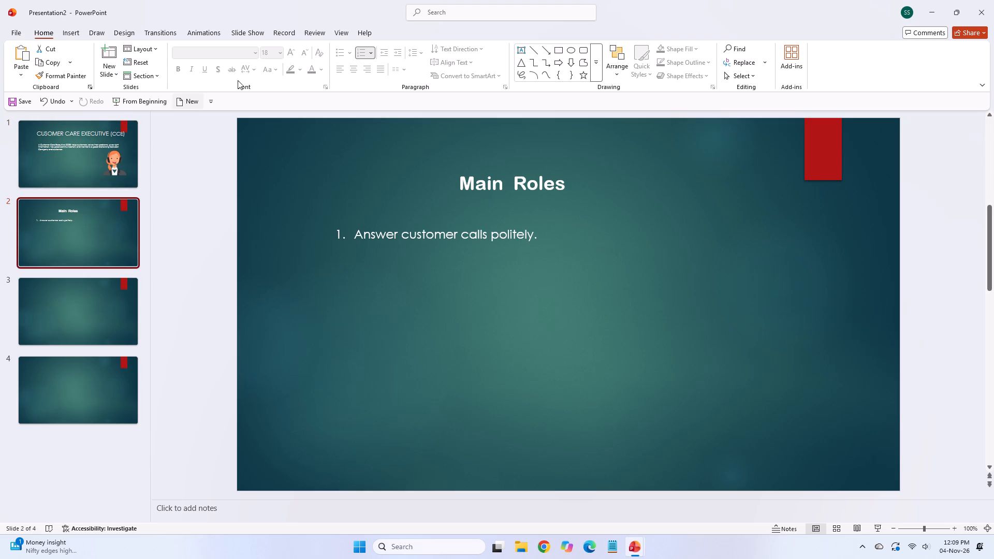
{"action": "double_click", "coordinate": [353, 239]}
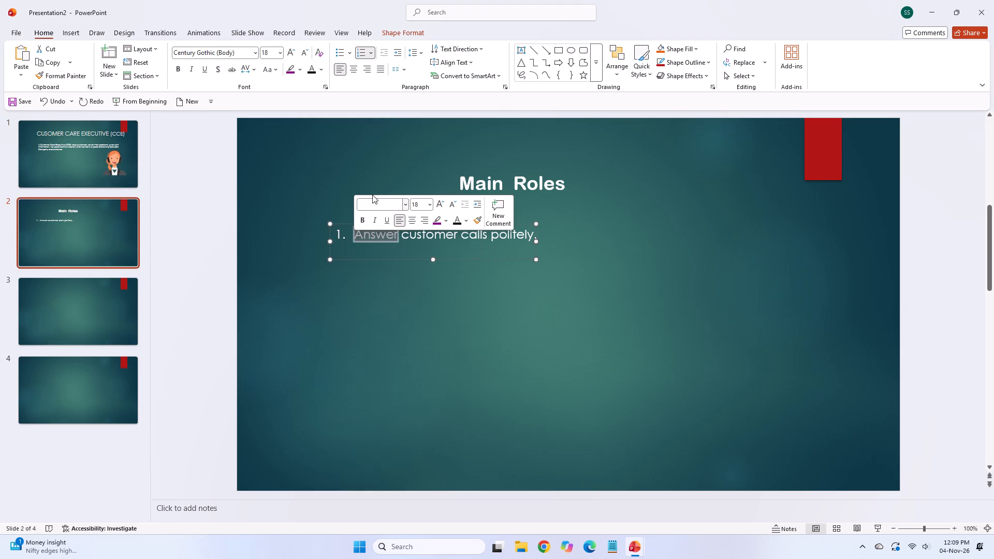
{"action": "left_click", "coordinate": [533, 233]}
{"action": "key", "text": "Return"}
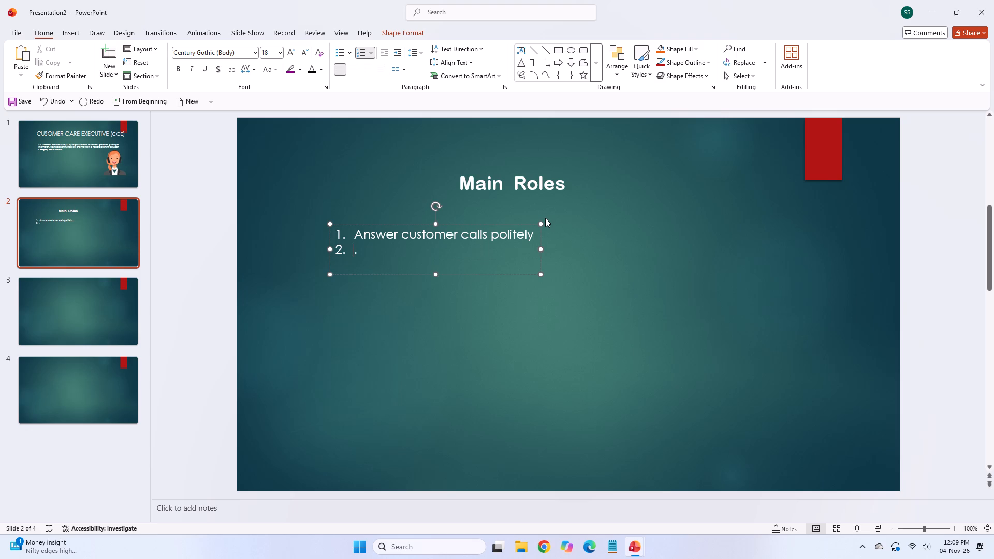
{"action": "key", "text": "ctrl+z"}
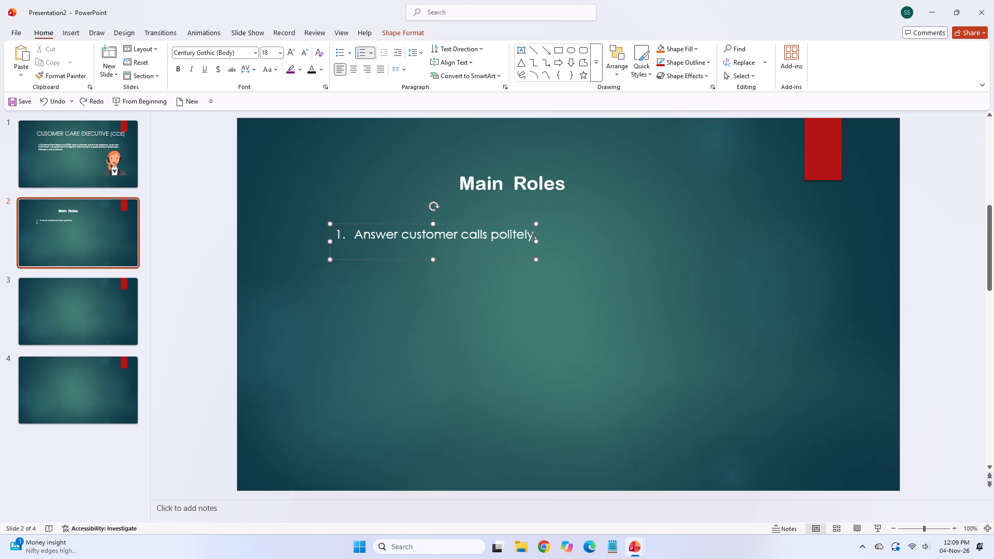
Widen the roles text box slightly so the full stop after "politely" fits inside it.
{"action": "left_click", "coordinate": [536, 242]}
{"action": "left_click", "coordinate": [540, 242]}
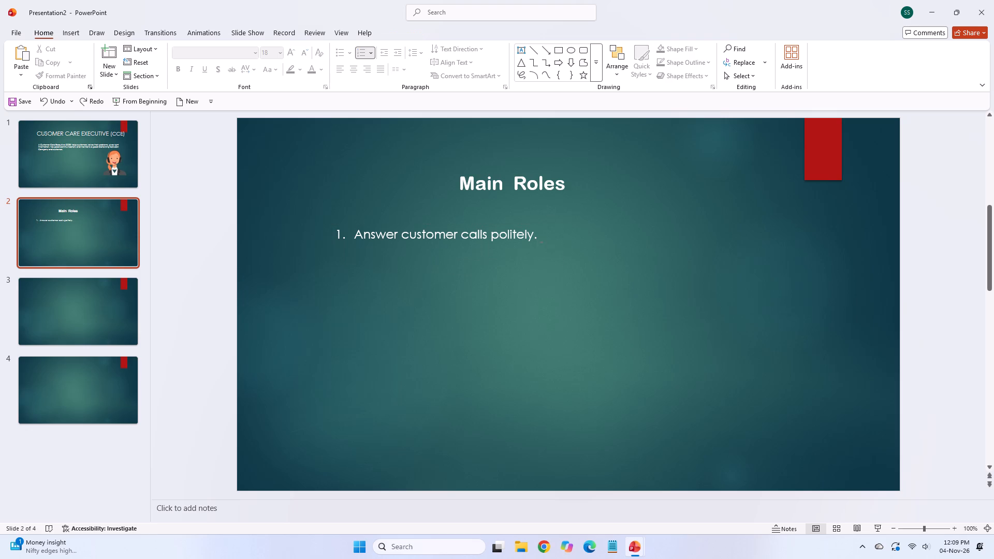
{"action": "left_click", "coordinate": [523, 233]}
{"action": "left_click_drag", "start_coordinate": [536, 241], "coordinate": [542, 242]}
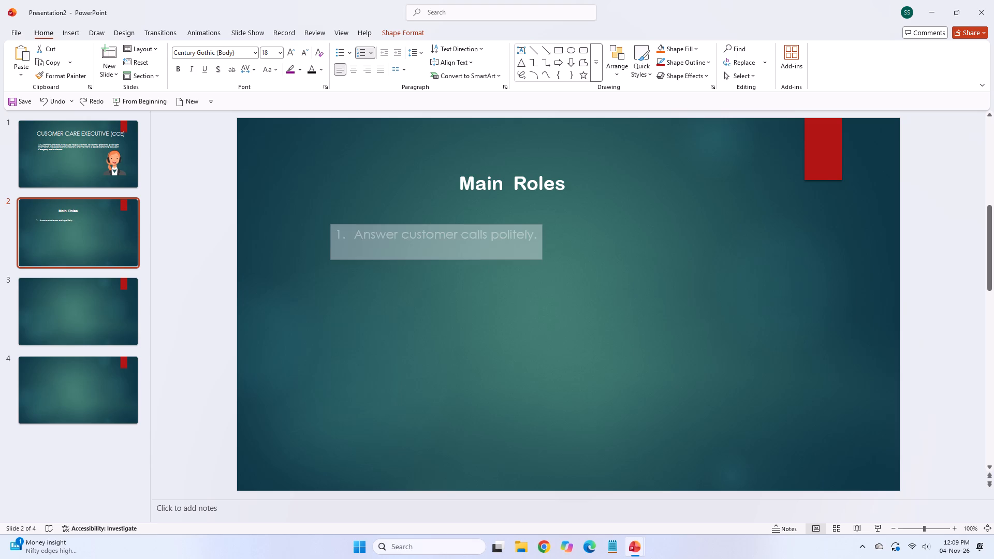
{"action": "left_click_drag", "start_coordinate": [542, 242], "coordinate": [543, 242]}
Start a second numbered item below "Answer customer calls politely." in the slide 2 roles text box.
{"action": "left_click", "coordinate": [539, 234]}
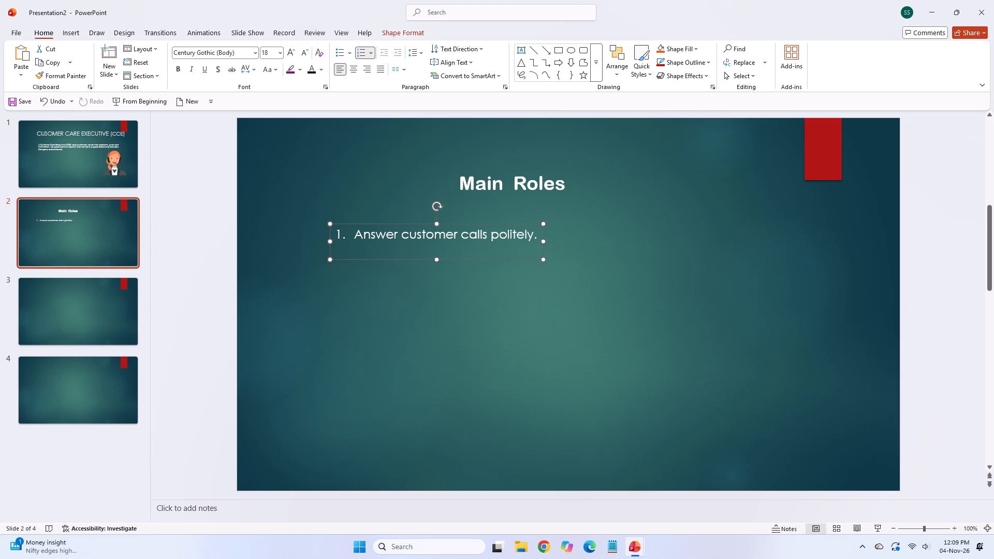
{"action": "left_click", "coordinate": [537, 238]}
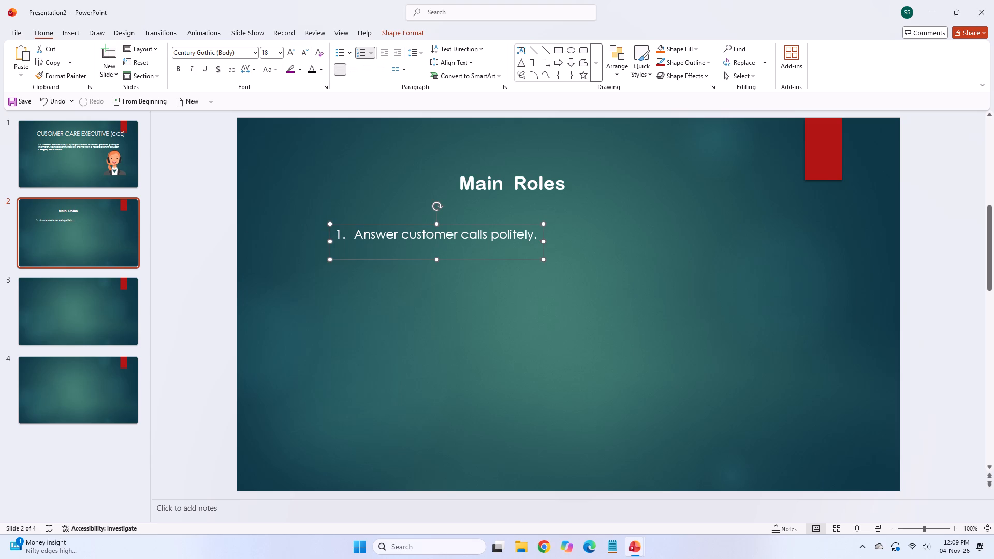
{"action": "left_click", "coordinate": [535, 234]}
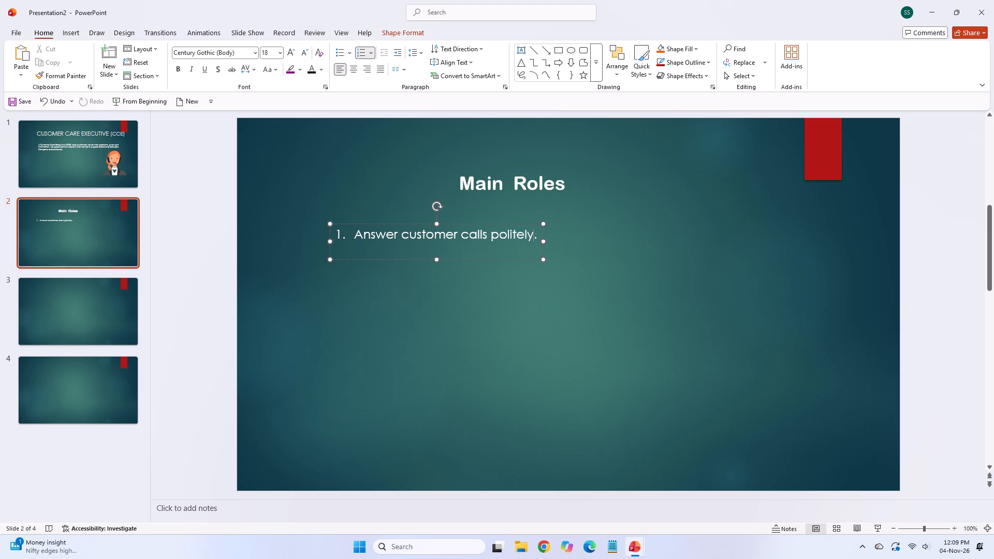
{"action": "left_click", "coordinate": [537, 236]}
{"action": "key", "text": "Return"}
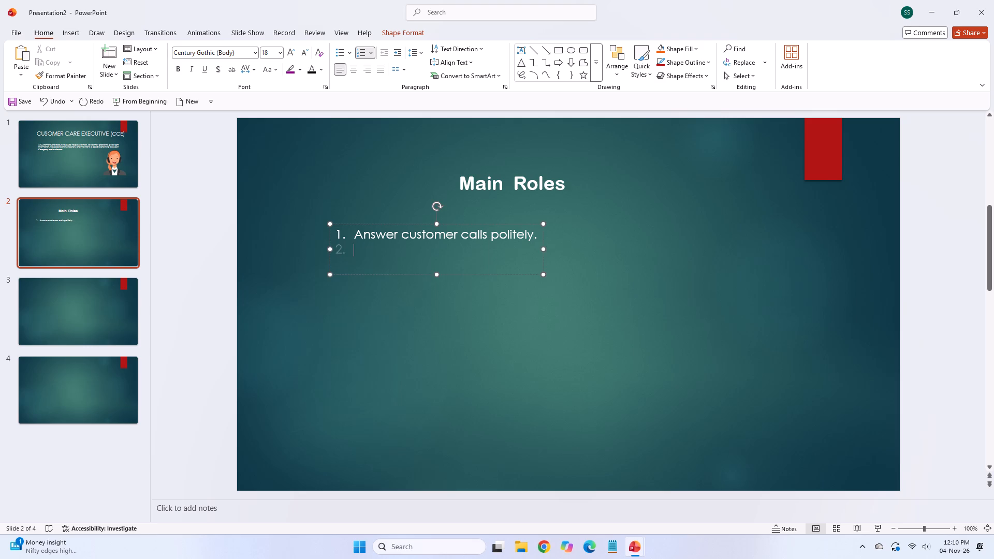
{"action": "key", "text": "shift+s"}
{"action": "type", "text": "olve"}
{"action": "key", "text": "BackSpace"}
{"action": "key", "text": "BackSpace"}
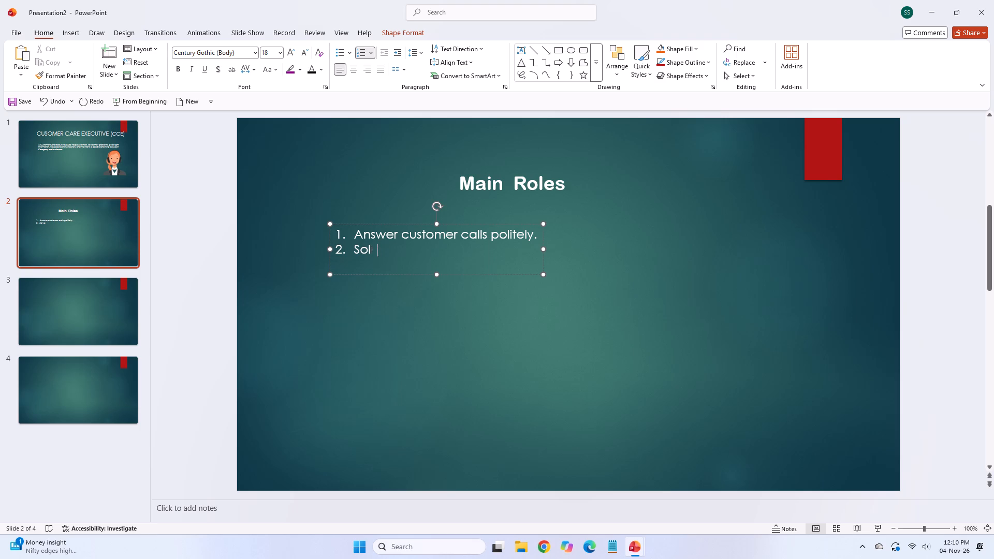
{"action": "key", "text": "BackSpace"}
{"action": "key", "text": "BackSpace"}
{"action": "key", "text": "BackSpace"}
Write the second main role as "Solve complaints and problems.".
{"action": "key", "text": "shift+s"}
{"action": "type", "text": "olve"}
{"action": "key", "text": "space"}
{"action": "type", "text": "co"}
{"action": "type", "text": "mpla"}
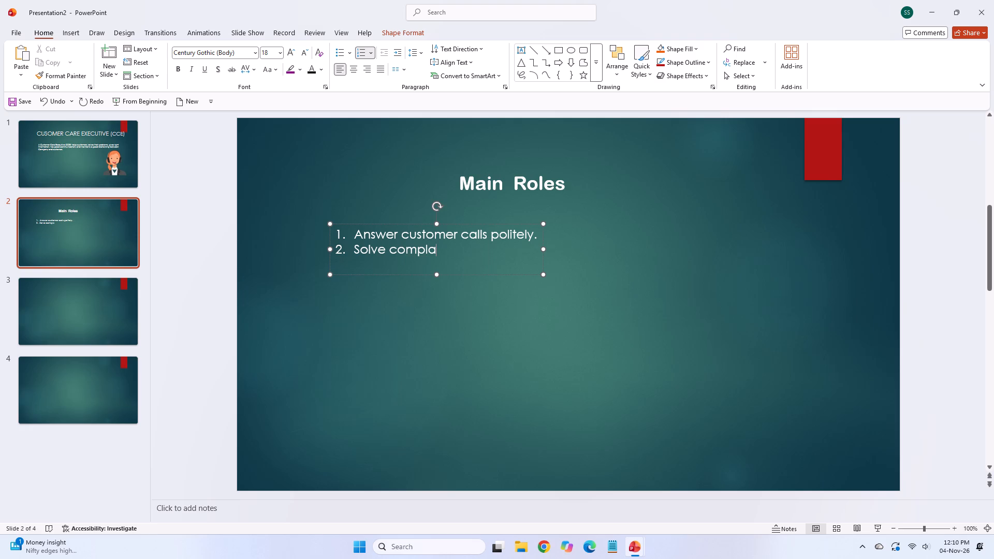
{"action": "type", "text": "ints"}
{"action": "key", "text": "space"}
{"action": "type", "text": "and"}
{"action": "key", "text": "space"}
{"action": "type", "text": "pro"}
{"action": "type", "text": "blems"}
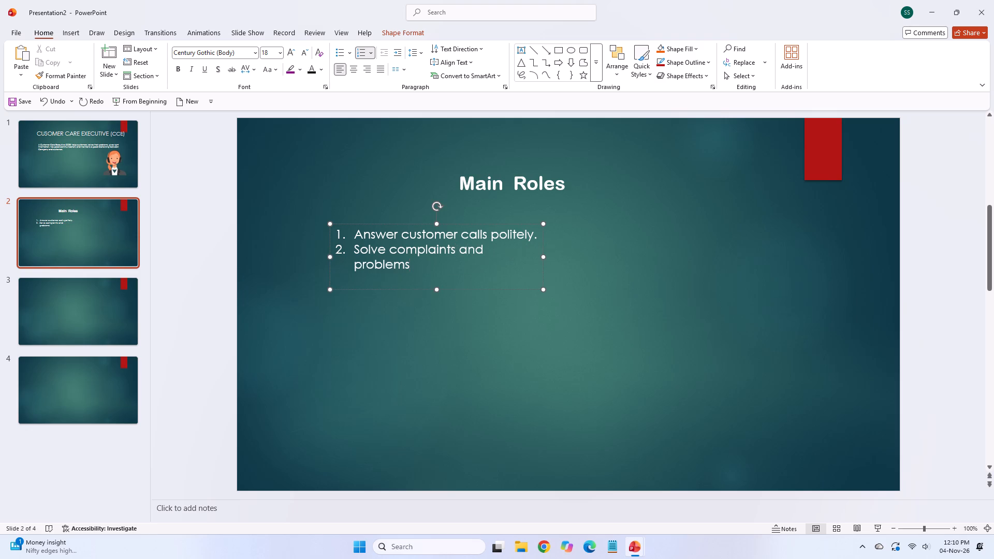
{"action": "key", "text": "period"}
Add a third numbered item below the second role and begin its text with a capital "S".
{"action": "key", "text": "Return"}
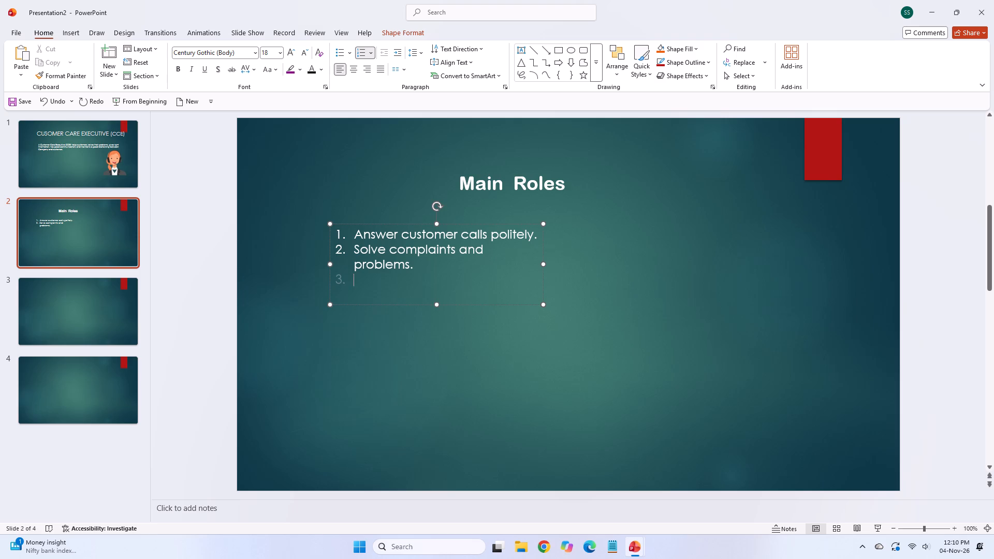
{"action": "key", "text": "shift+s"}
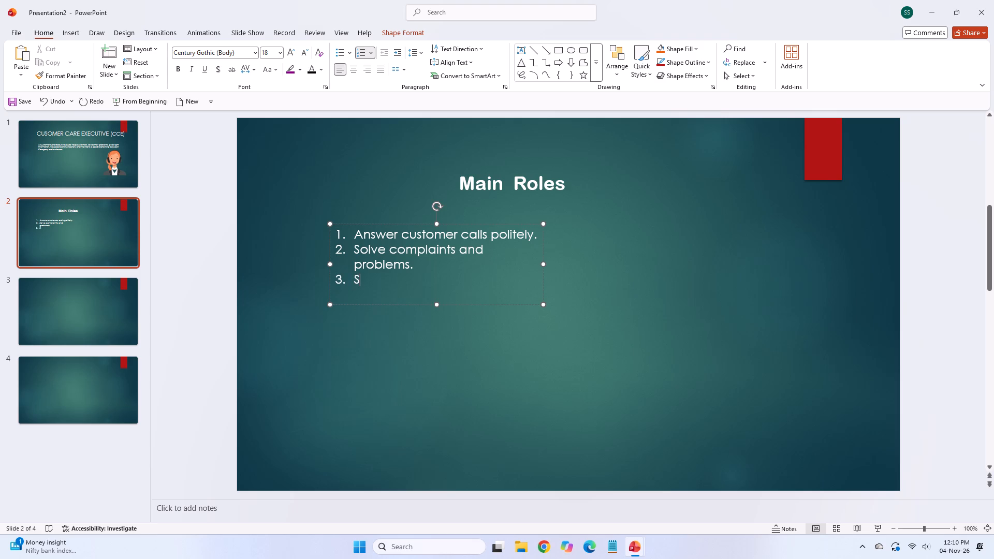
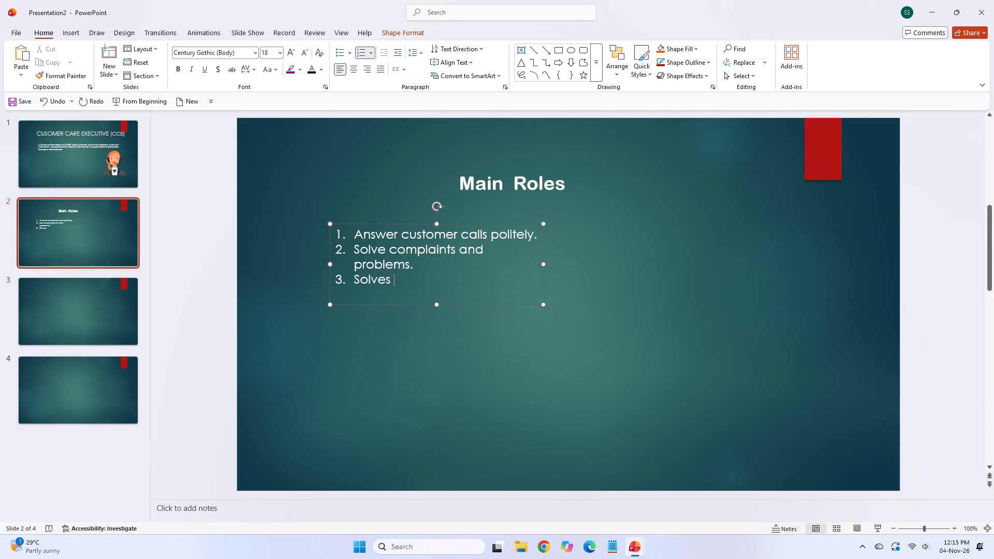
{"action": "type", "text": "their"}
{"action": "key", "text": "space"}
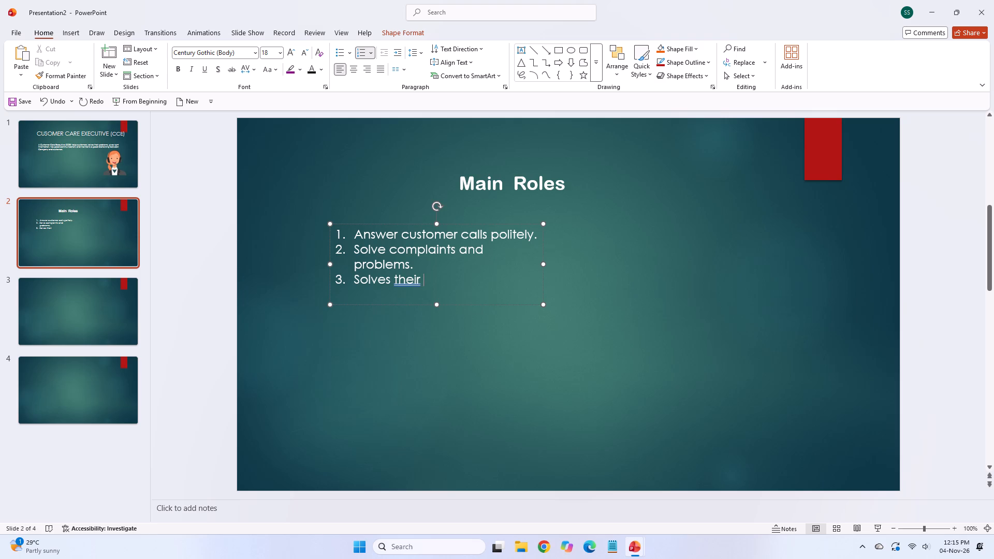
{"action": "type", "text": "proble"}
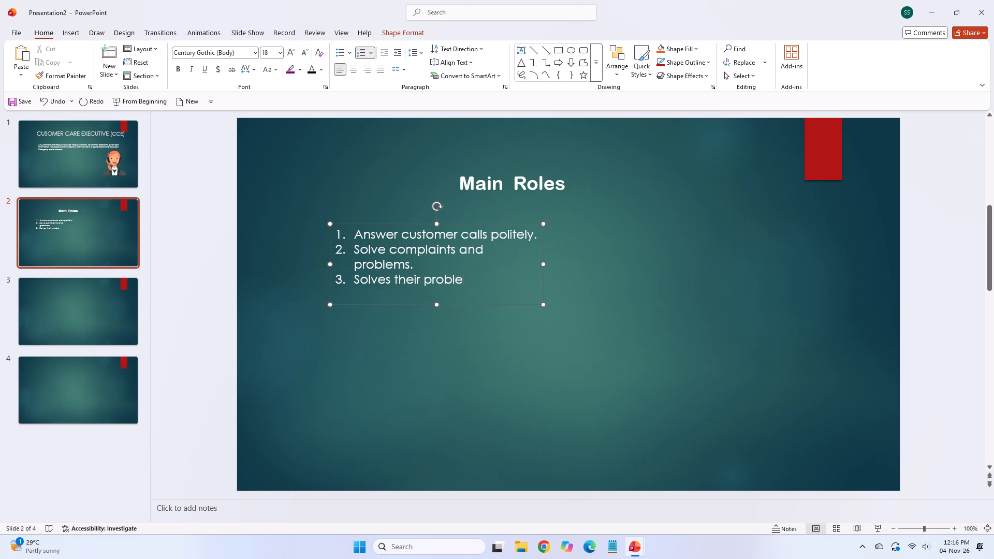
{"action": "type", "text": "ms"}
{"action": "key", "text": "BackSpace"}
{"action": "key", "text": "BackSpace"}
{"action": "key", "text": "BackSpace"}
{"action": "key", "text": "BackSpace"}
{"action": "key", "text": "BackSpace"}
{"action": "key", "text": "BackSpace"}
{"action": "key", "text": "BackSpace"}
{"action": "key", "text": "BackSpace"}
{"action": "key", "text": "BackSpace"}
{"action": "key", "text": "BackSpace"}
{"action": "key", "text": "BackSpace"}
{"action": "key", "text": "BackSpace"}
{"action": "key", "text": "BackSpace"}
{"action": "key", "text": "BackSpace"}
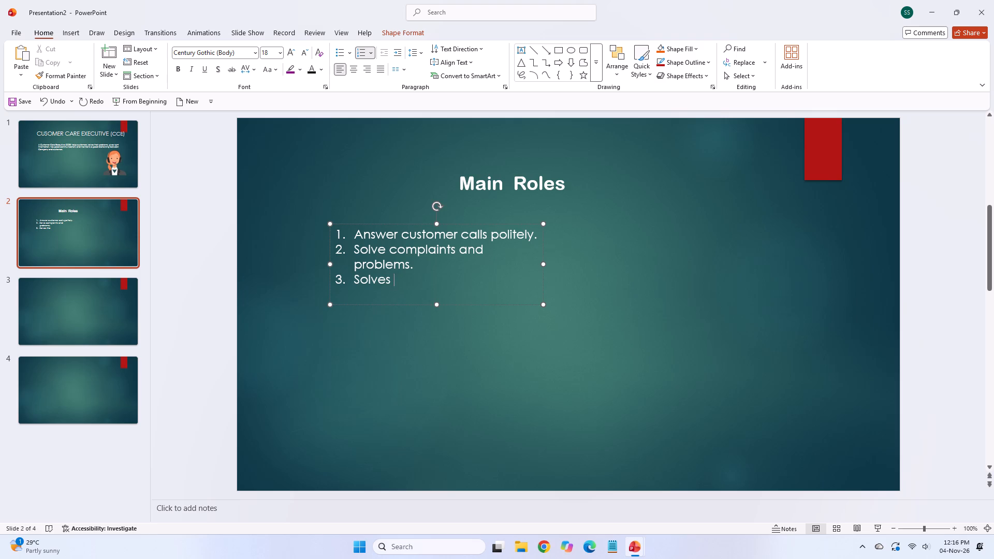
Replace "Solves" in the third numbered item of the slide 2 roles list with "Give correct information about product.".
{"action": "key", "text": "BackSpace"}
{"action": "key", "text": "BackSpace"}
{"action": "key", "text": "BackSpace"}
{"action": "key", "text": "BackSpace"}
{"action": "key", "text": "BackSpace"}
{"action": "key", "text": "BackSpace"}
{"action": "key", "text": "BackSpace"}
{"action": "key", "text": "shift+g"}
{"action": "type", "text": "ive"}
{"action": "key", "text": "space"}
{"action": "type", "text": "corr"}
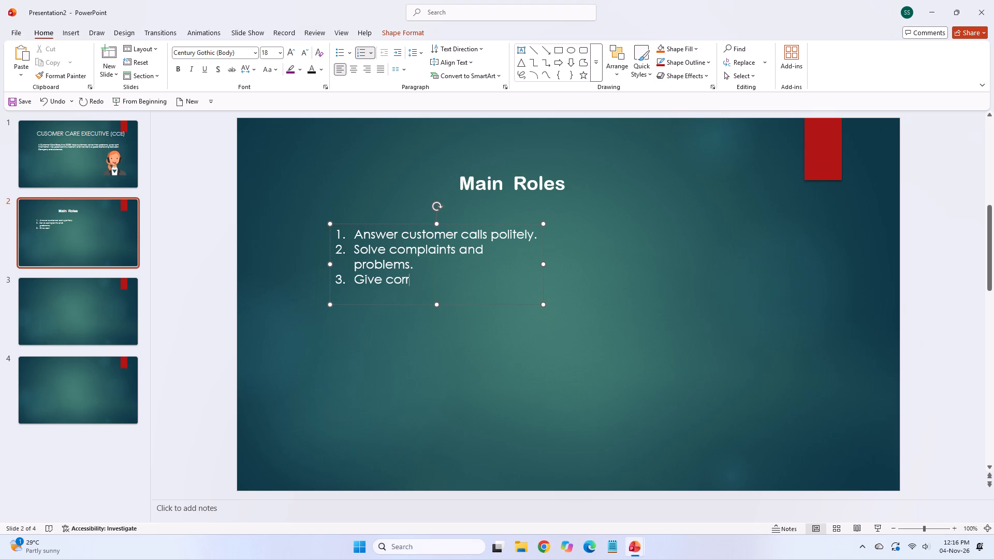
{"action": "type", "text": "ect"}
{"action": "key", "text": "space"}
{"action": "type", "text": "in"}
{"action": "type", "text": "formation"}
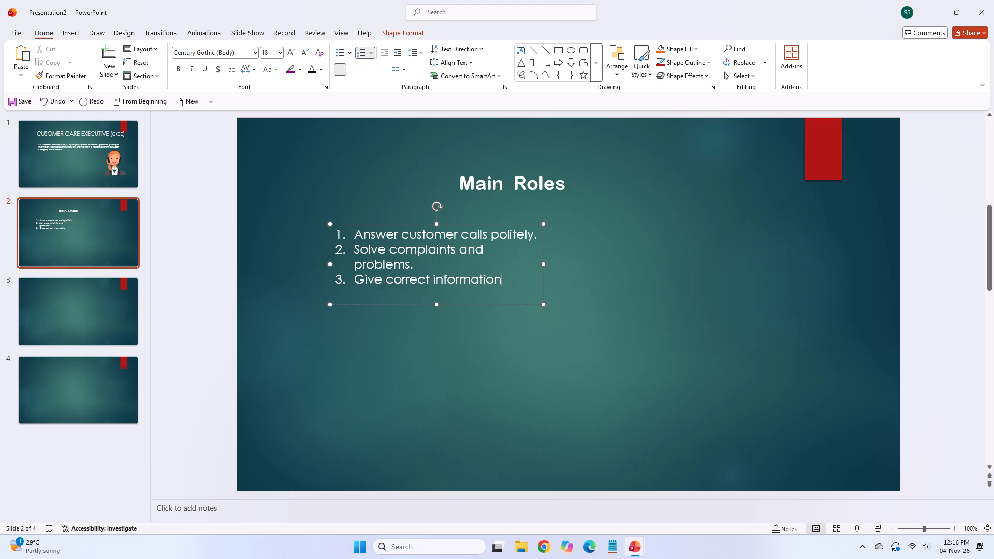
{"action": "key", "text": "space"}
{"action": "type", "text": "about"}
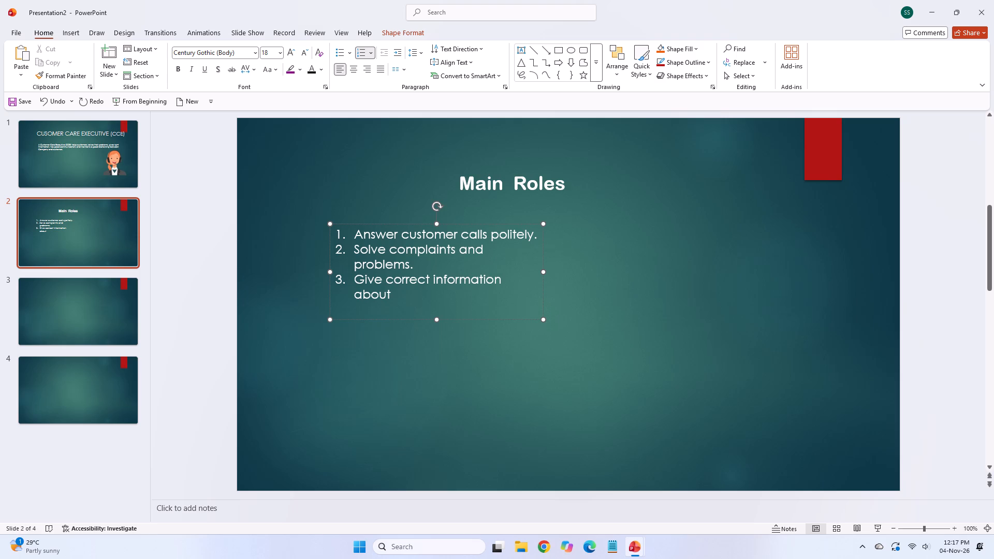
{"action": "key", "text": "space"}
{"action": "type", "text": "product"}
{"action": "key", "text": "period"}
Add a fourth numbered role reading "Make good relationship with customer." and leave the text box.
{"action": "key", "text": "Return"}
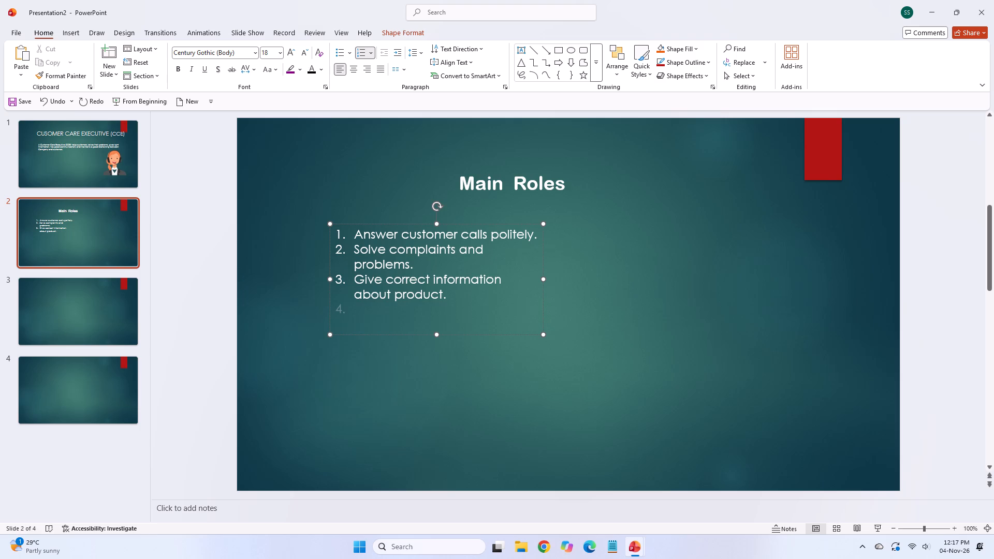
{"action": "type", "text": "Ma"}
{"action": "type", "text": "ke good"}
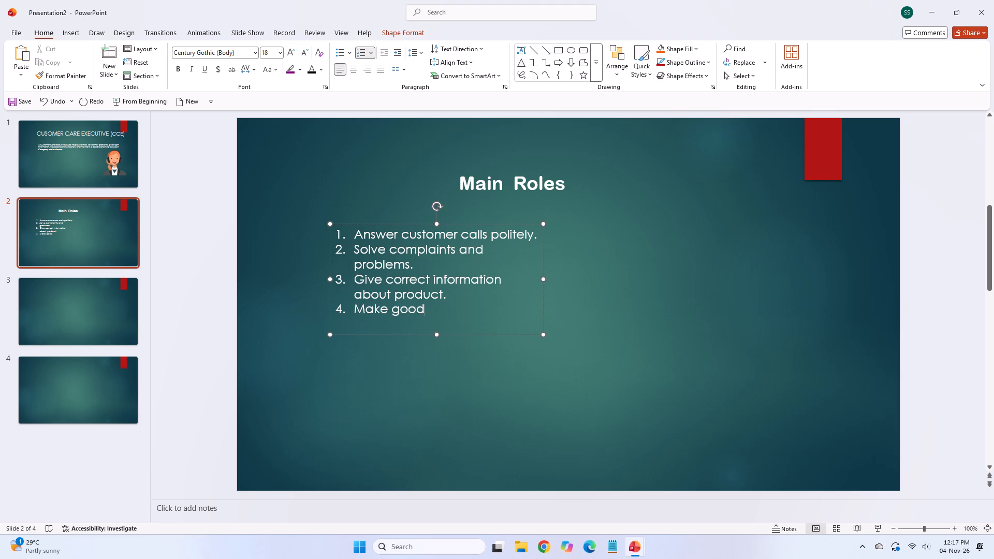
{"action": "key", "text": "space"}
{"action": "type", "text": "relationship"}
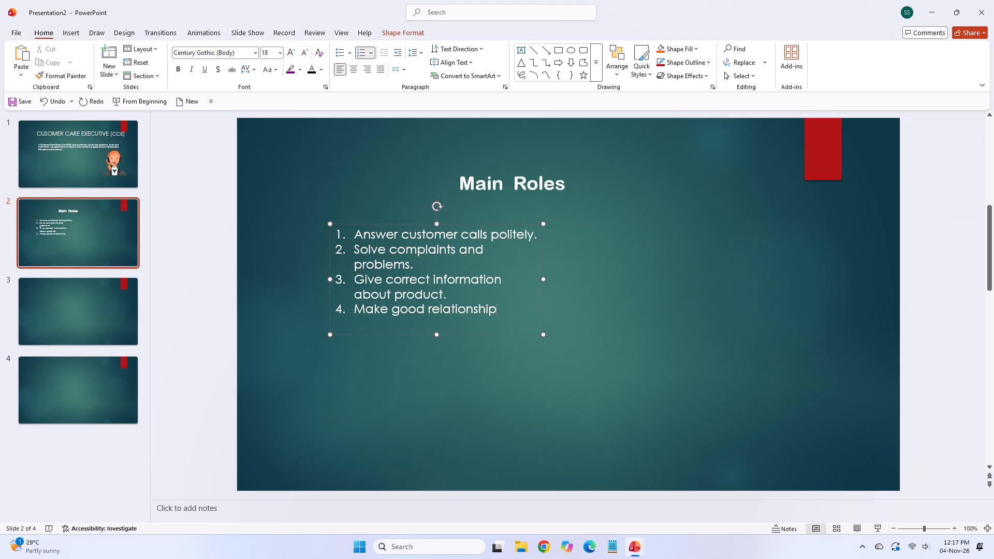
{"action": "key", "text": "space"}
{"action": "key", "text": "w"}
{"action": "type", "text": "ith"}
{"action": "key", "text": "space"}
{"action": "type", "text": "customer"}
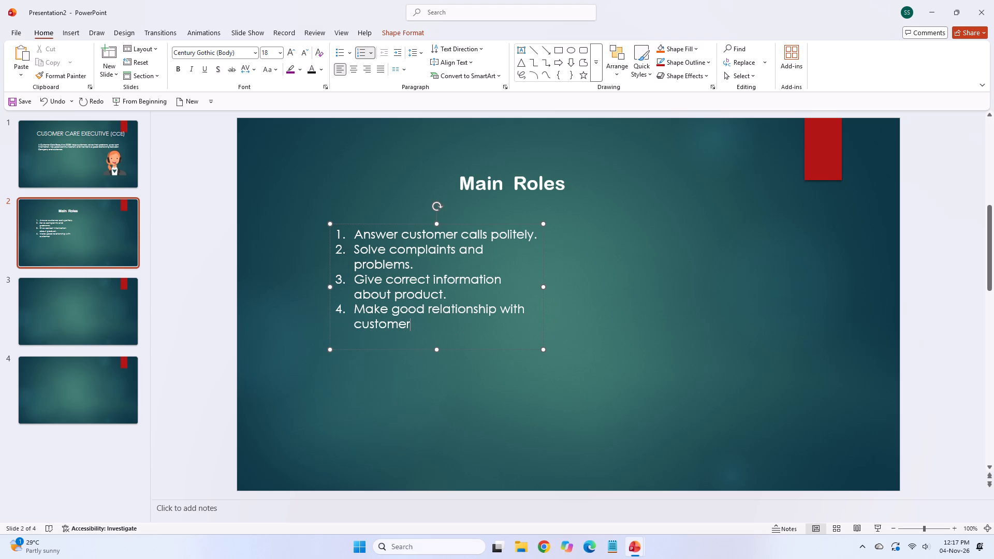
{"action": "key", "text": "period"}
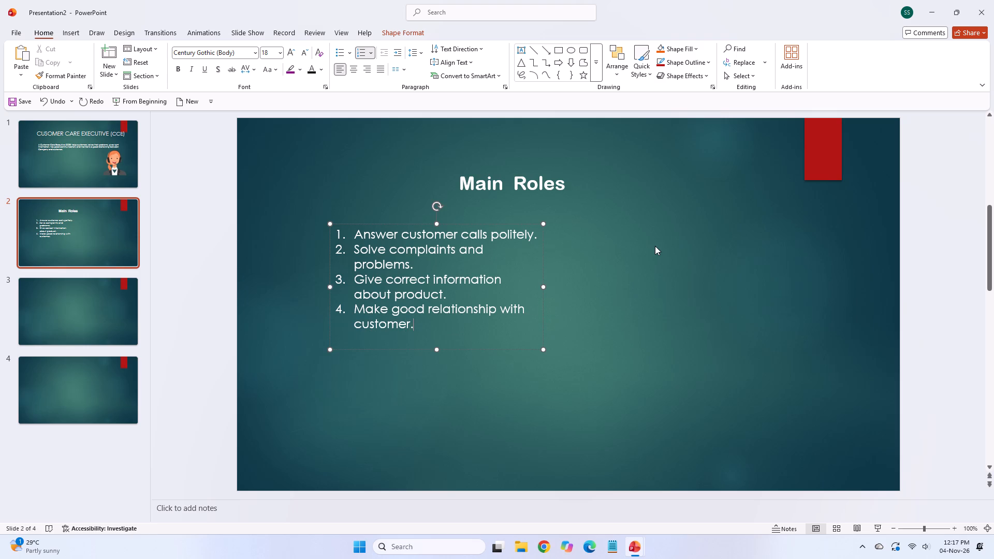
{"action": "left_click", "coordinate": [655, 246]}
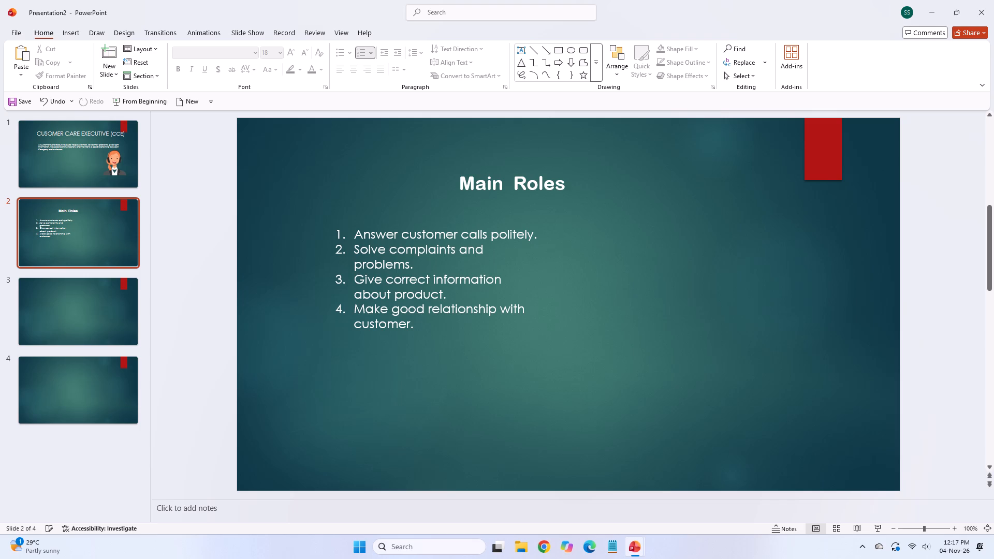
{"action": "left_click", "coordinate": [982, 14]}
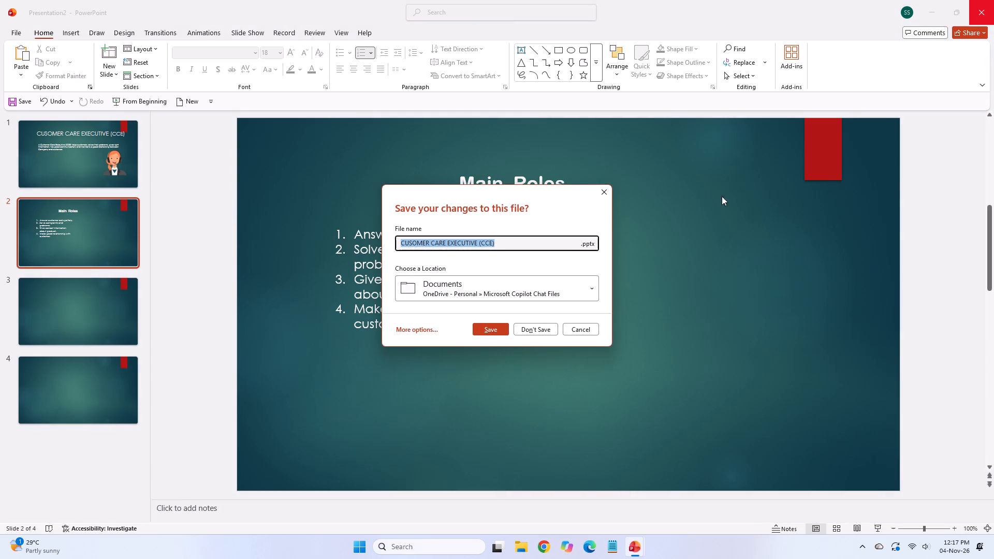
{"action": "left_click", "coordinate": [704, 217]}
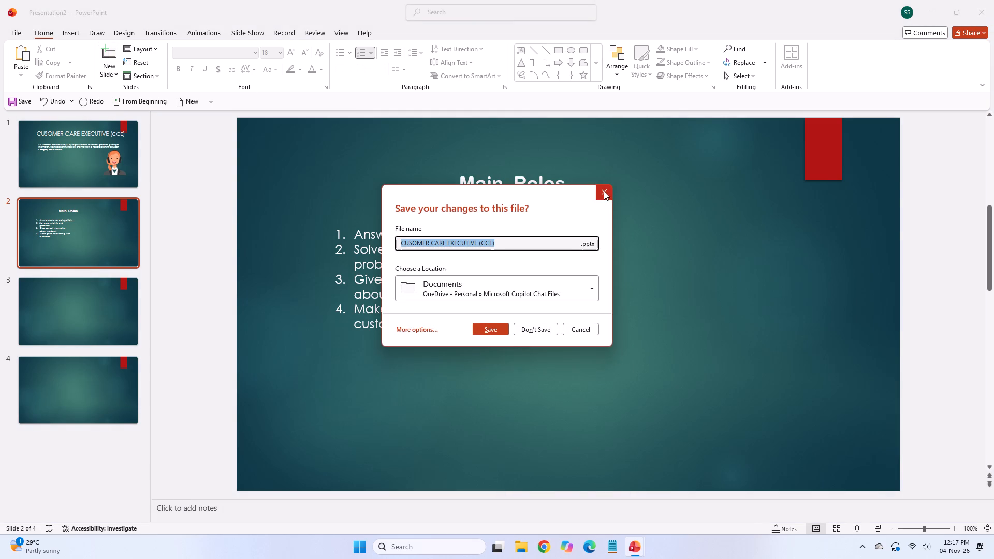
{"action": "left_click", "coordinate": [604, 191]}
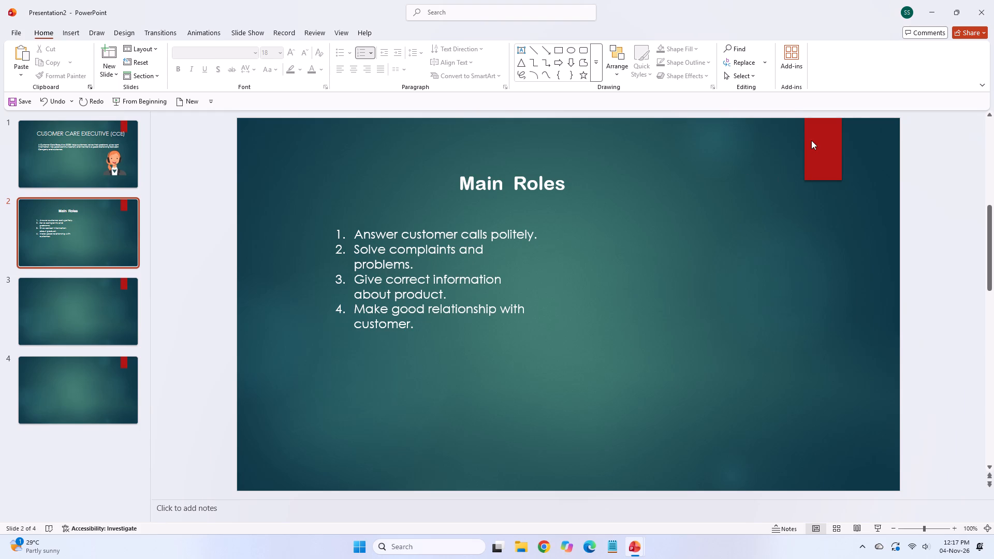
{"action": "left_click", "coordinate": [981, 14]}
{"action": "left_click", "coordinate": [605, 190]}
Switch to Chrome, search the web for "customer care executive main roles images" and open the image results.
{"action": "left_click", "coordinate": [933, 13]}
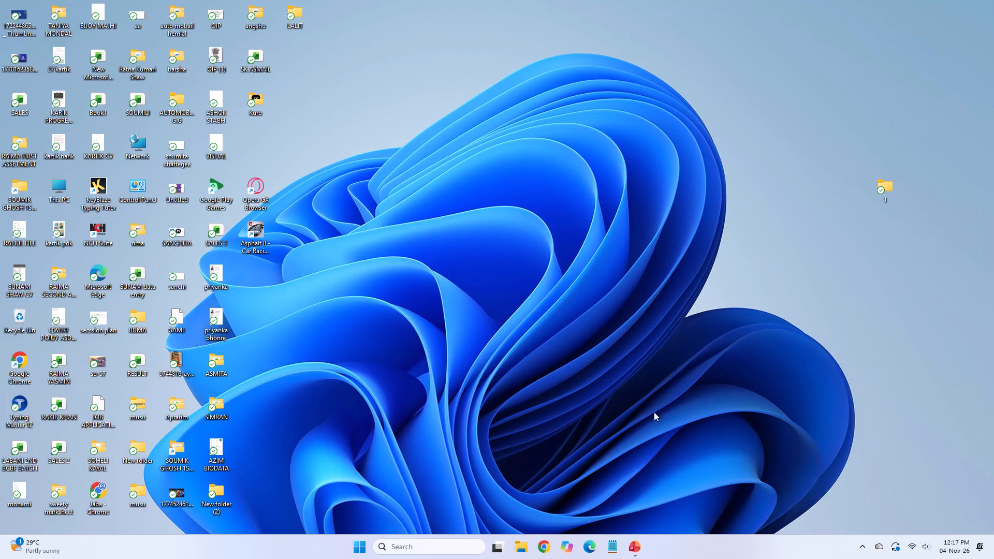
{"action": "left_click", "coordinate": [543, 548]}
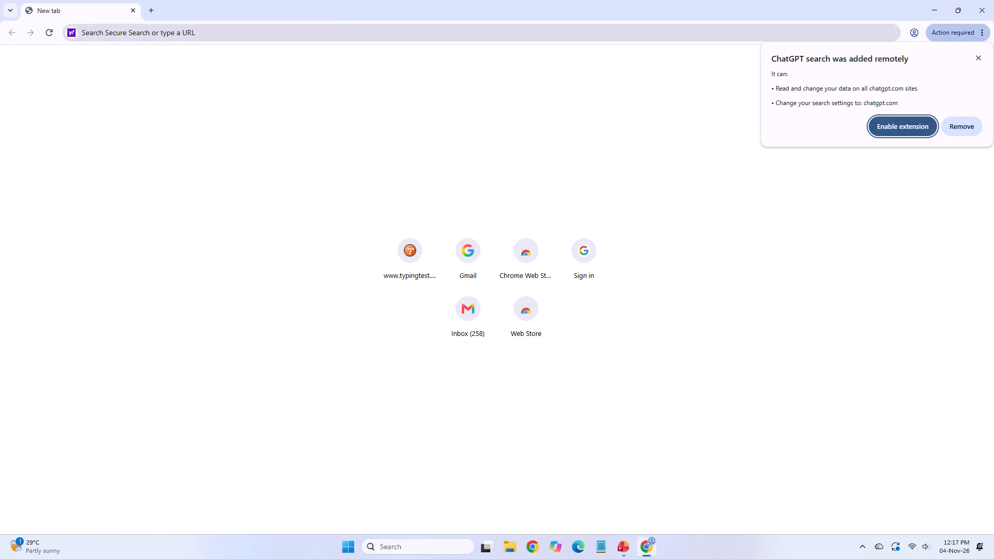
{"action": "left_click", "coordinate": [90, 33]}
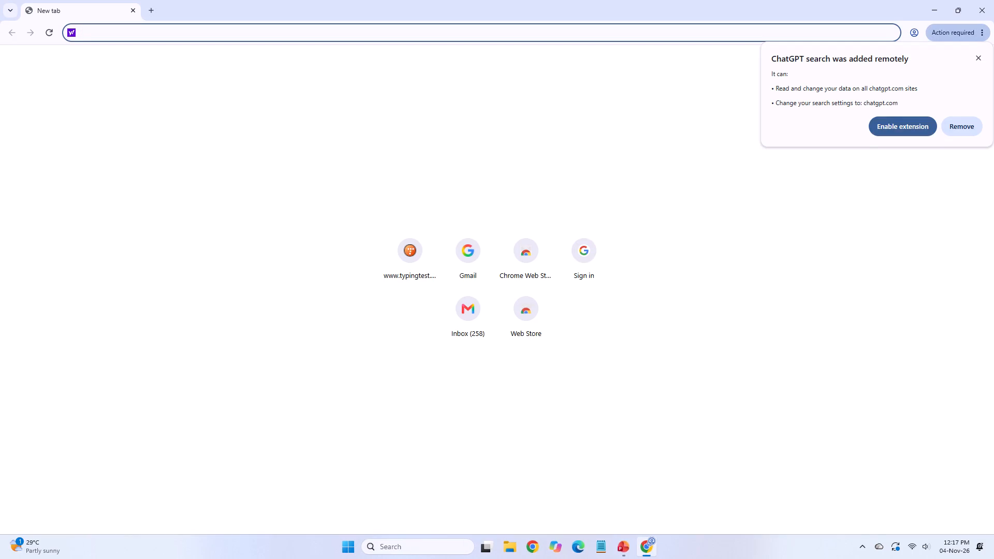
{"action": "key", "text": "c"}
{"action": "key", "text": "u"}
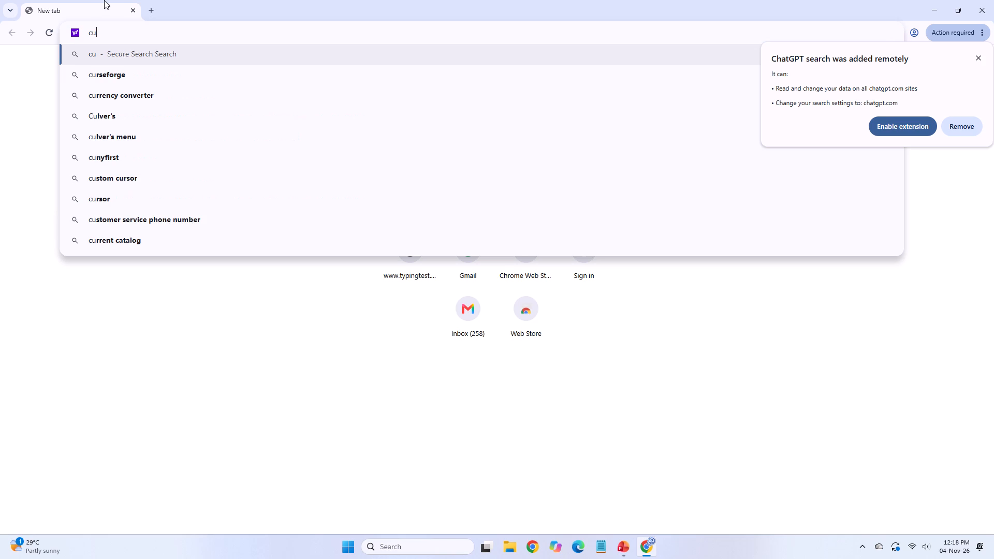
{"action": "type", "text": "stomer care"}
{"action": "key", "text": "space"}
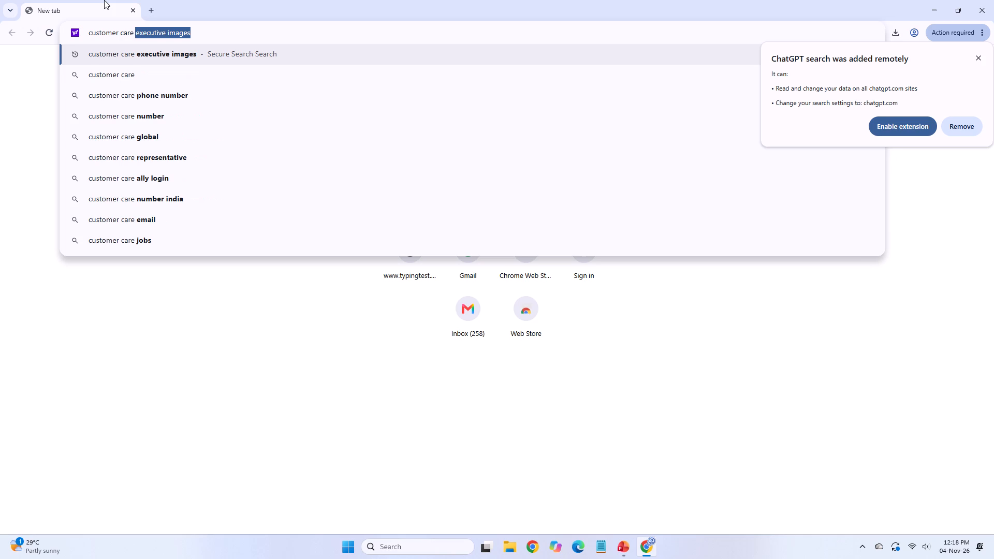
{"action": "type", "text": "executive"}
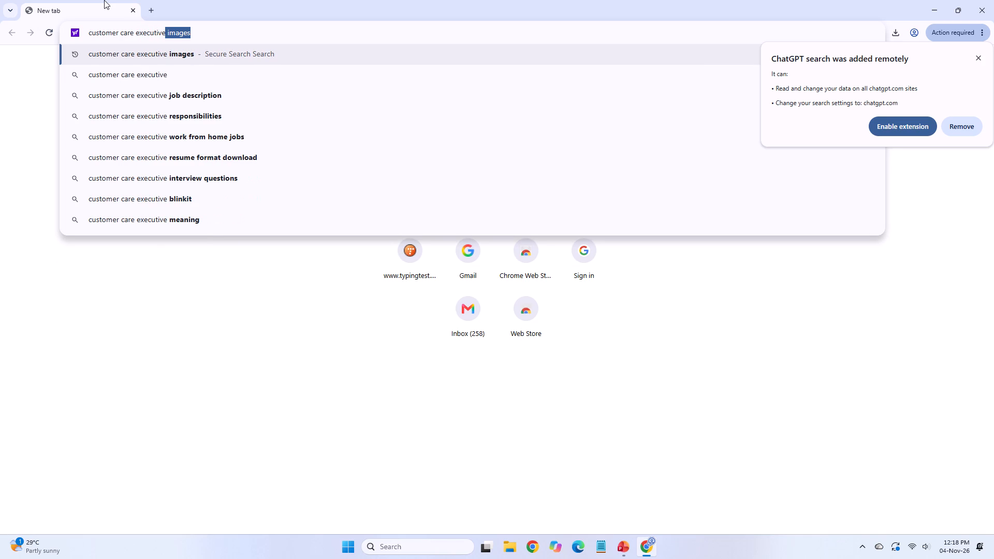
{"action": "key", "text": "space"}
{"action": "type", "text": "main roles"}
{"action": "key", "text": "space"}
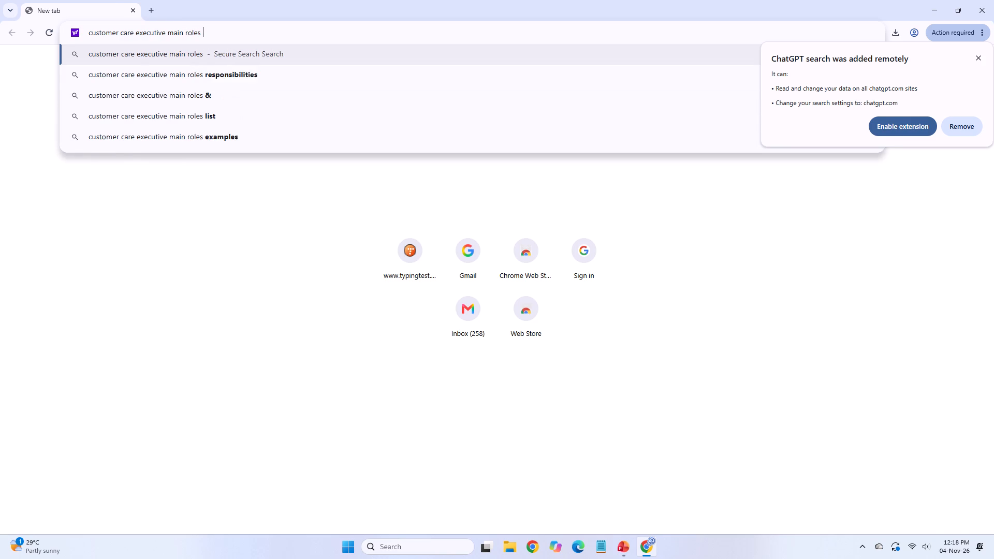
{"action": "type", "text": "im"}
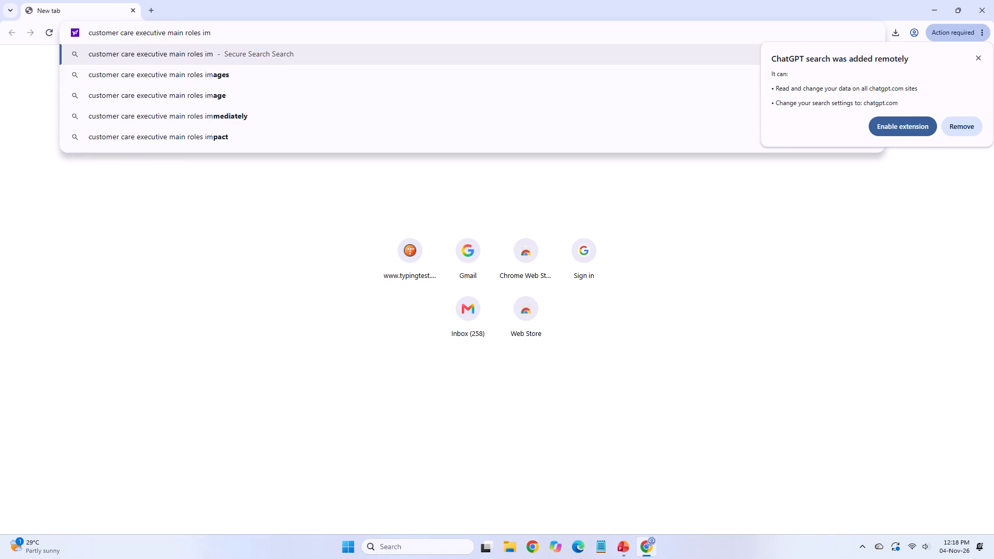
{"action": "double_click", "coordinate": [112, 75]}
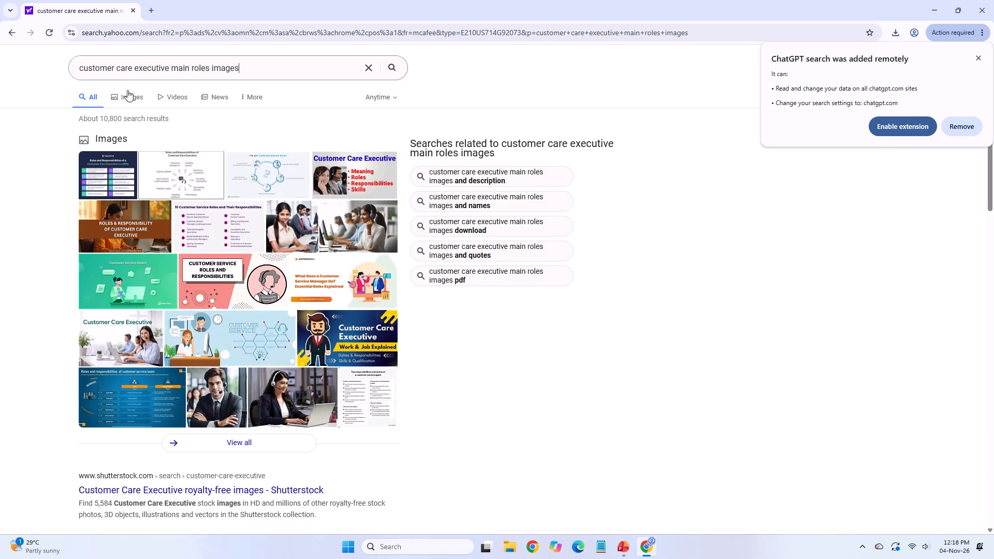
{"action": "left_click", "coordinate": [127, 98]}
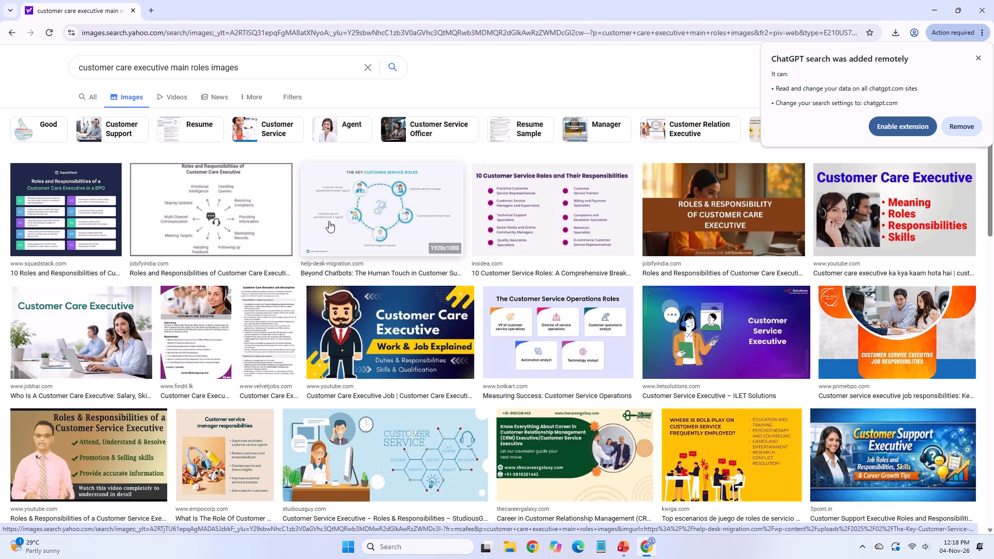
Look through the image results for customer care executive main roles for a suitable slide illustration, and close the browser.
{"action": "scroll", "coordinate": [573, 256], "scroll_direction": "down", "scroll_amount": 1}
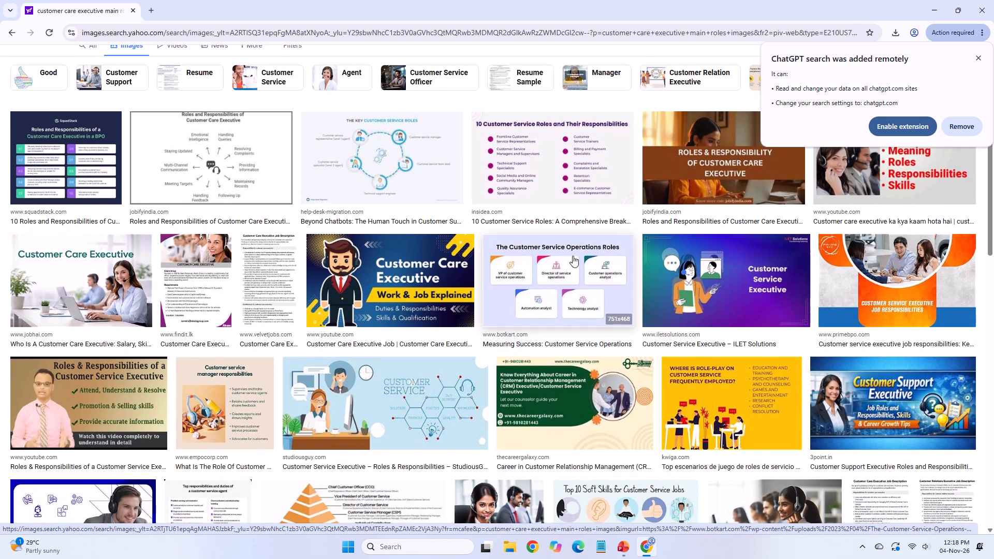
{"action": "scroll", "coordinate": [573, 256], "scroll_direction": "down", "scroll_amount": 1}
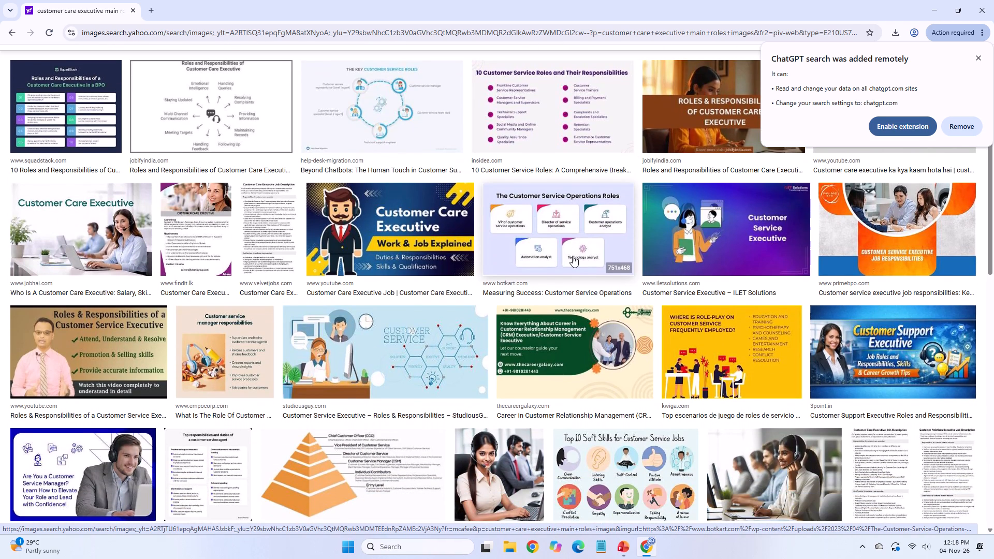
{"action": "scroll", "coordinate": [573, 256], "scroll_direction": "up", "scroll_amount": 1}
{"action": "scroll", "coordinate": [574, 256], "scroll_direction": "down", "scroll_amount": 3}
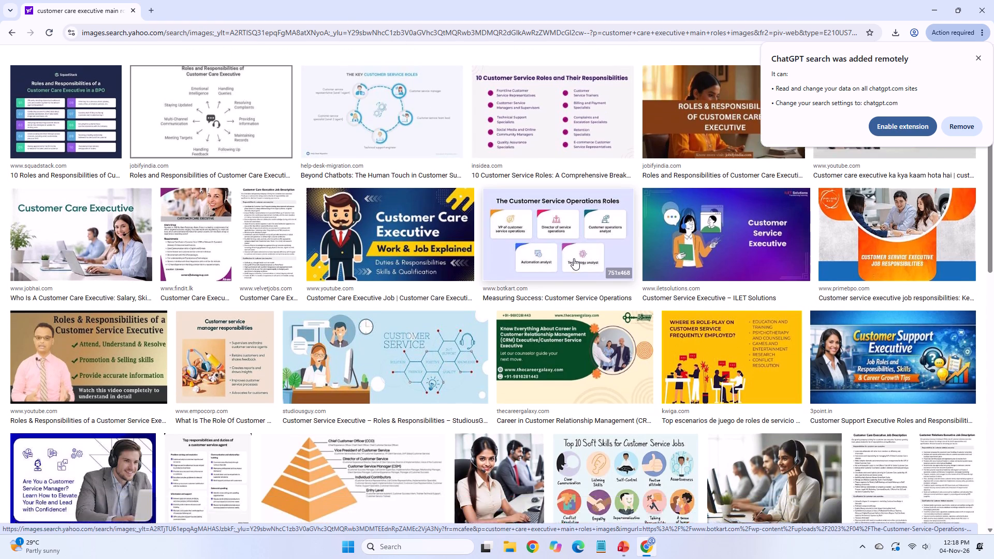
{"action": "scroll", "coordinate": [574, 258], "scroll_direction": "down", "scroll_amount": 5}
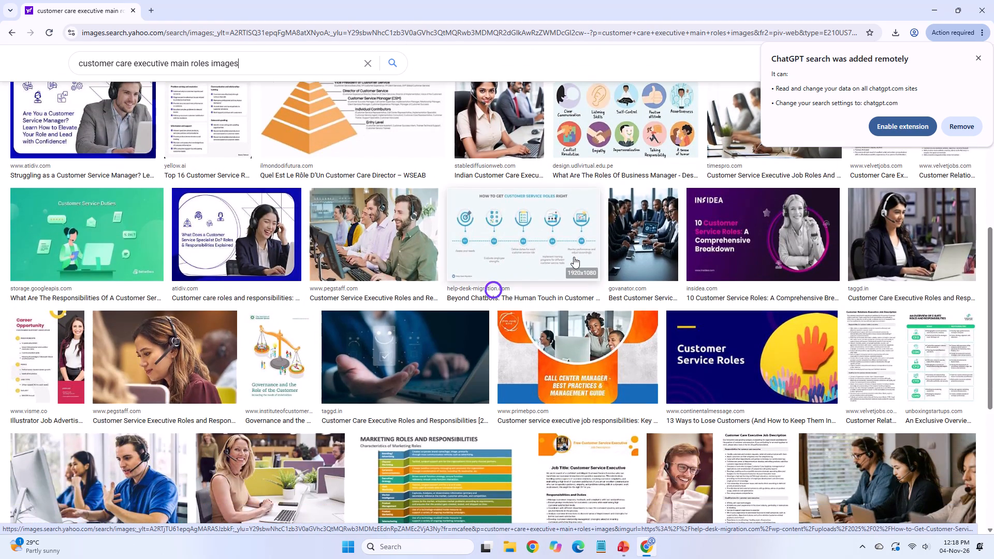
{"action": "scroll", "coordinate": [574, 257], "scroll_direction": "down", "scroll_amount": 2}
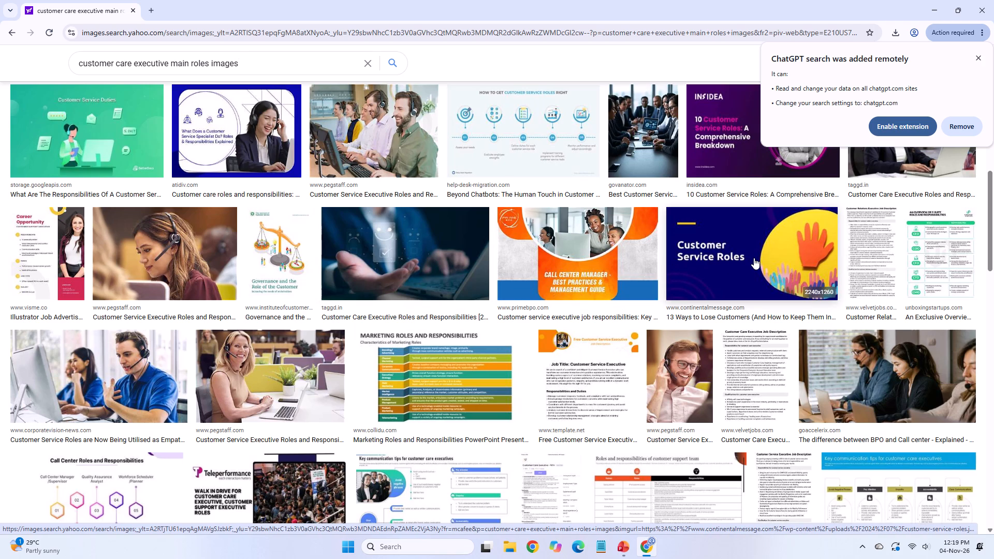
{"action": "scroll", "coordinate": [754, 258], "scroll_direction": "down", "scroll_amount": 3}
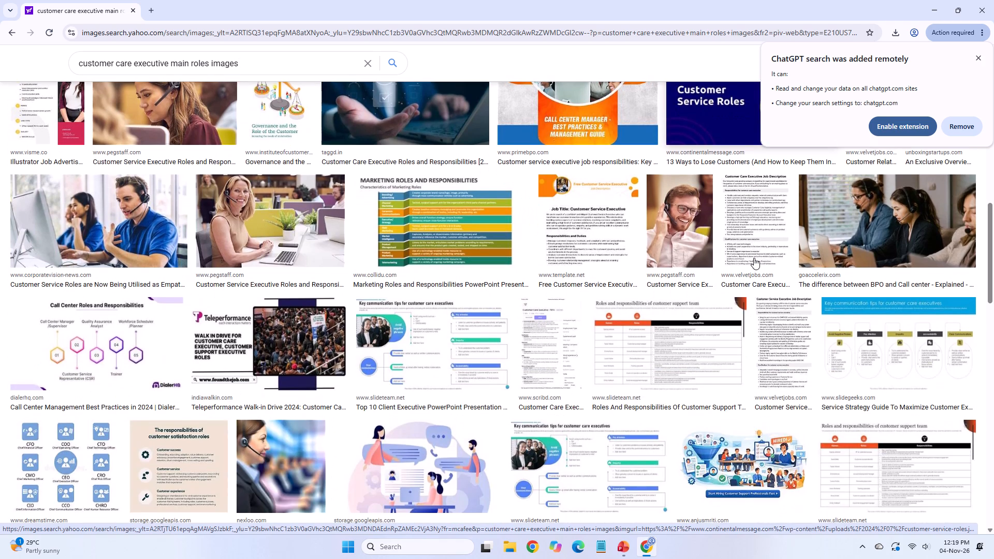
{"action": "scroll", "coordinate": [754, 258], "scroll_direction": "down", "scroll_amount": 3}
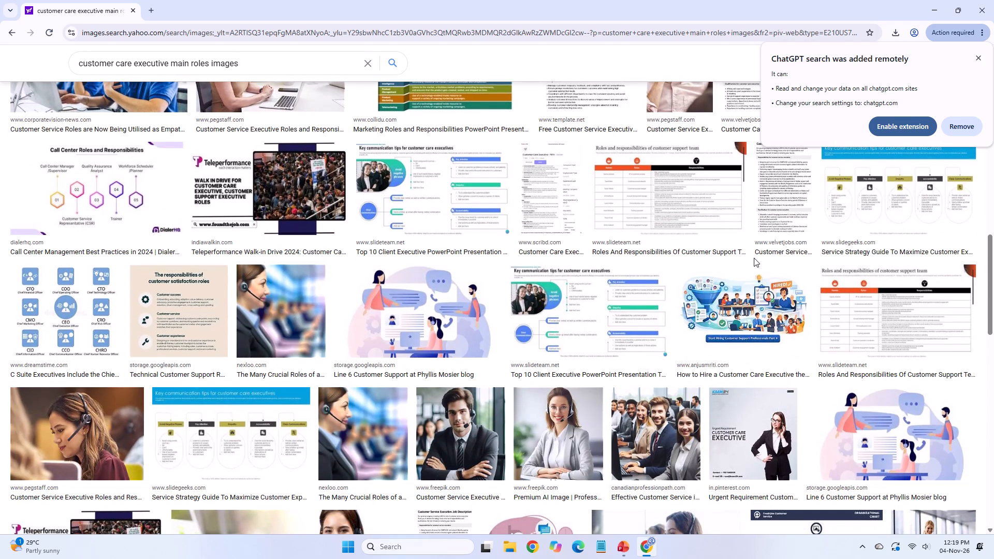
{"action": "scroll", "coordinate": [754, 258], "scroll_direction": "down", "scroll_amount": 2}
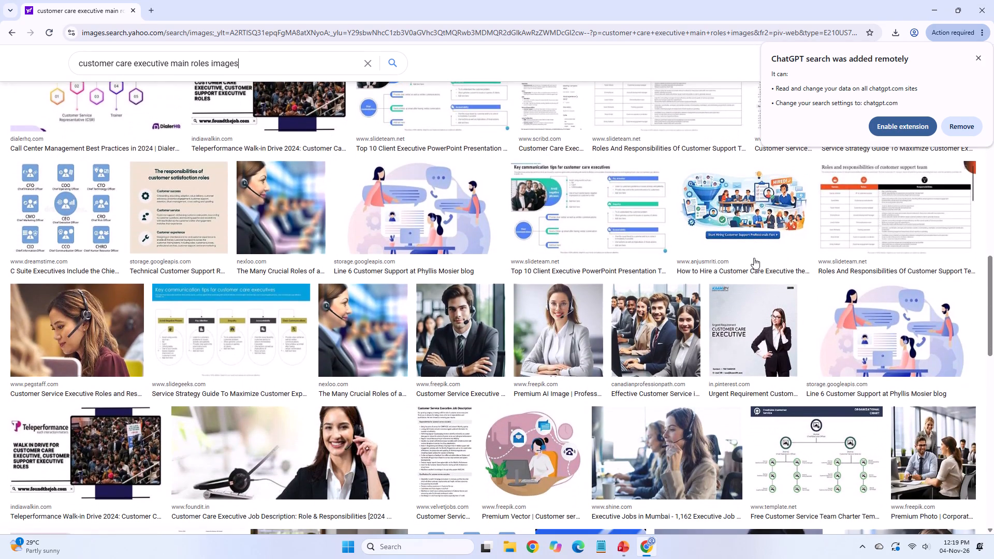
{"action": "scroll", "coordinate": [754, 258], "scroll_direction": "down", "scroll_amount": 4}
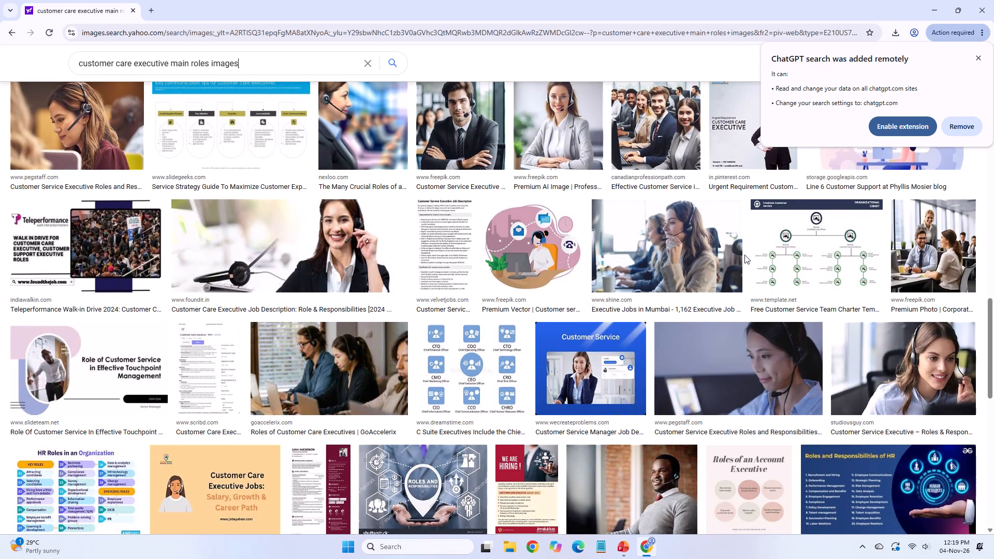
{"action": "double_click", "coordinate": [980, 8]}
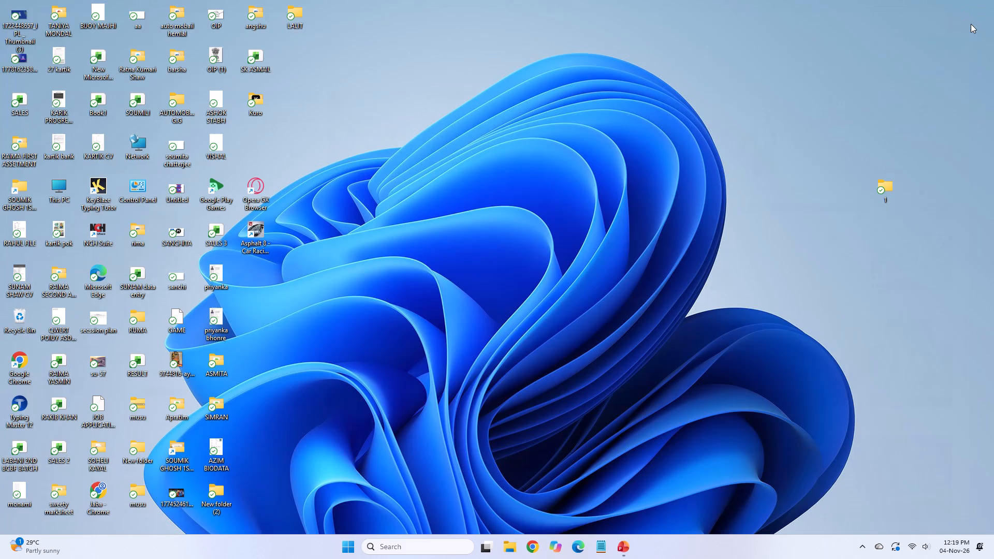